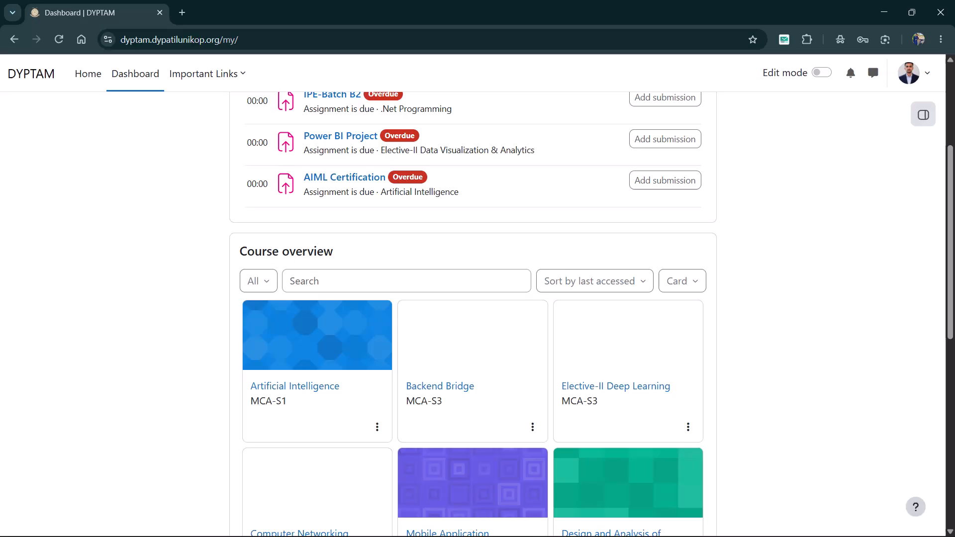
Open the Mini Project course from the course overview and read its project report formatting guidelines.
scroll(356, 303, "down", 1)
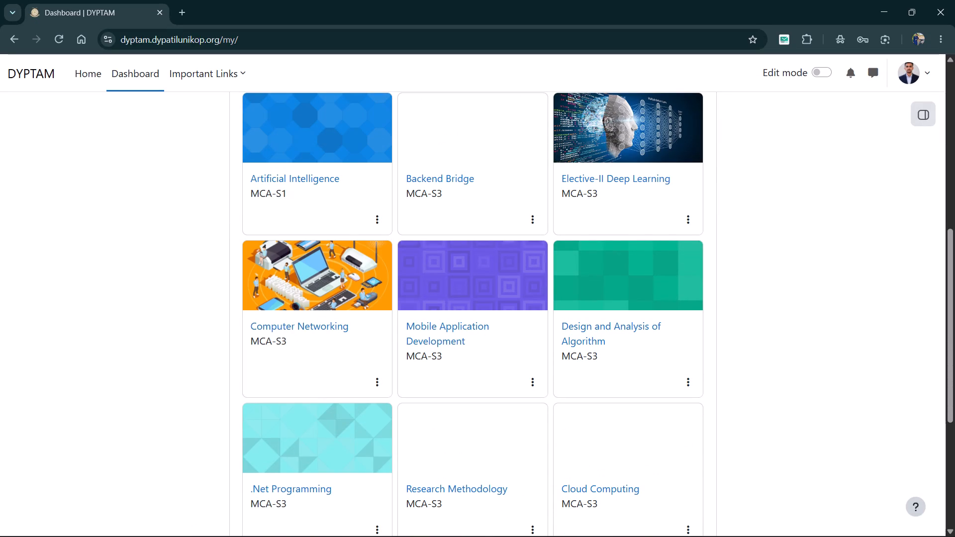
scroll(286, 332, "up", 1)
scroll(286, 332, "down", 2)
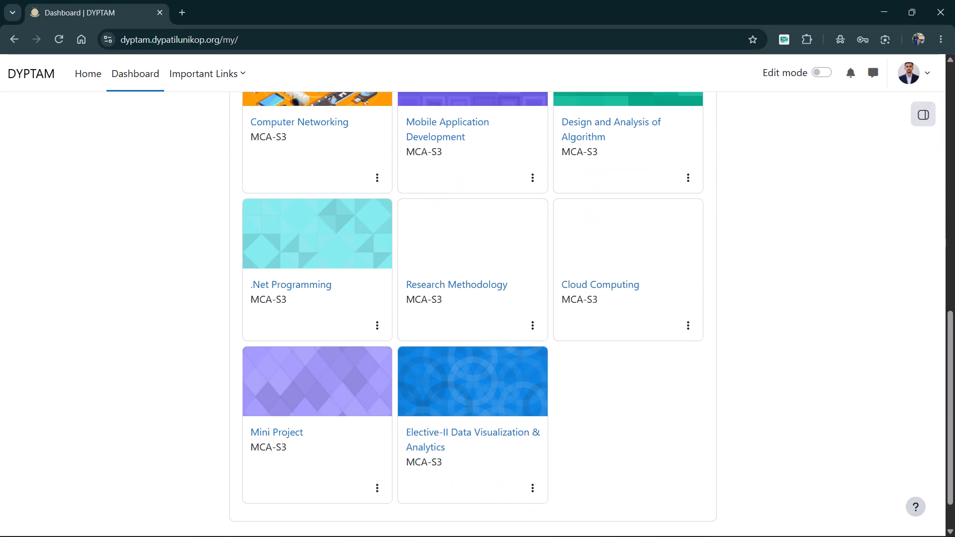
left_click(287, 429)
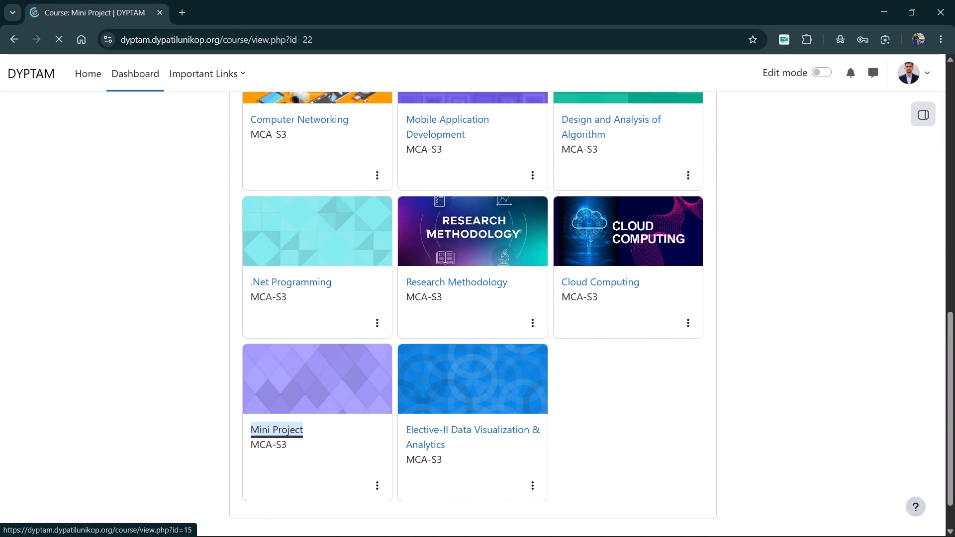
scroll(270, 315, "down", 2)
scroll(269, 314, "up", 2)
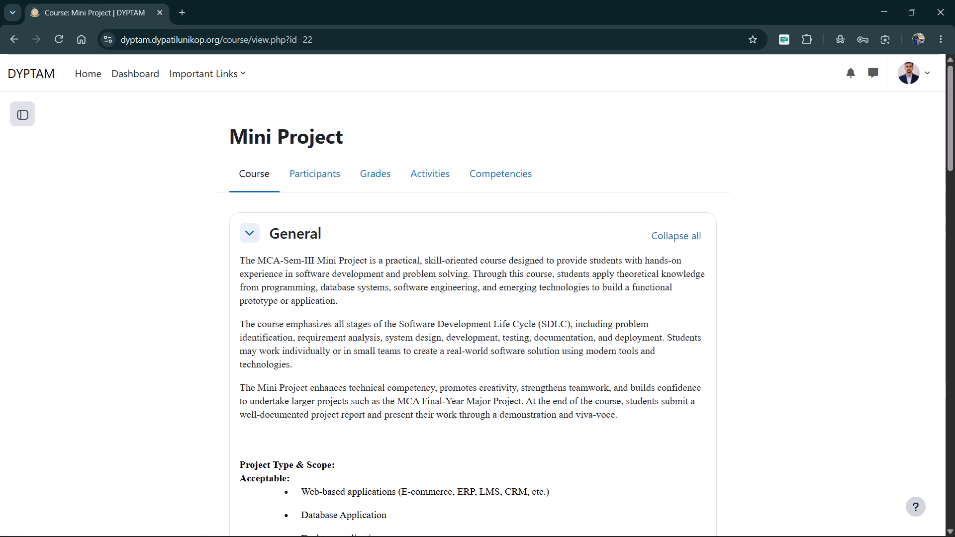
scroll(269, 316, "down", 3)
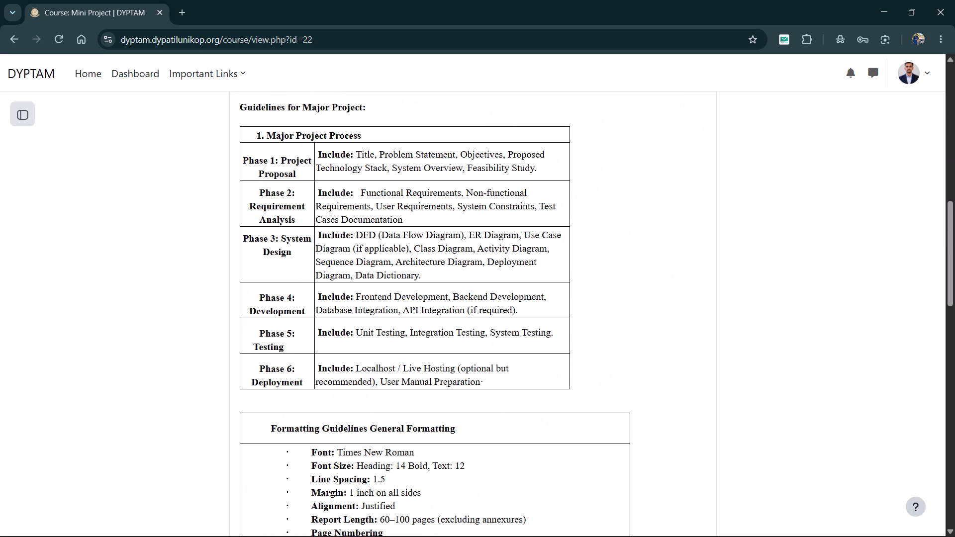
scroll(266, 322, "up", 1)
scroll(266, 322, "down", 1)
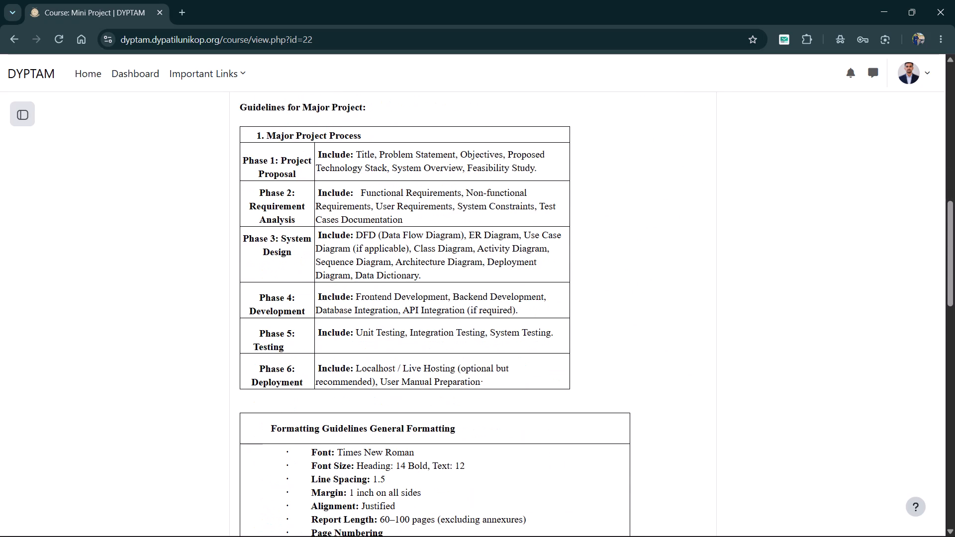
scroll(265, 322, "down", 1)
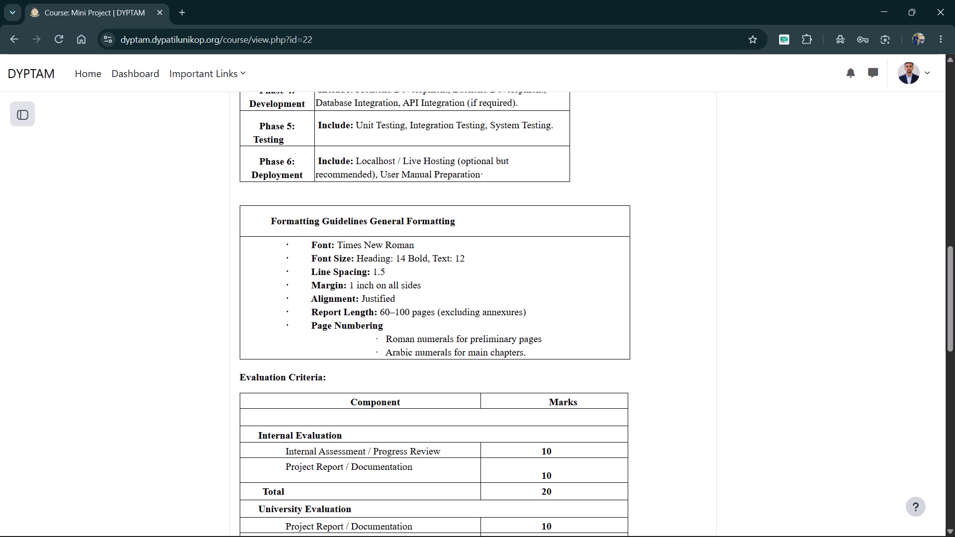
Switch to the TenantStack report in Word and open its custom margin settings.
key("alt+Tab")
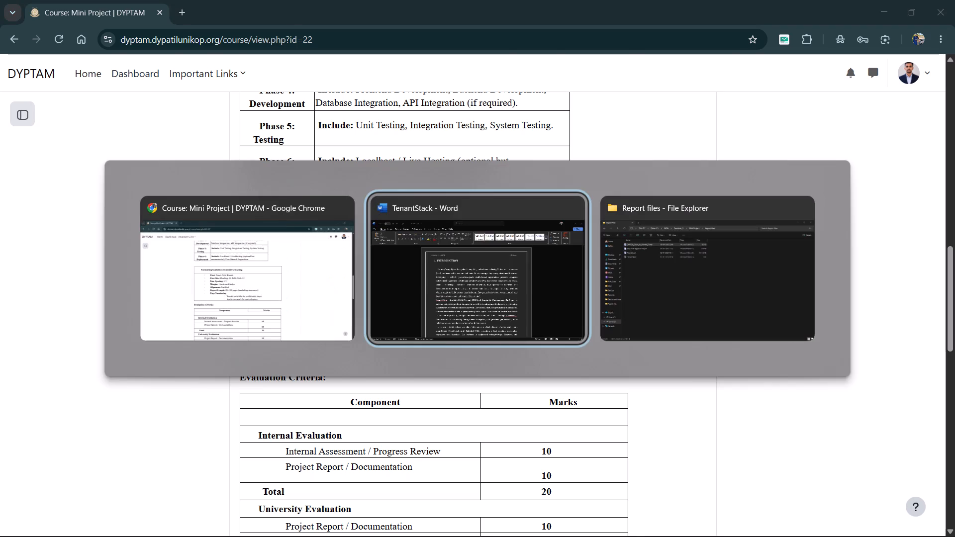
left_click(441, 17)
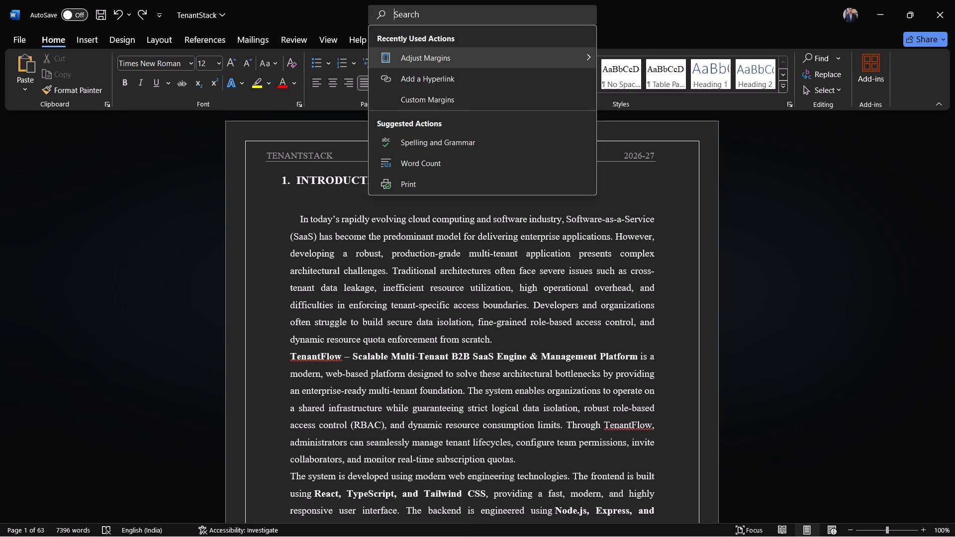
left_click(474, 57)
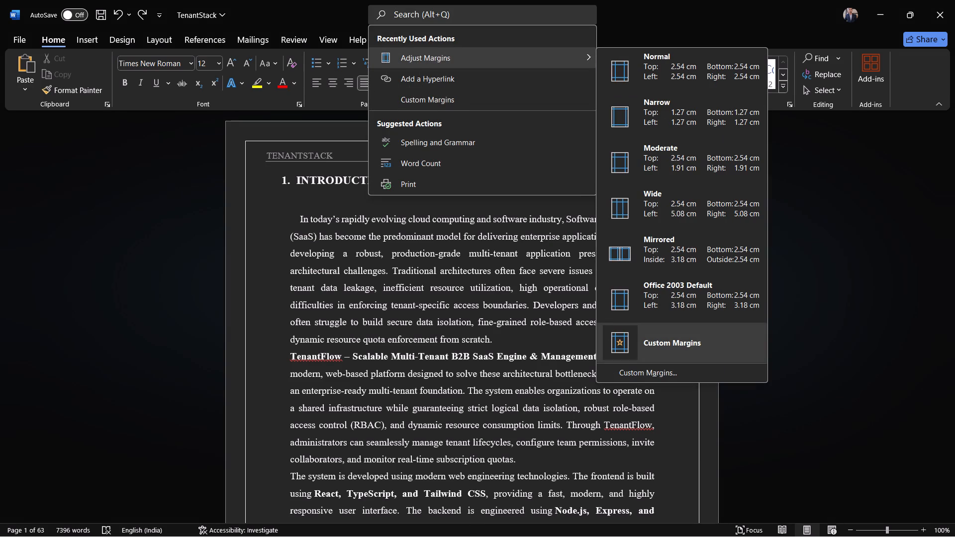
left_click(657, 371)
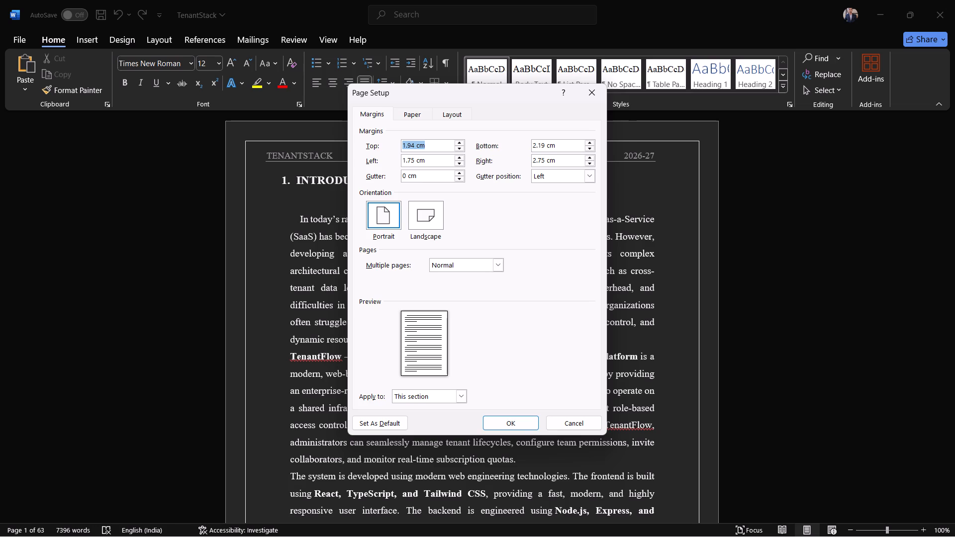
Switch to Chrome and look up what 1 inch is in centimetres in a new tab.
left_click(448, 523)
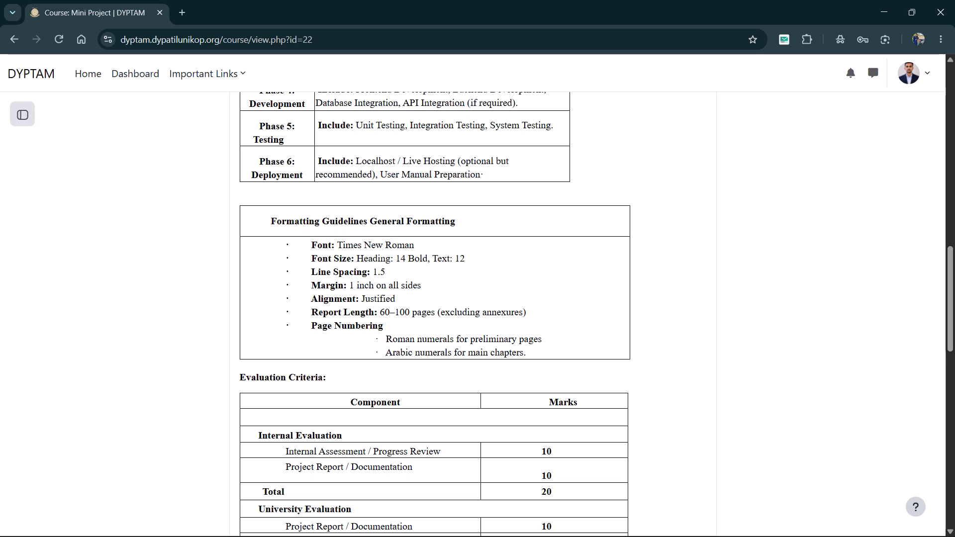
key("alt+Tab")
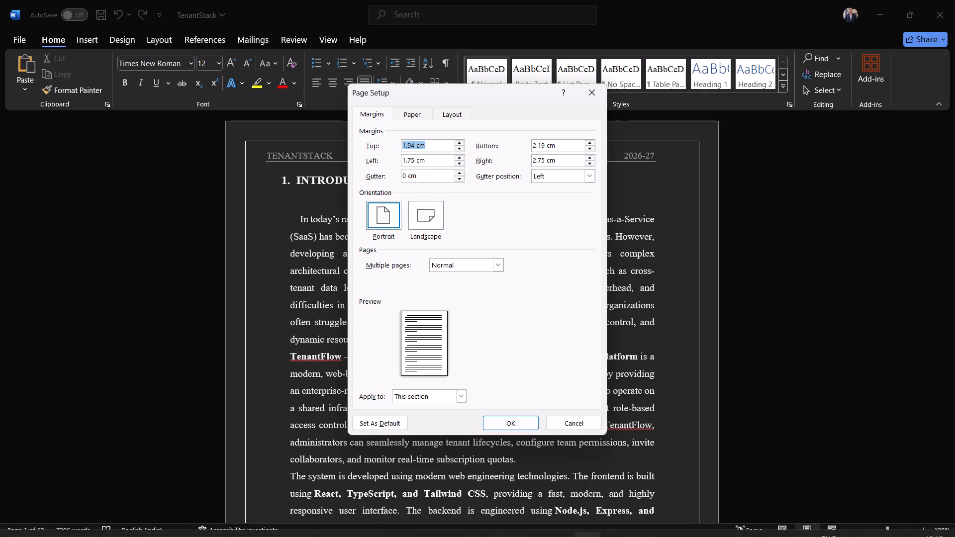
key("alt+Tab")
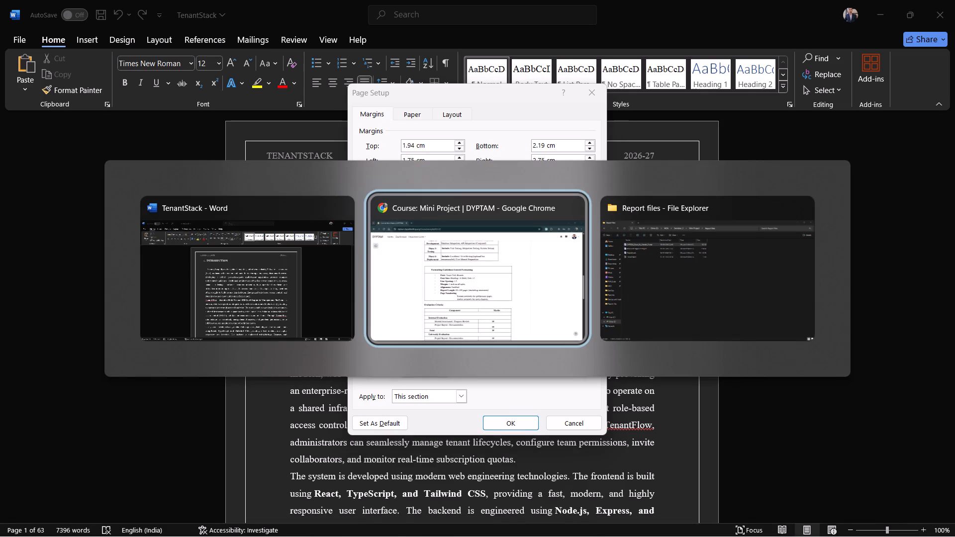
left_click(187, 16)
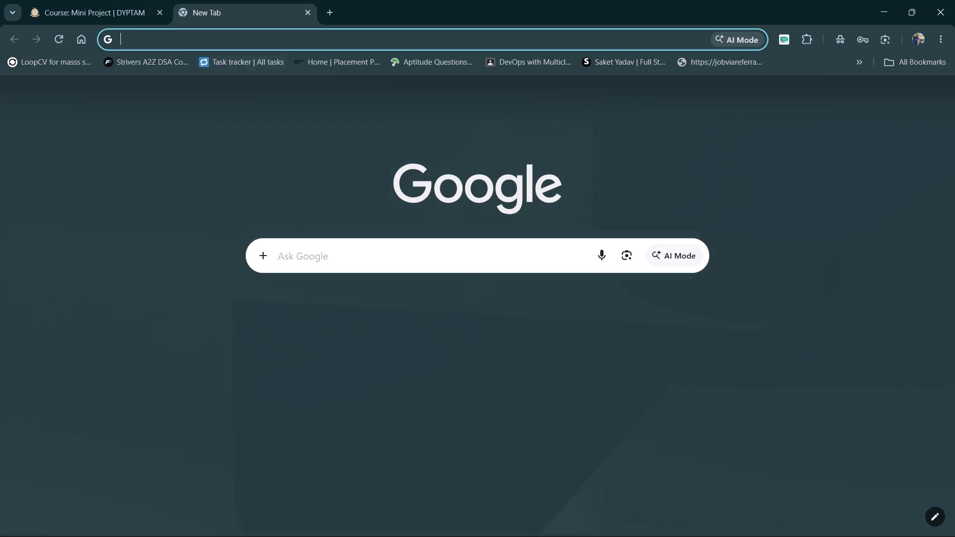
key("i")
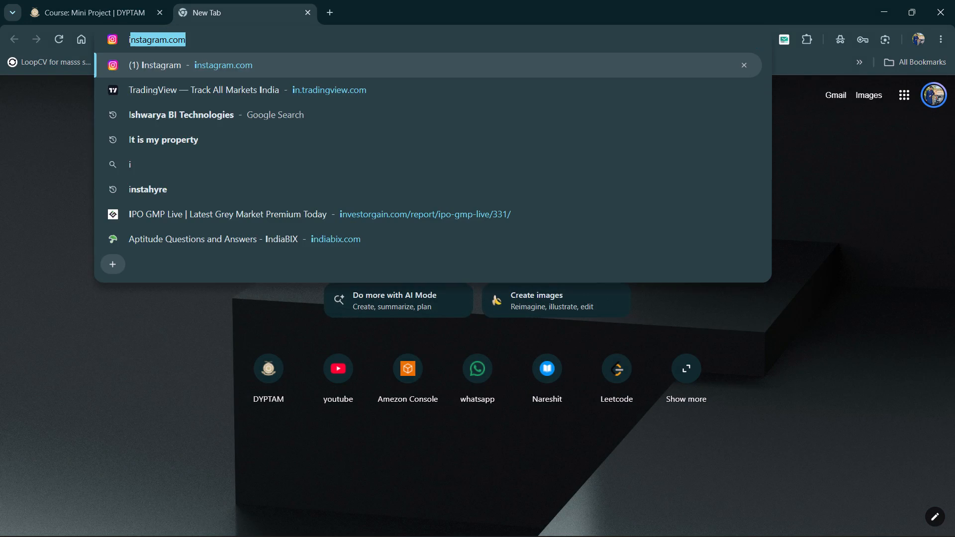
key("BackSpace")
key("1")
key("BackSpace")
key("BackSpace")
type("1 inch")
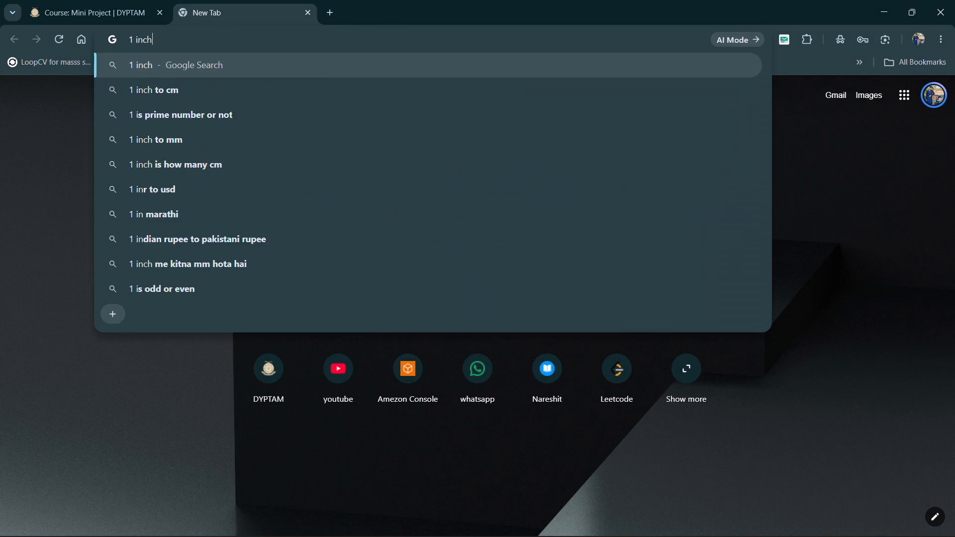
key("space")
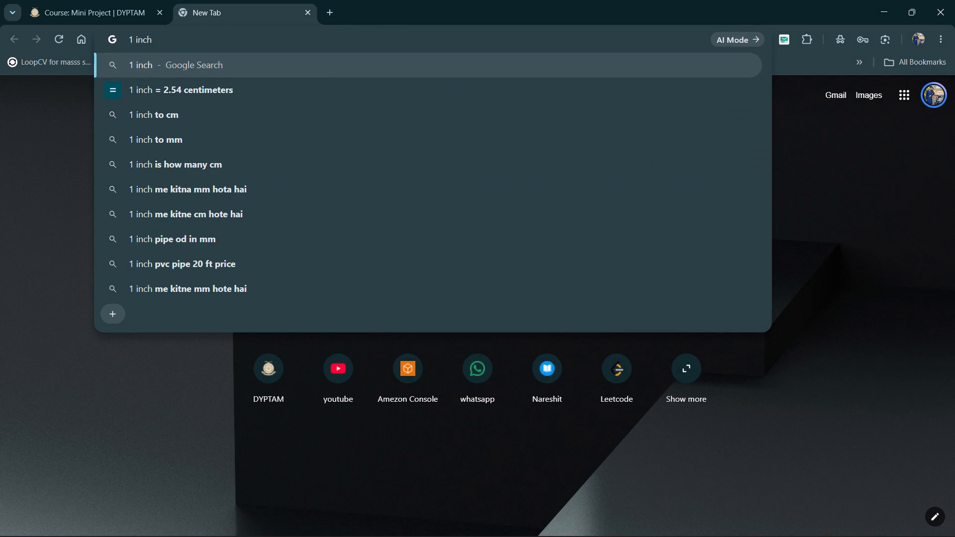
Back in Word's page setup, set the top margin to 2.54 cm.
key("alt+Tab")
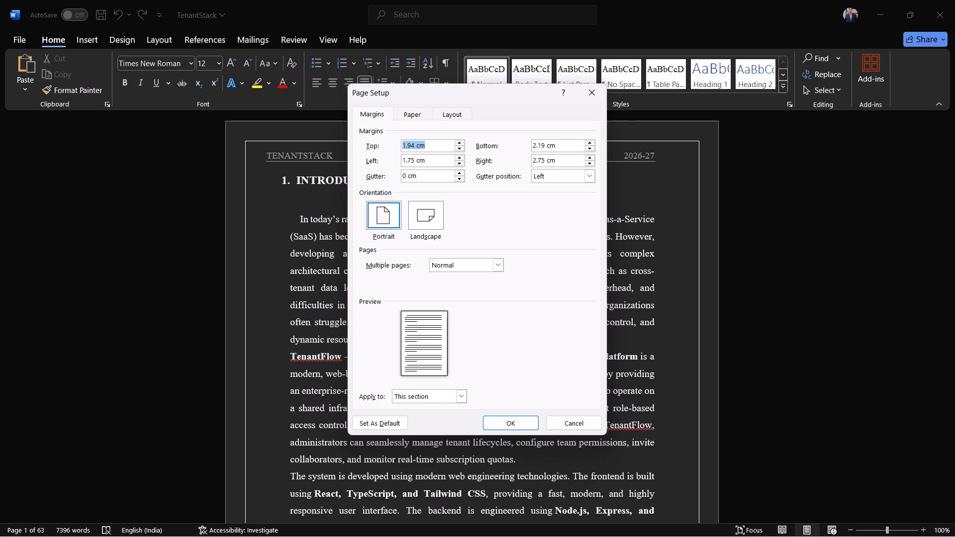
key("BackSpace")
type("2.54")
left_click(425, 160)
left_click_drag(416, 159, 425, 159)
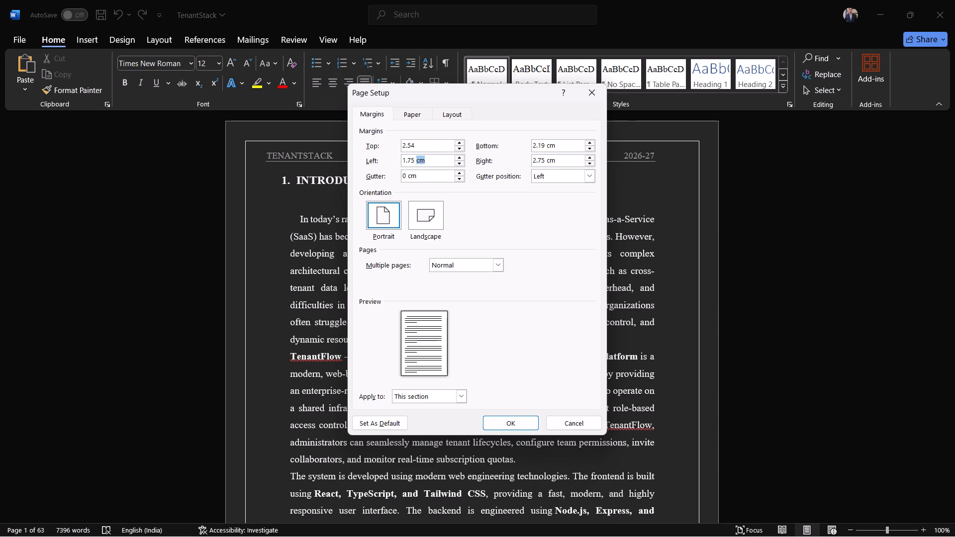
key("ctrl+c")
left_click(427, 143)
key("ctrl+v")
key("ctrl+Left")
key("space")
key("ctrl+z")
key("Right")
key("Right")
key("space")
Set the left, bottom and right margins to 2.54 cm, reusing the top margin's value.
key("ctrl+a")
key("ctrl+c")
left_click(451, 165)
key("ctrl+a")
key("ctrl+v")
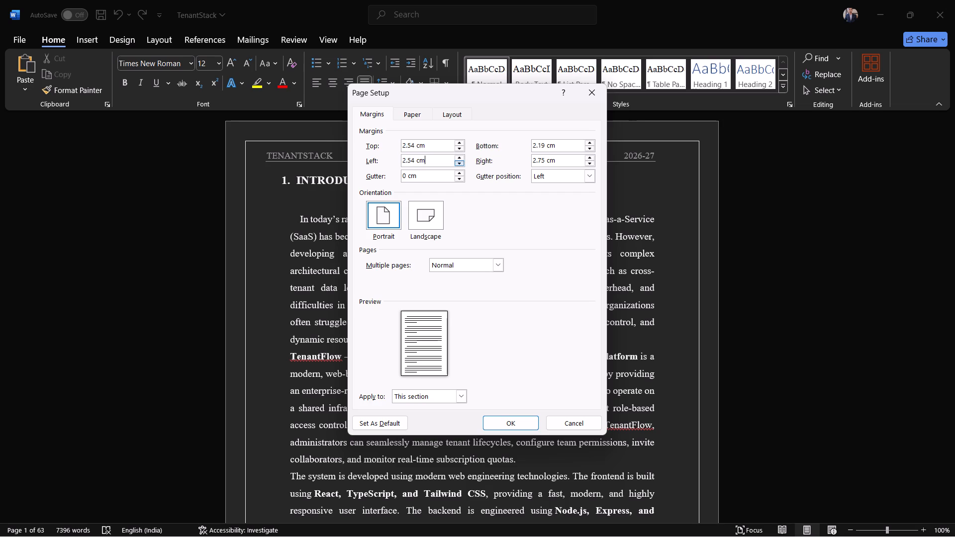
left_click(563, 146)
key("ctrl+a")
key("ctrl+v")
left_click(567, 155)
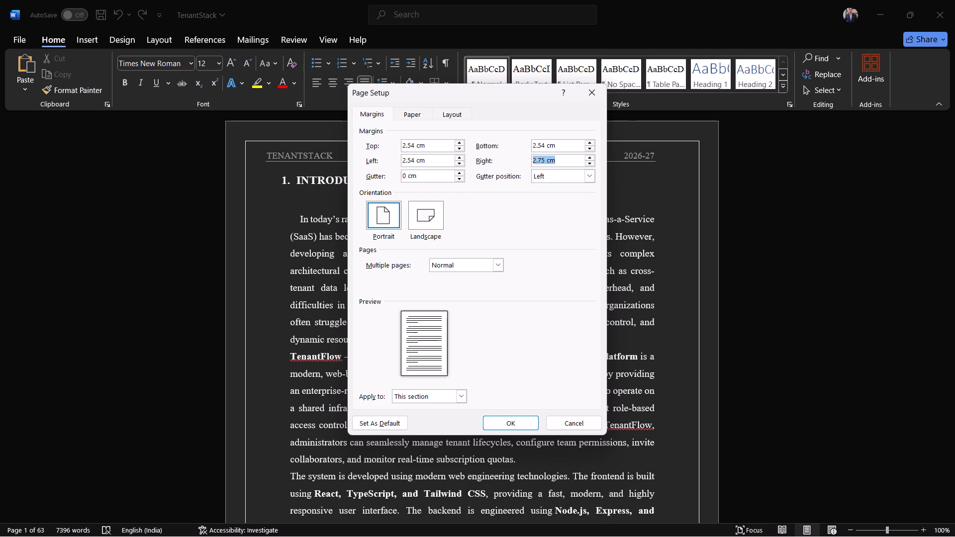
key("ctrl+a")
key("ctrl+v")
key("ctrl+c")
Apply the page setup margins to the whole document.
left_click(463, 398)
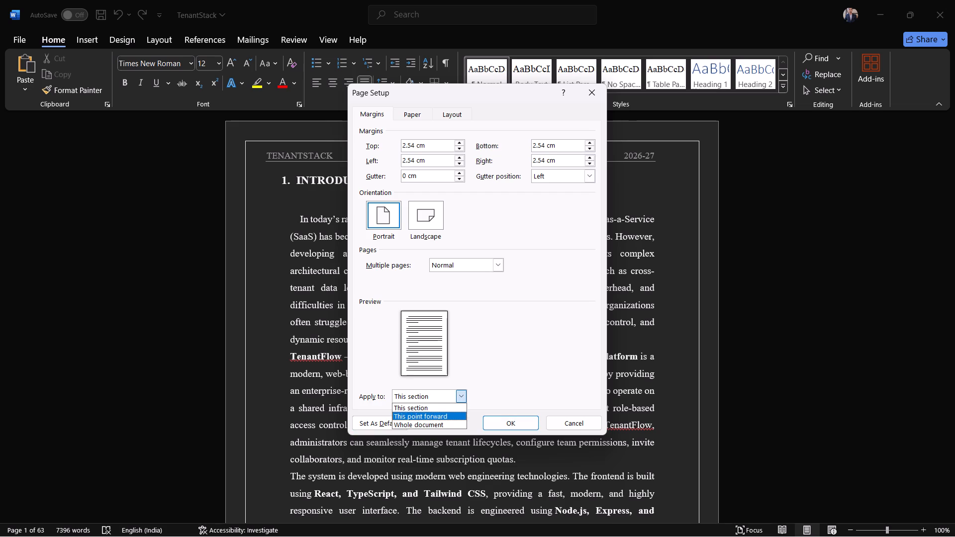
left_click(444, 422)
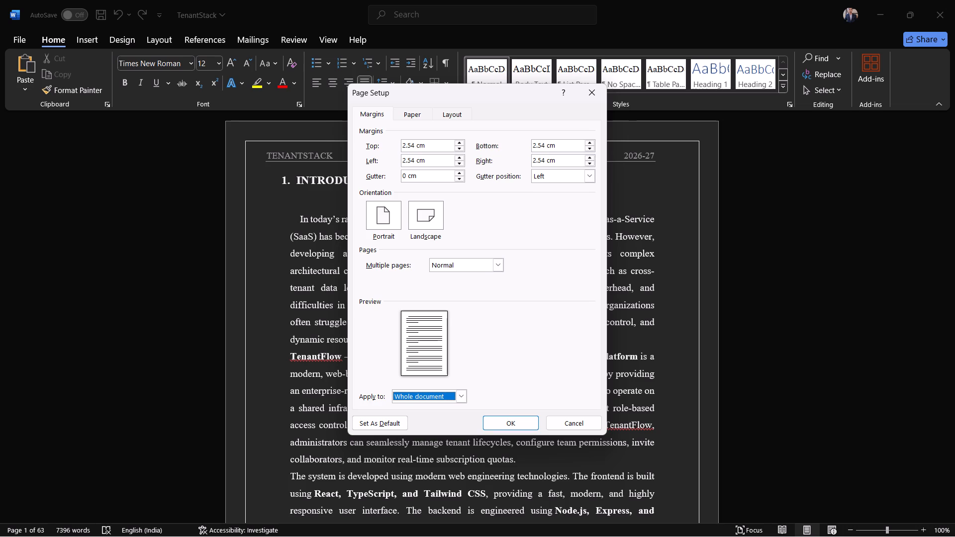
left_click(527, 423)
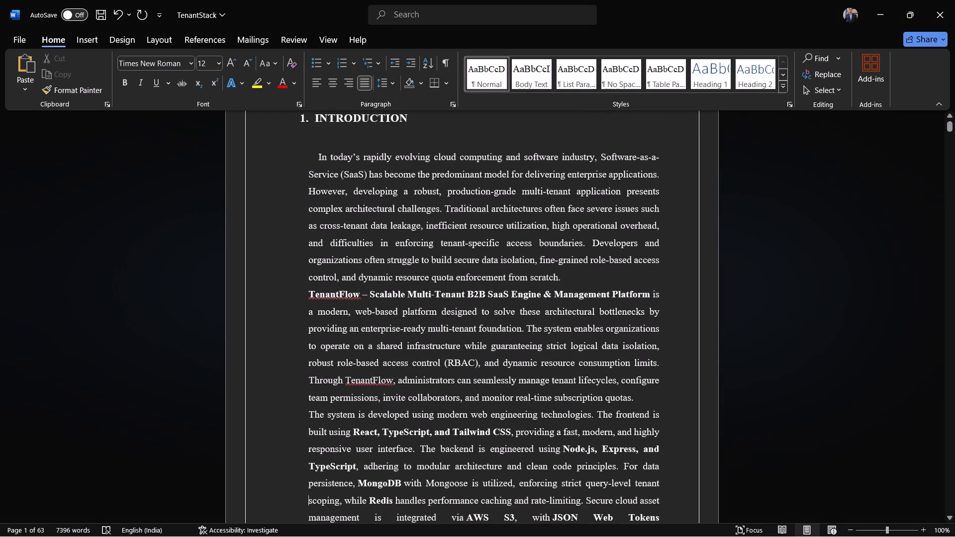
Delete the blank space between the "1. INTRODUCTION" heading and its first paragraph.
scroll(490, 413, "up", 2)
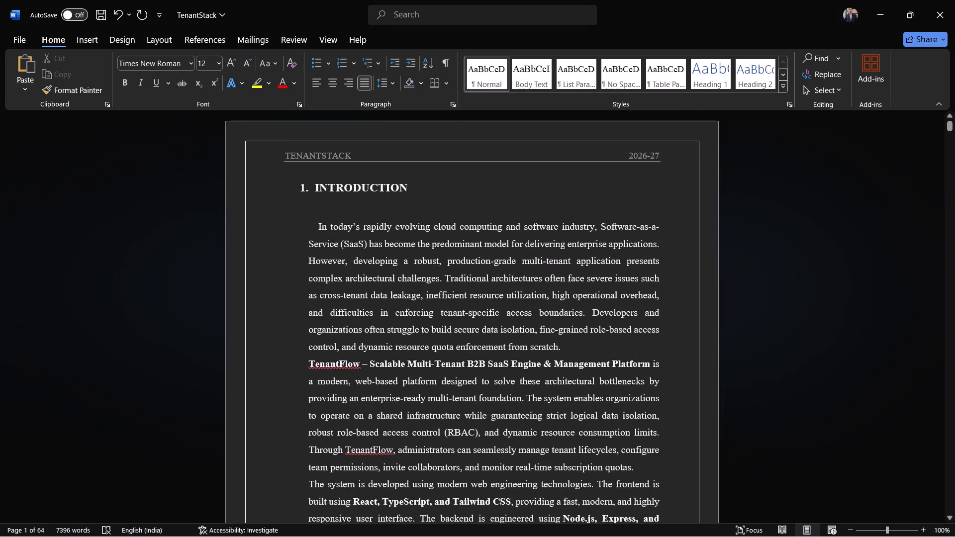
scroll(490, 413, "down", 6)
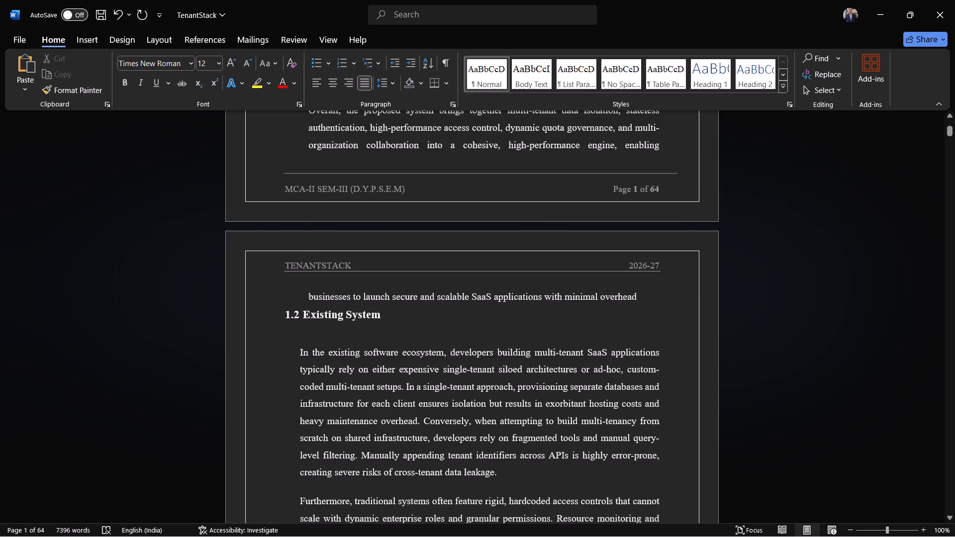
scroll(313, 299, "up", 2)
scroll(313, 301, "down", 1, "ctrl")
scroll(372, 315, "up", 5)
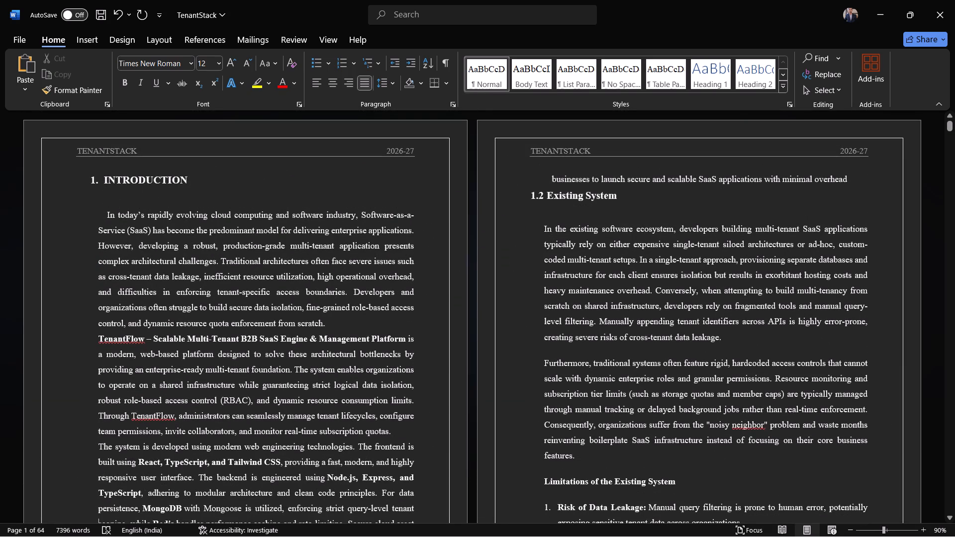
left_click(222, 203)
key("BackSpace")
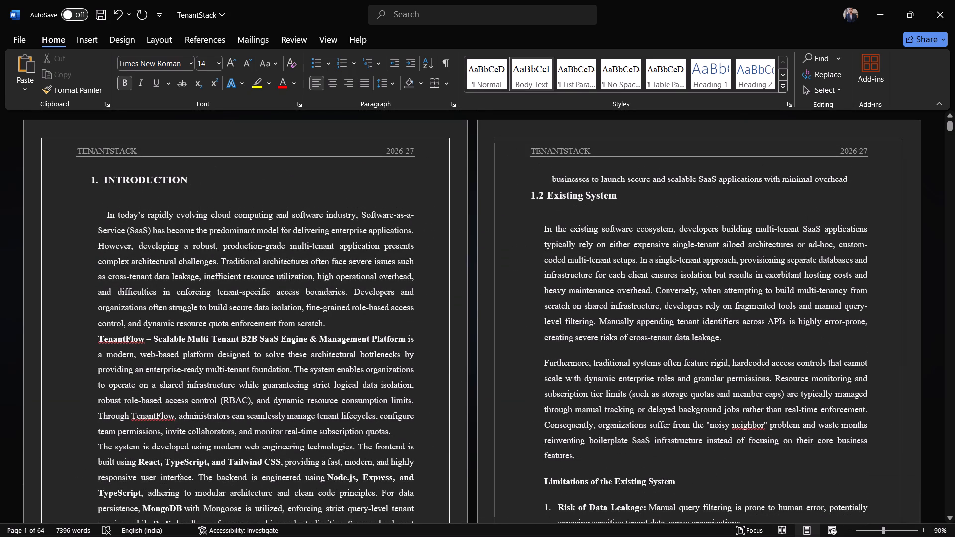
key("BackSpace")
key("BackSpace")
Examine the layout and spacing of the report's first pages, comparing headings, paragraphs and page breaks.
scroll(341, 232, "down", 2)
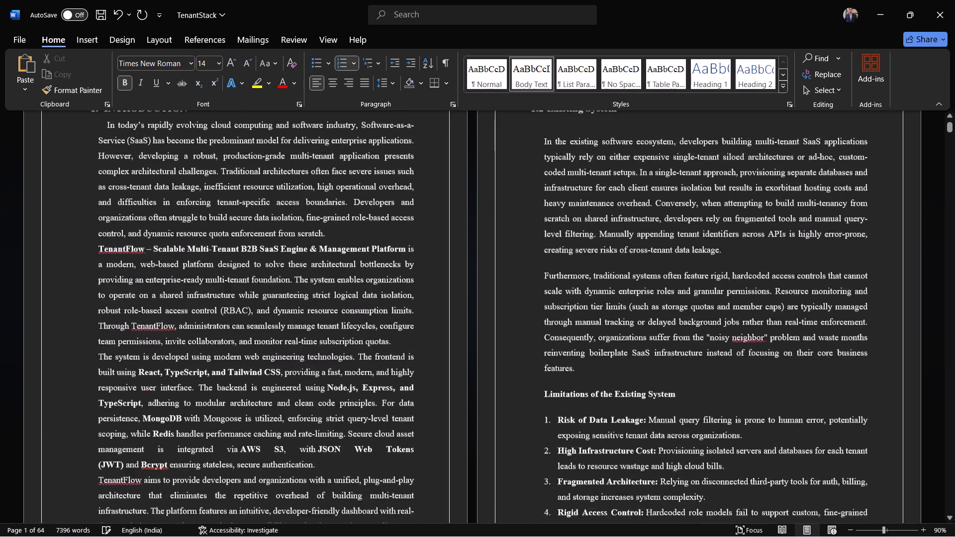
scroll(341, 232, "down", 2)
scroll(334, 232, "up", 4)
scroll(324, 271, "up", 2)
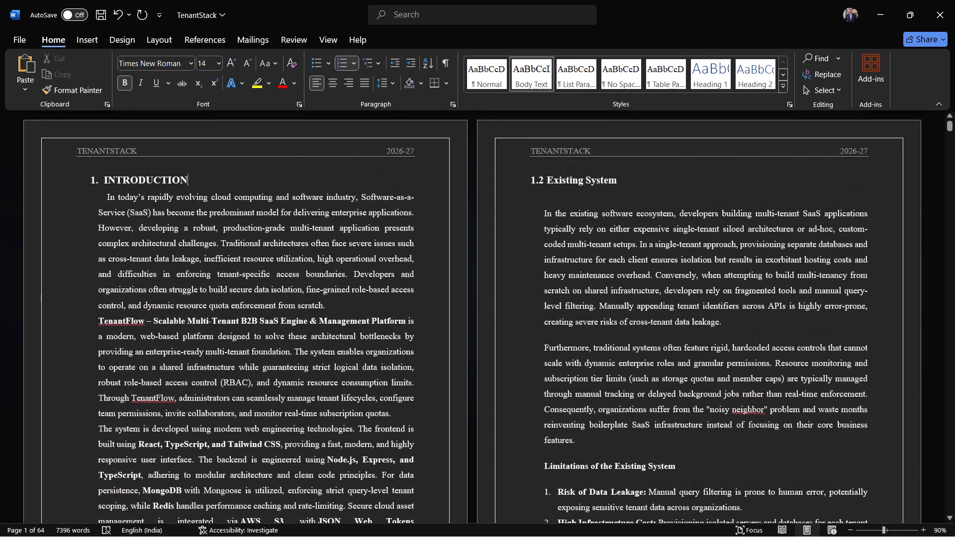
scroll(317, 319, "up", 5)
scroll(317, 319, "down", 3)
scroll(317, 319, "up", 3)
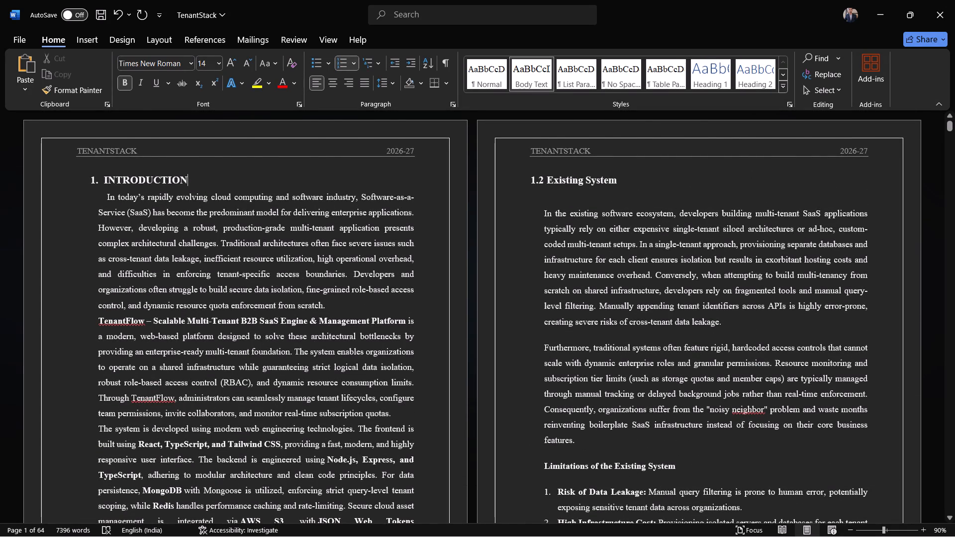
scroll(591, 222, "down", 3)
scroll(593, 222, "up", 2)
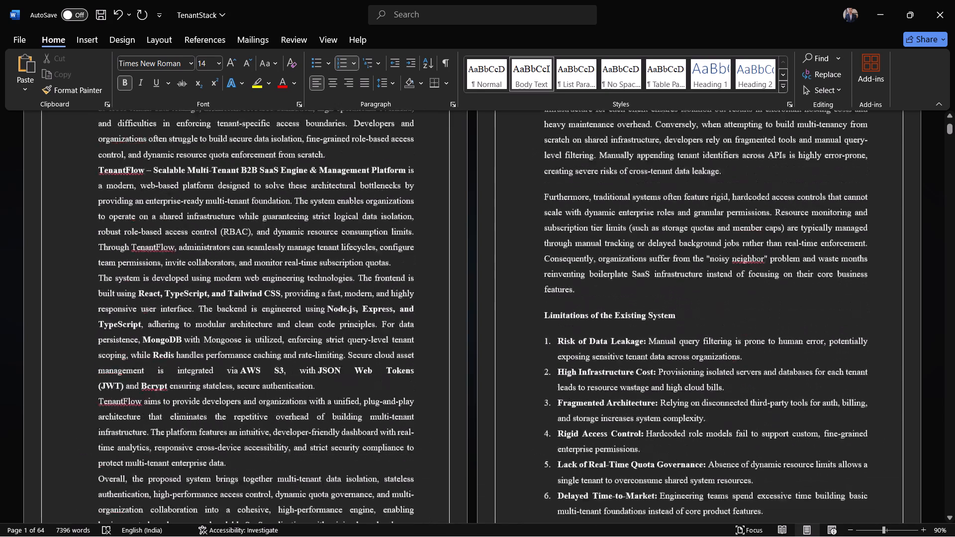
scroll(593, 222, "up", 3)
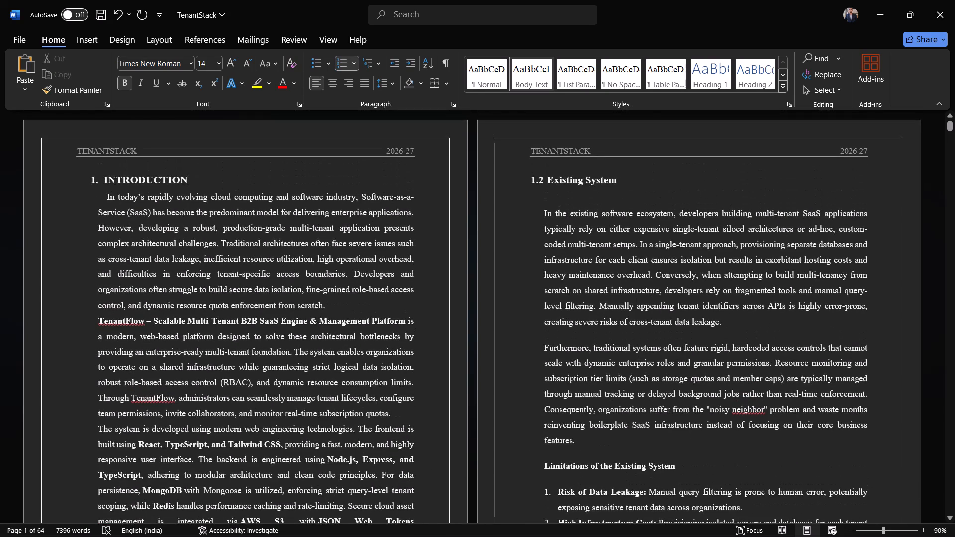
scroll(529, 259, "down", 4)
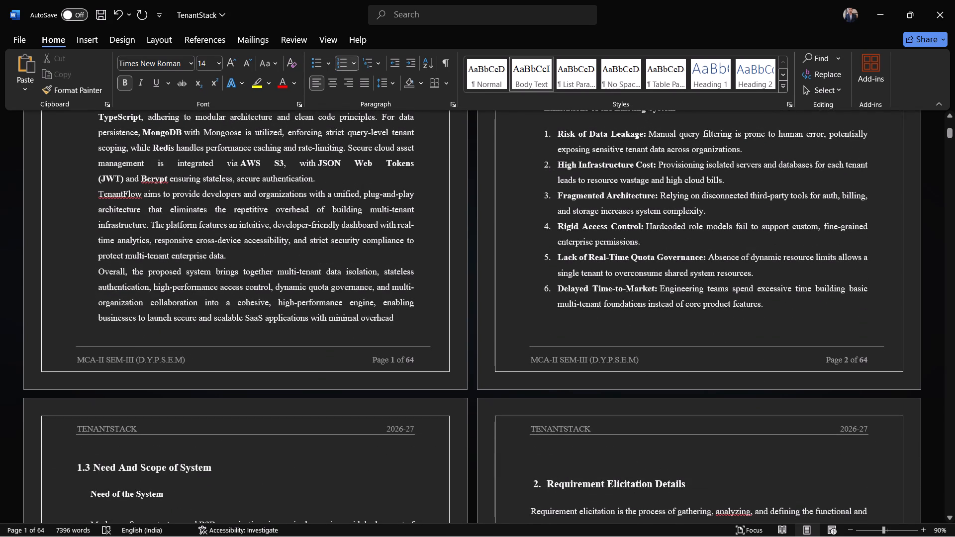
scroll(547, 292, "up", 7)
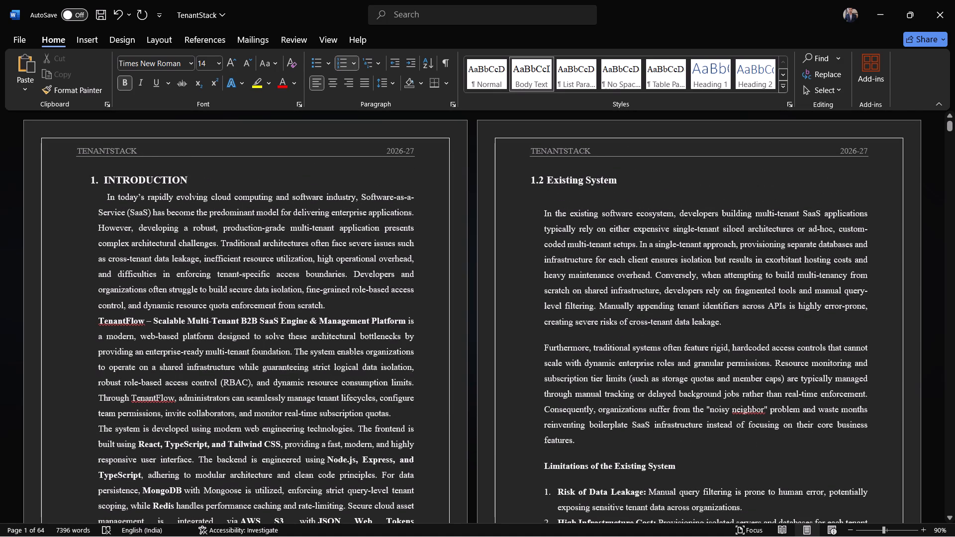
scroll(546, 280, "down", 4)
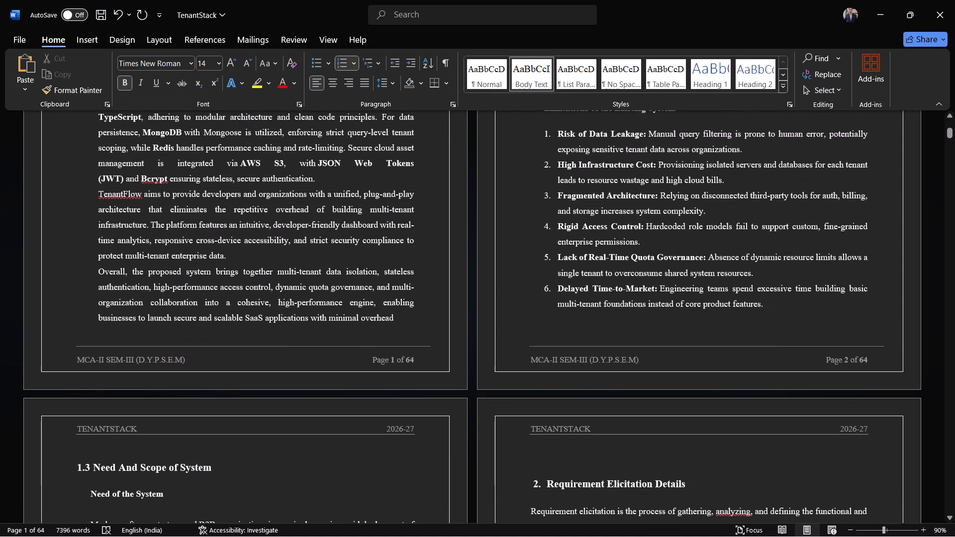
scroll(546, 280, "up", 5)
Delete the blank line above the "1.3 Need And Scope of System" heading on page 3.
scroll(546, 280, "down", 4)
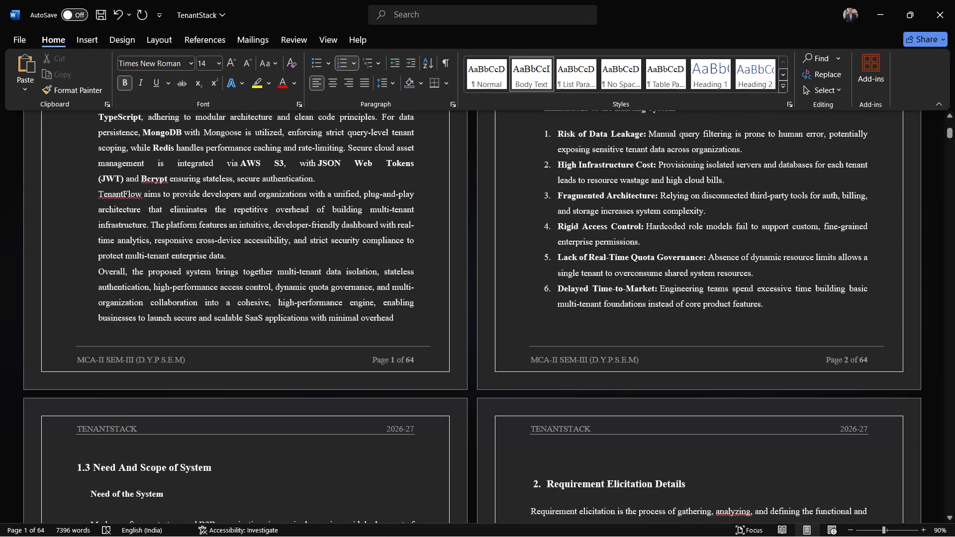
left_click(139, 449)
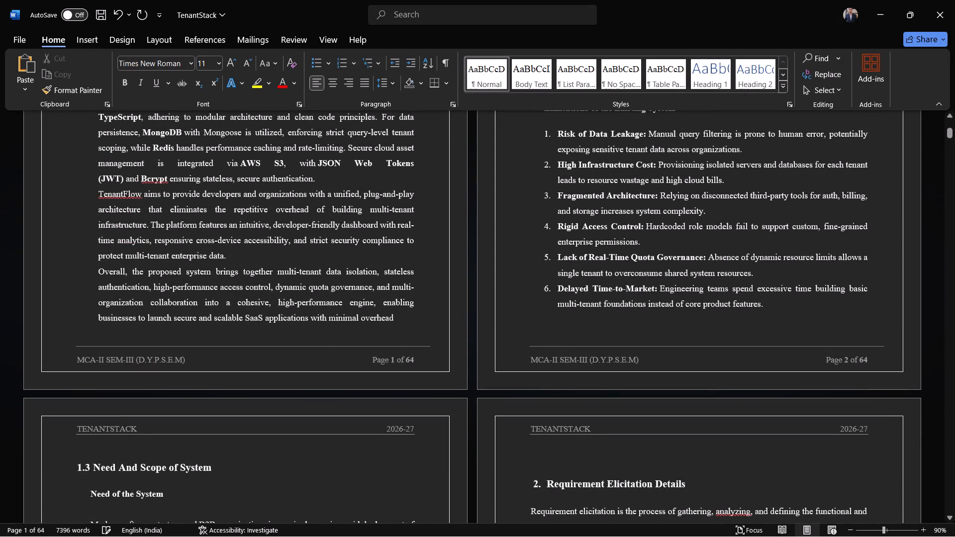
key("BackSpace")
Remove the blank line above the "2. Requirement Elicitation Details" heading on page 4.
scroll(332, 385, "down", 2)
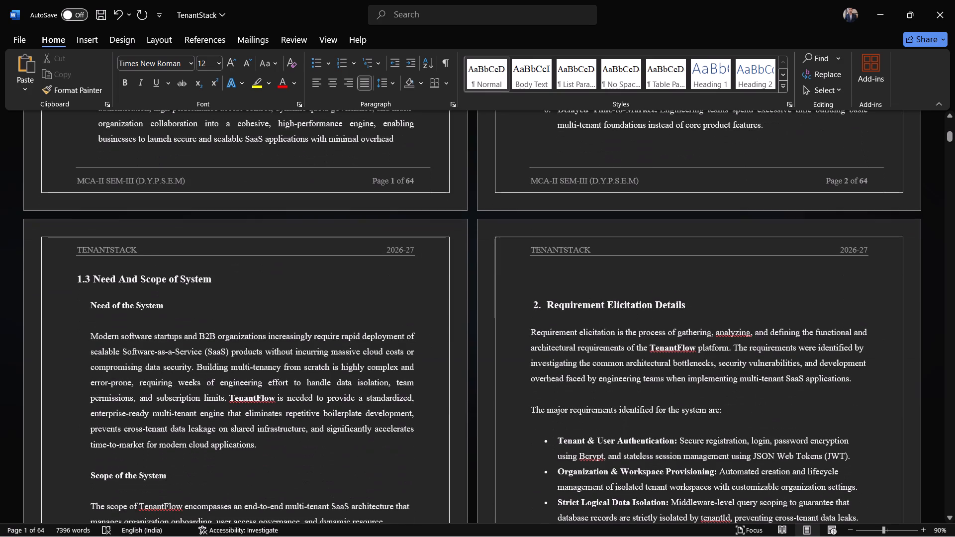
left_click(554, 296)
key("Down")
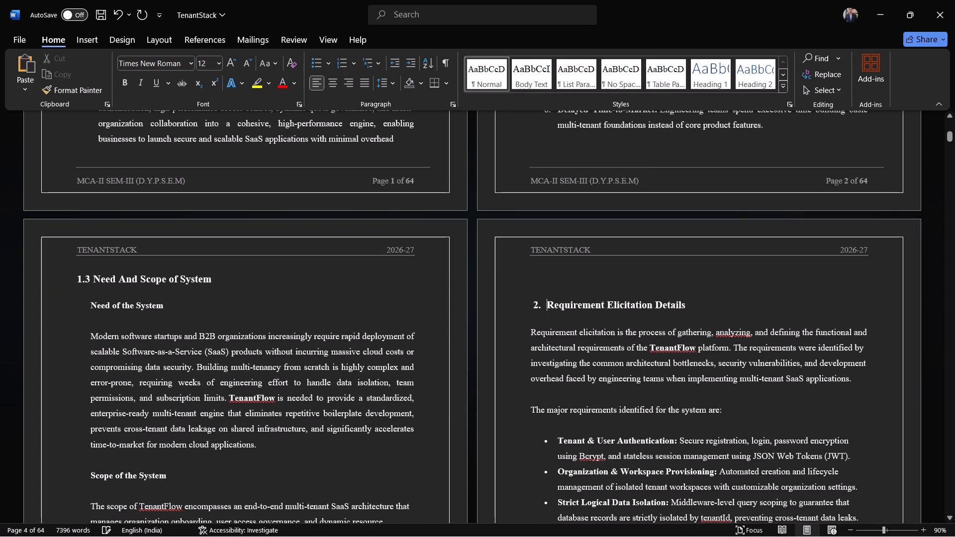
key("Up")
key("ctrl+BackSpace")
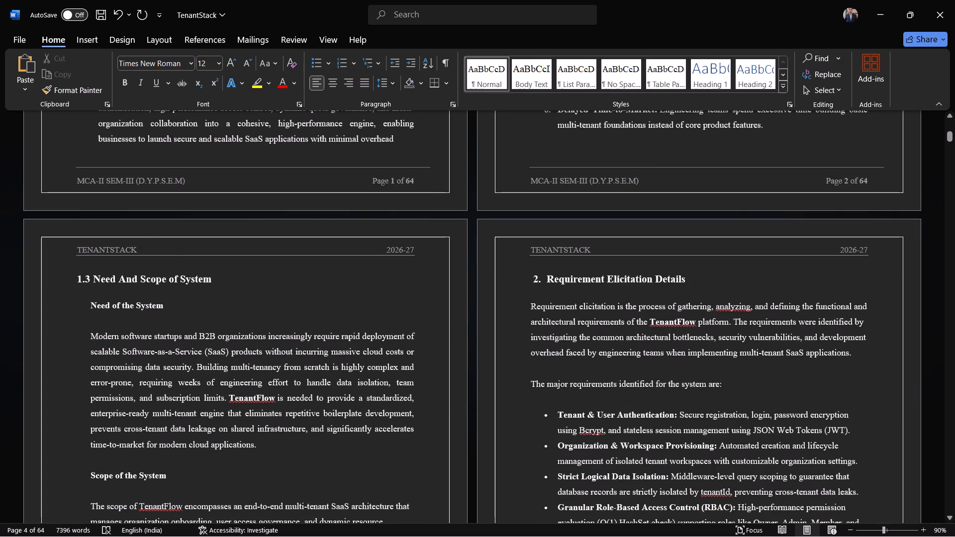
Justify the two body paragraphs under "1.2 Existing System".
scroll(328, 302, "up", 8)
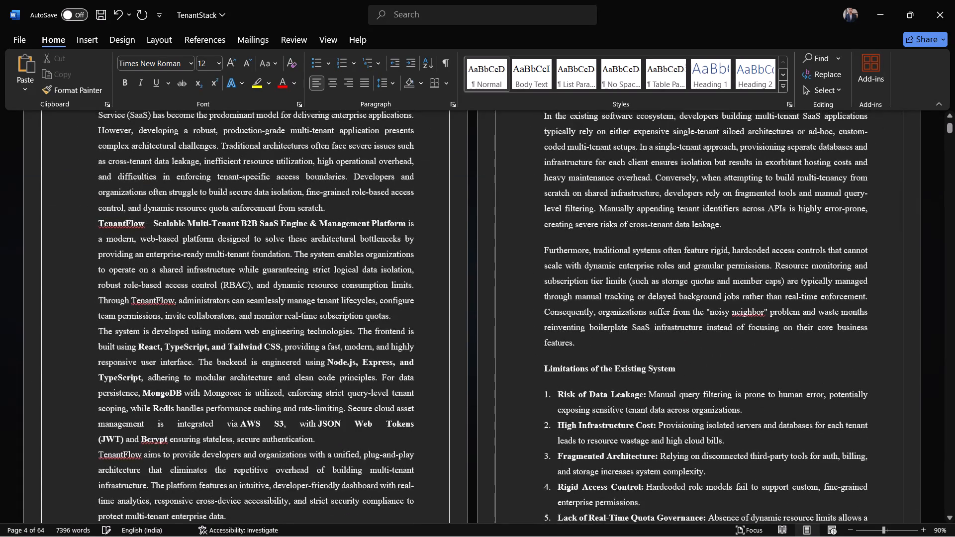
scroll(304, 315, "up", 1)
scroll(638, 328, "down", 1)
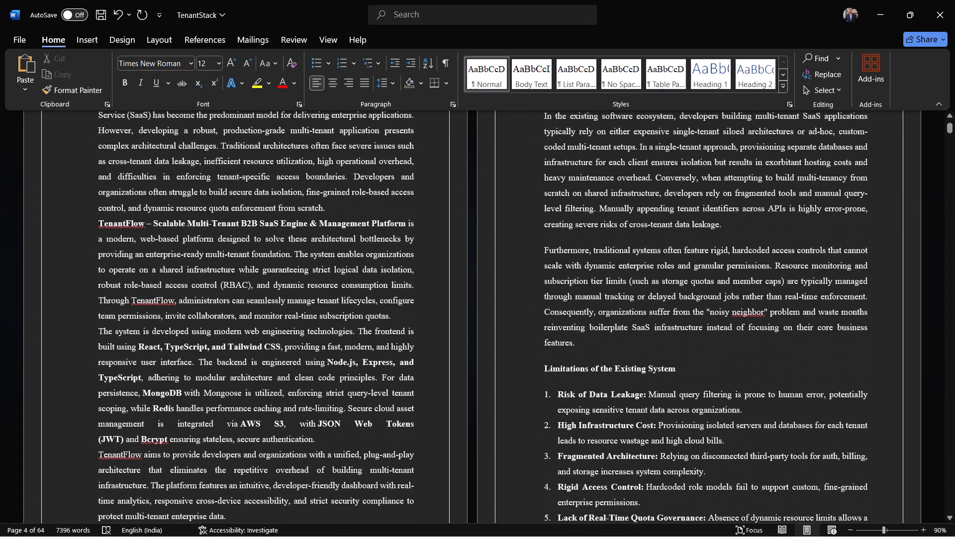
left_click(586, 342)
left_click_drag(586, 342, 532, 214)
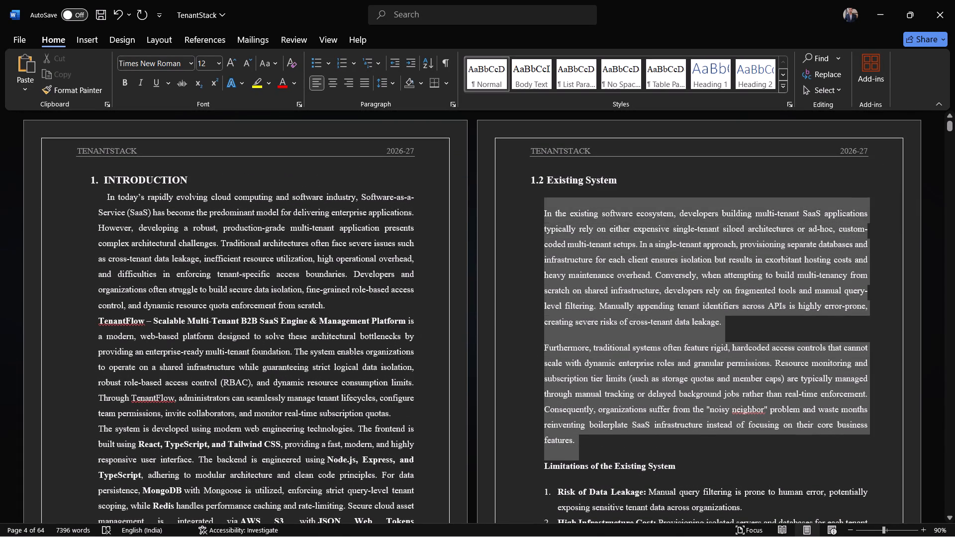
left_click_drag(532, 214, 532, 213)
left_click(365, 91)
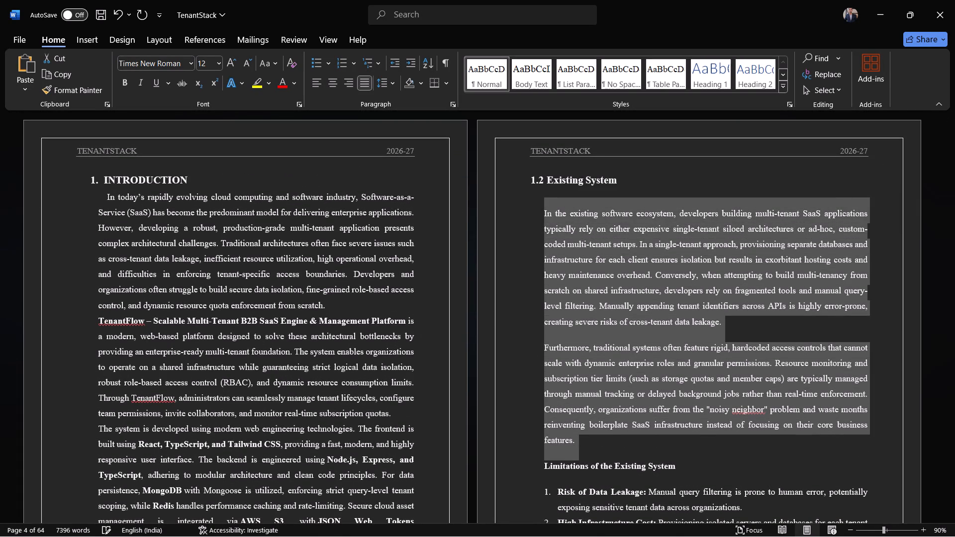
left_click(364, 82)
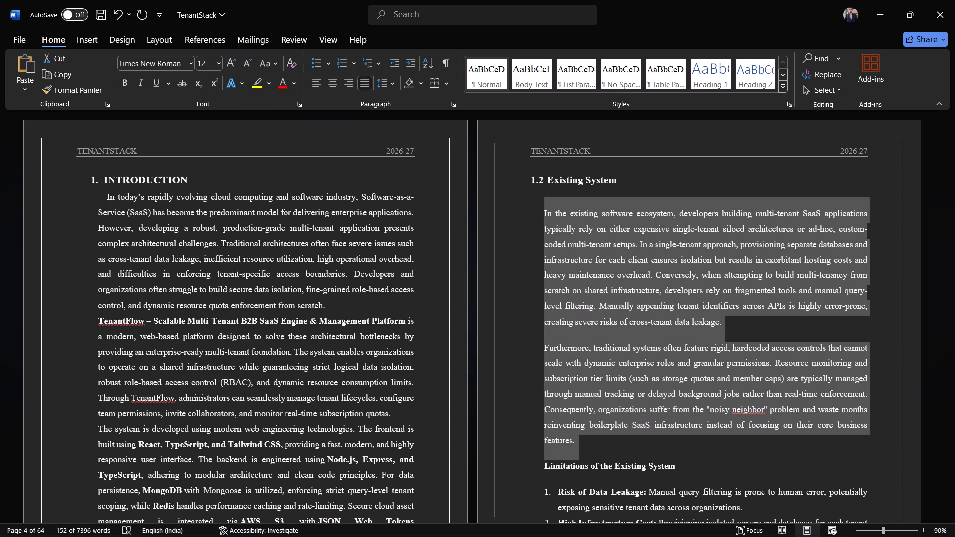
left_click(363, 83)
left_click(686, 333)
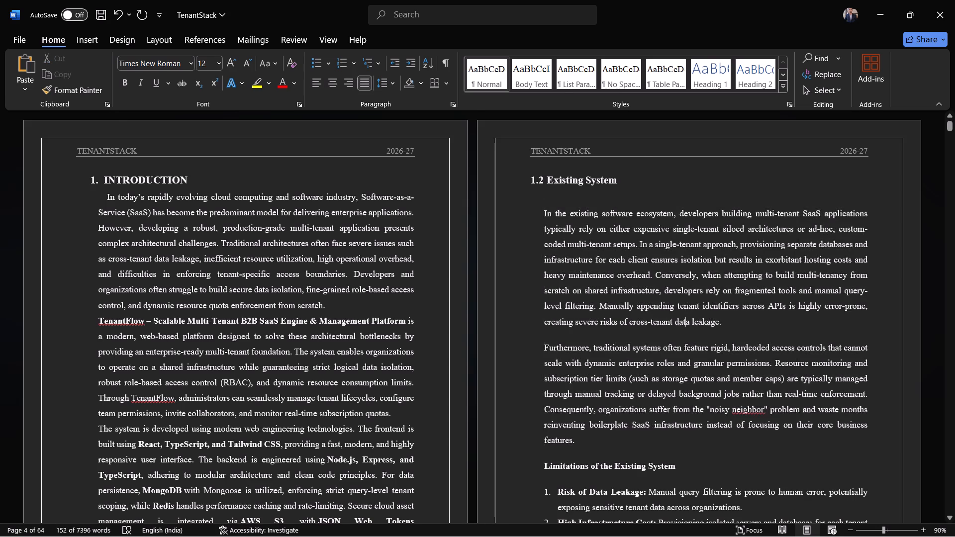
Check the alignment of the numbered limitations list and of the "Need of the System" paragraph.
scroll(679, 364, "down", 3)
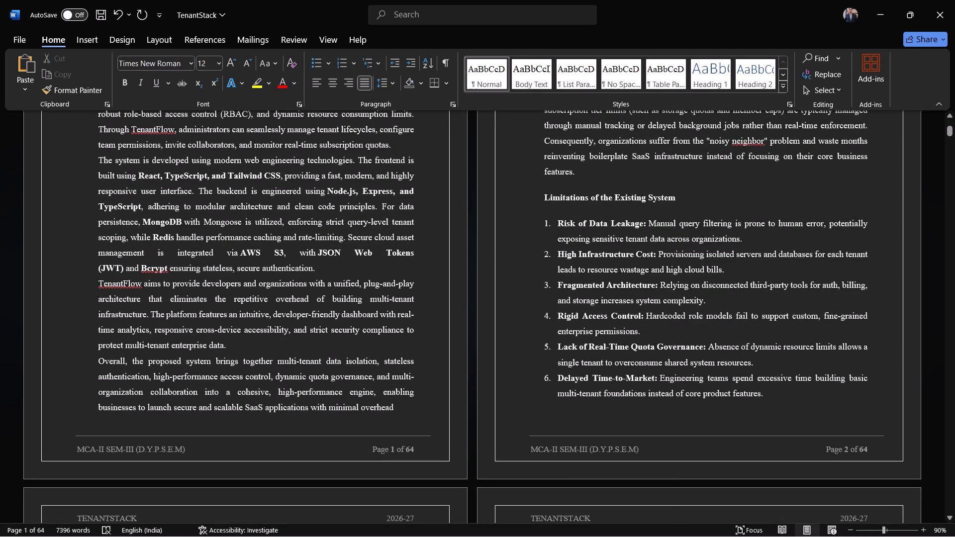
left_click_drag(769, 394, 562, 218)
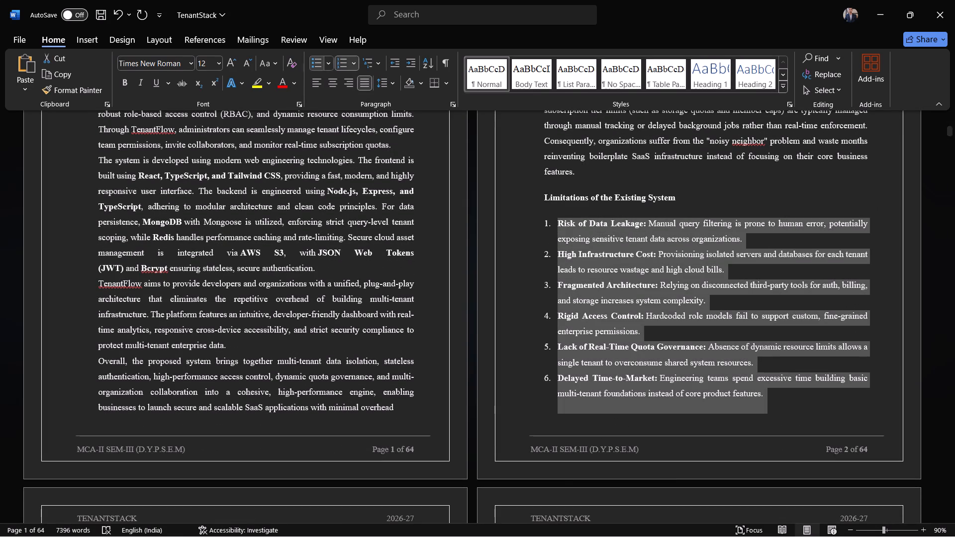
scroll(580, 244, "down", 3)
scroll(213, 332, "down", 2)
scroll(191, 320, "up", 1)
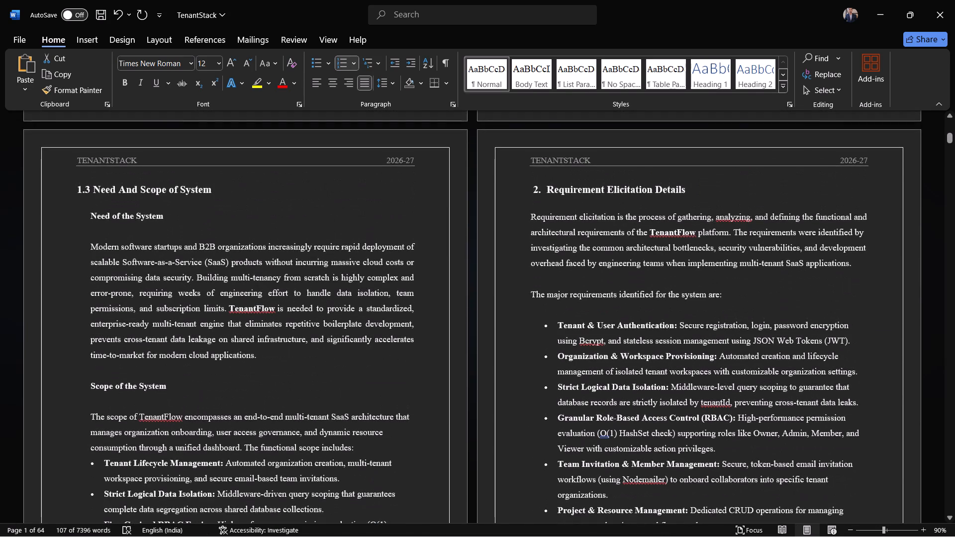
left_click(275, 357)
left_click_drag(279, 355, 90, 247)
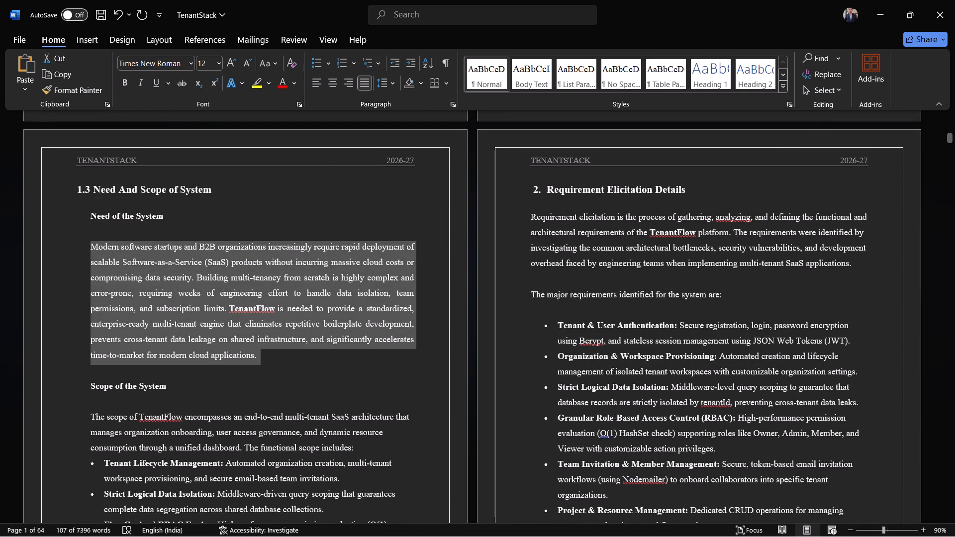
Justify the "Scope of the System" introductory paragraph together with its bulleted list.
scroll(164, 322, "down", 1)
left_click(89, 325)
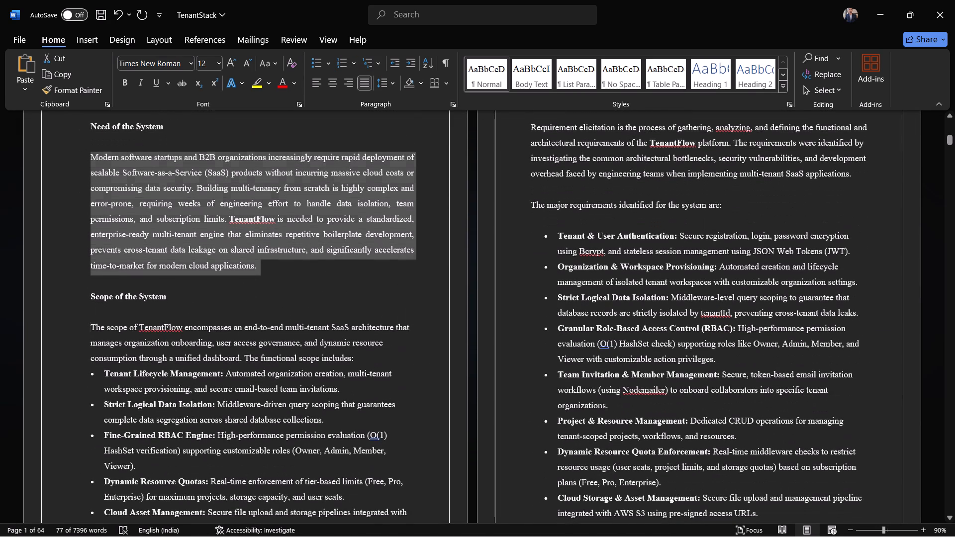
left_click_drag(89, 325, 355, 468)
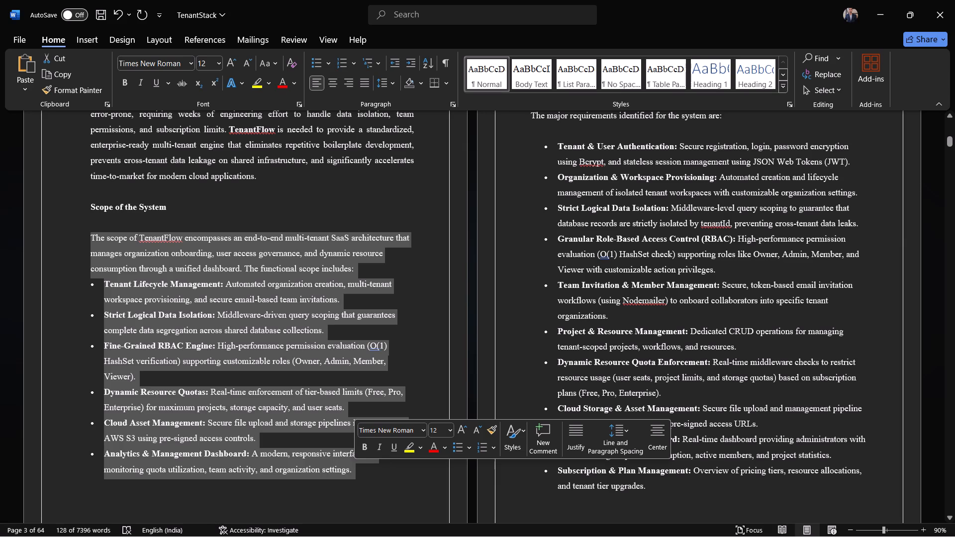
key("ctrl+j")
Justify the opening paragraph under "2. Requirement Elicitation Details".
left_click_drag(496, 359, 585, 317)
left_click(627, 322)
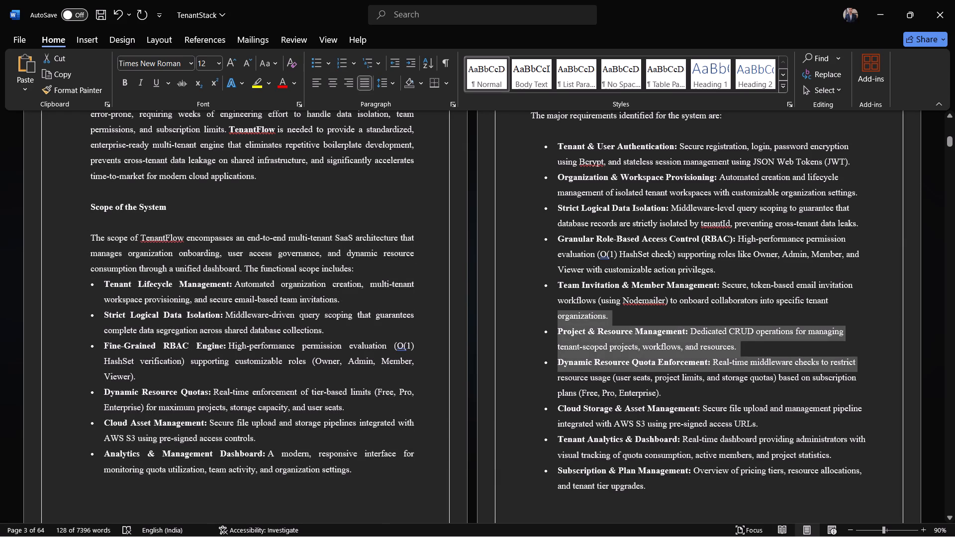
scroll(666, 409, "up", 1)
scroll(659, 325, "up", 1)
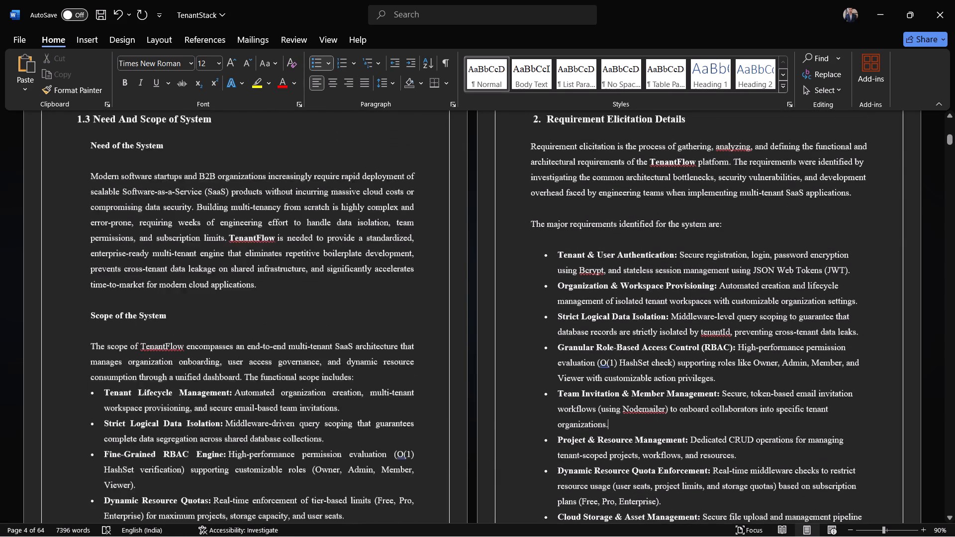
scroll(659, 325, "up", 1)
left_click_drag(855, 355, 550, 324)
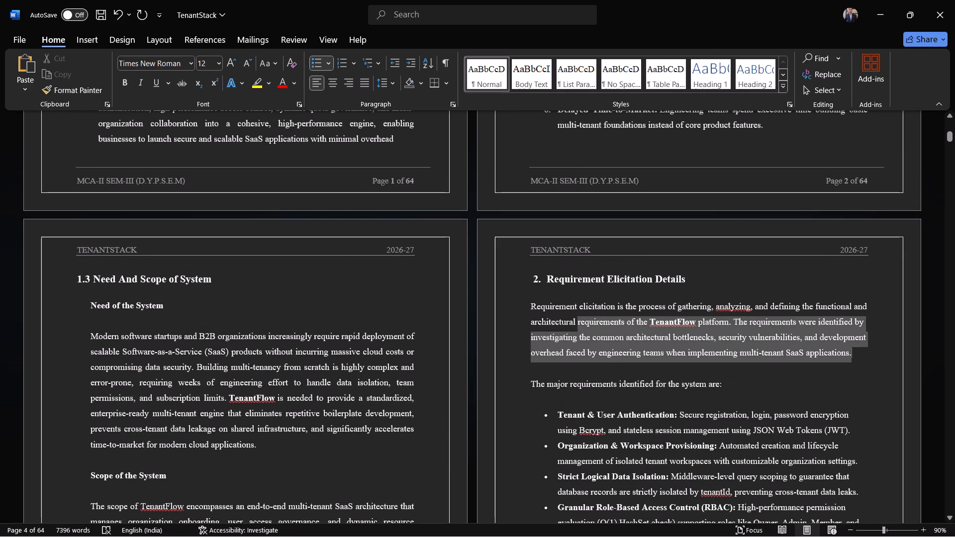
left_click_drag(550, 324, 528, 305)
key("ctrl+j")
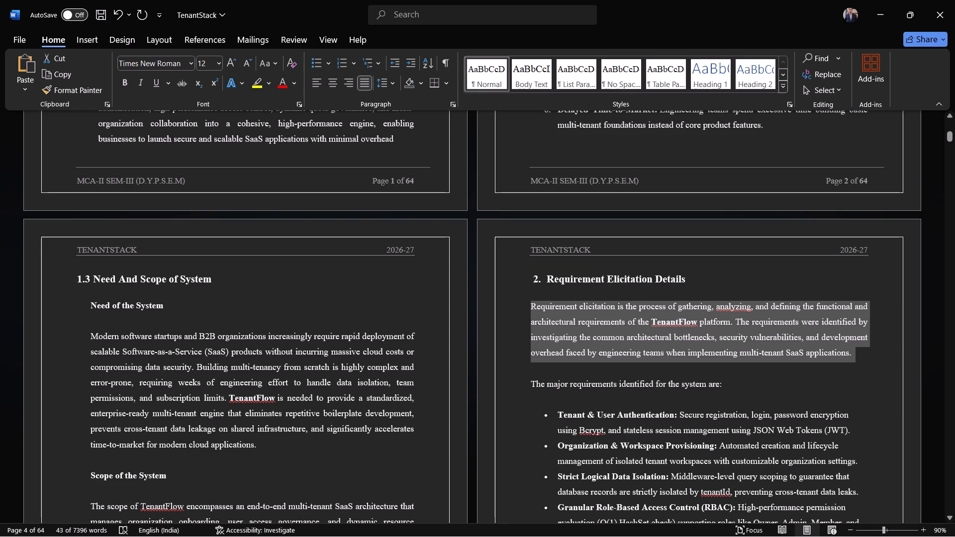
Justify the bulleted list of major requirements under "2. Requirement Elicitation Details", from Tenant & User Authentication to Subscription & Plan Management.
scroll(644, 353, "down", 3)
left_click(667, 491)
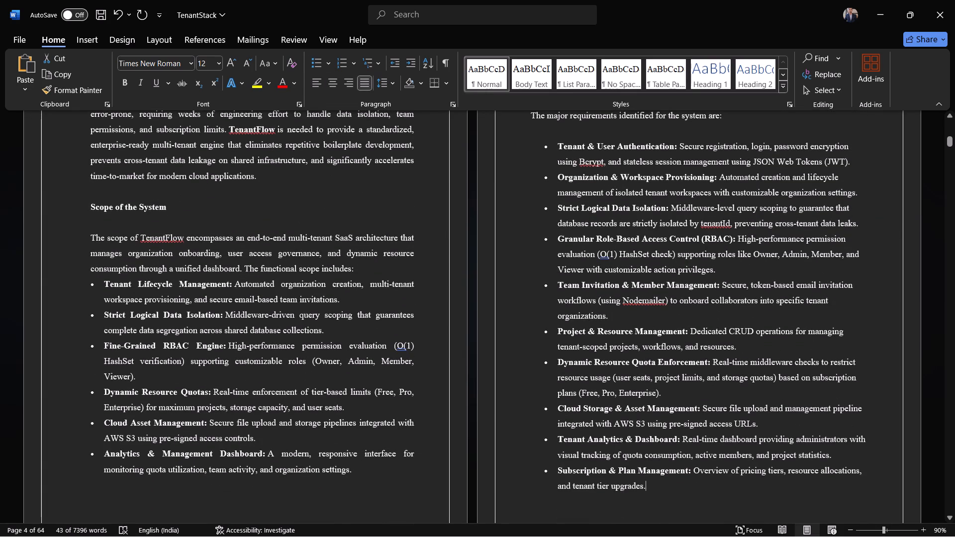
left_click_drag(656, 489, 546, 149)
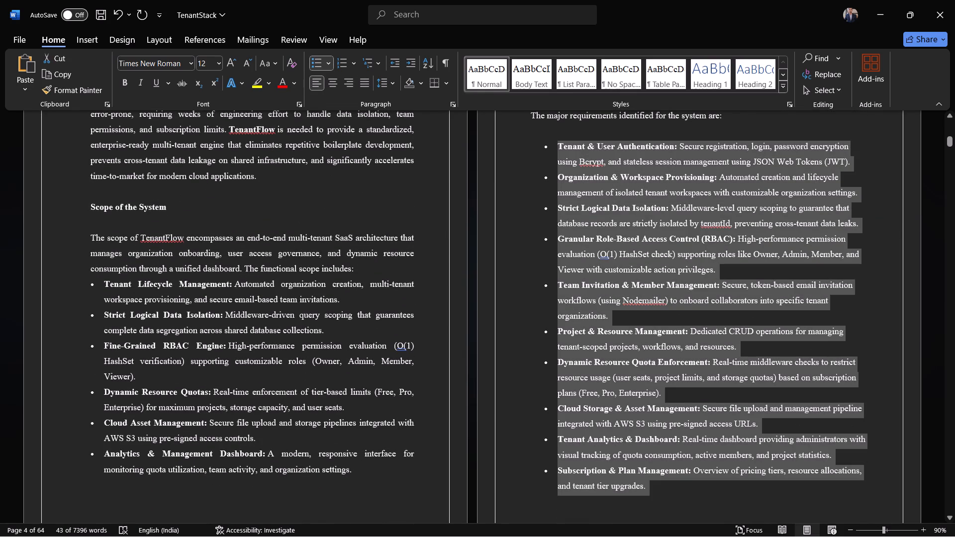
key("ctrl+j")
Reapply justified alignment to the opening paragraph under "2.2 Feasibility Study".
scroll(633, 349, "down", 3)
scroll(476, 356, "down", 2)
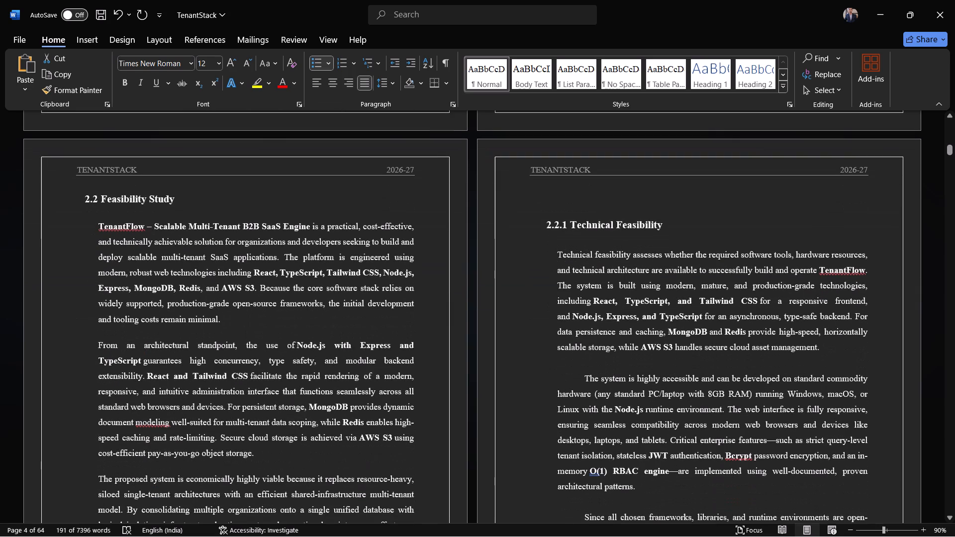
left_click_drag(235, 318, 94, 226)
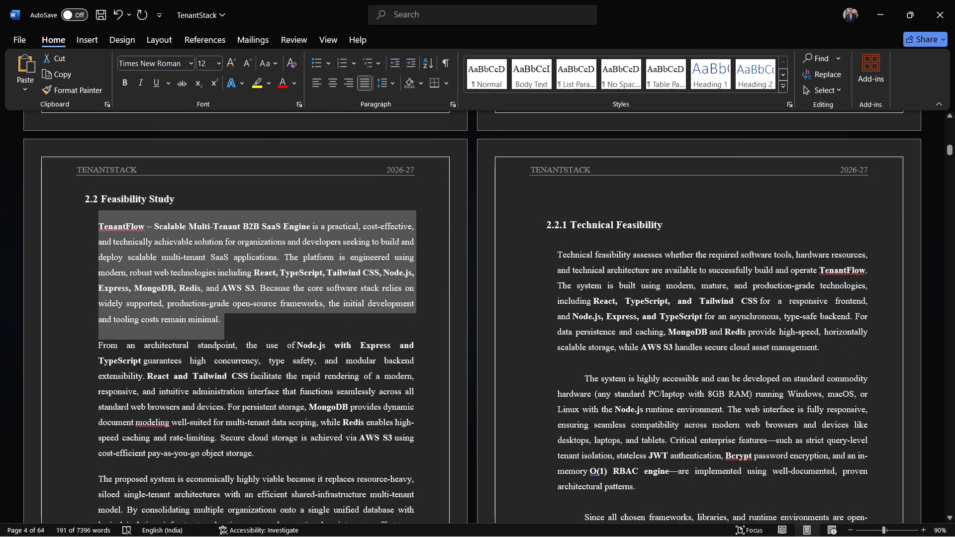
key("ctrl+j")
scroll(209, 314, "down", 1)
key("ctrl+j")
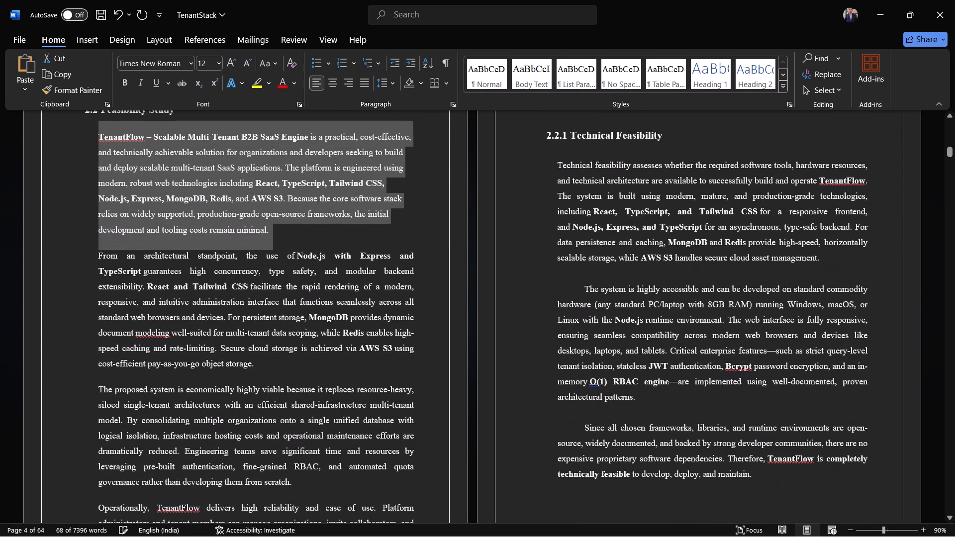
Check the alignment of the remaining "2.2 Feasibility Study" paragraphs and of the text under "2.2.1 Technical Feasibility".
scroll(227, 325, "down", 1)
left_click_drag(337, 482, 181, 276)
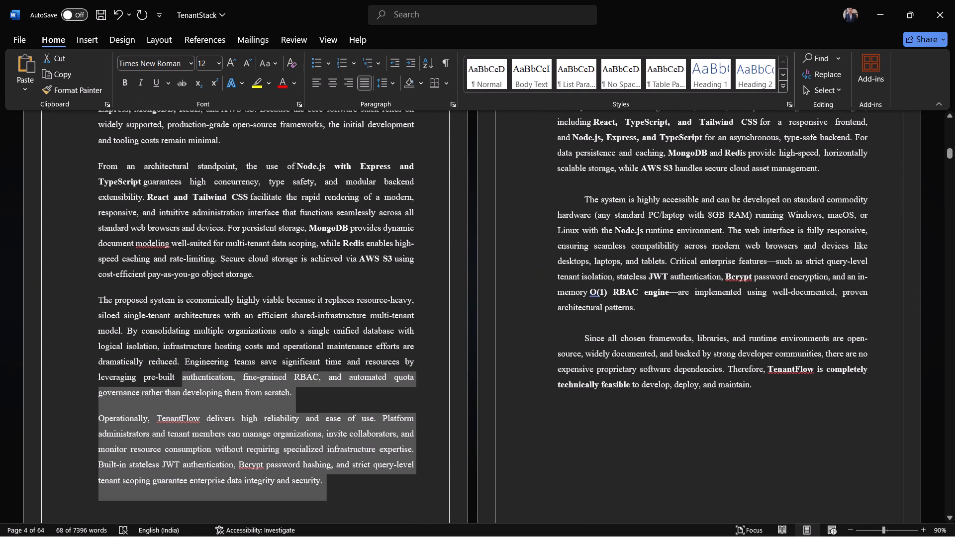
left_click_drag(181, 276, 95, 166)
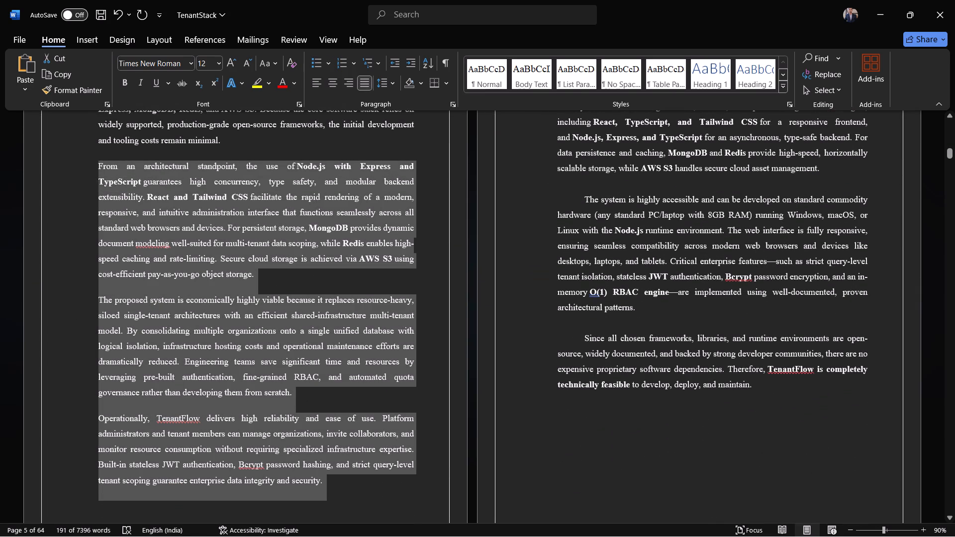
scroll(627, 410, "up", 1)
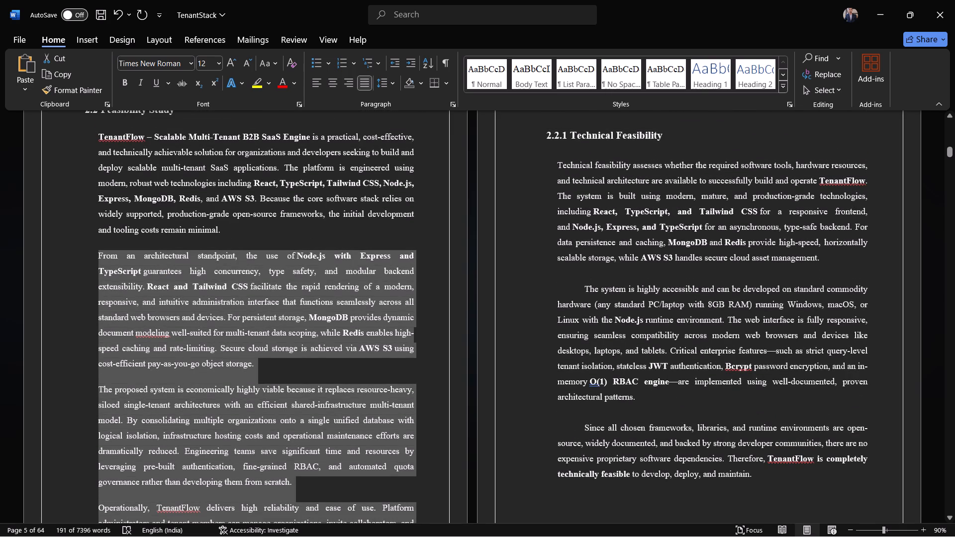
left_click_drag(774, 477, 550, 165)
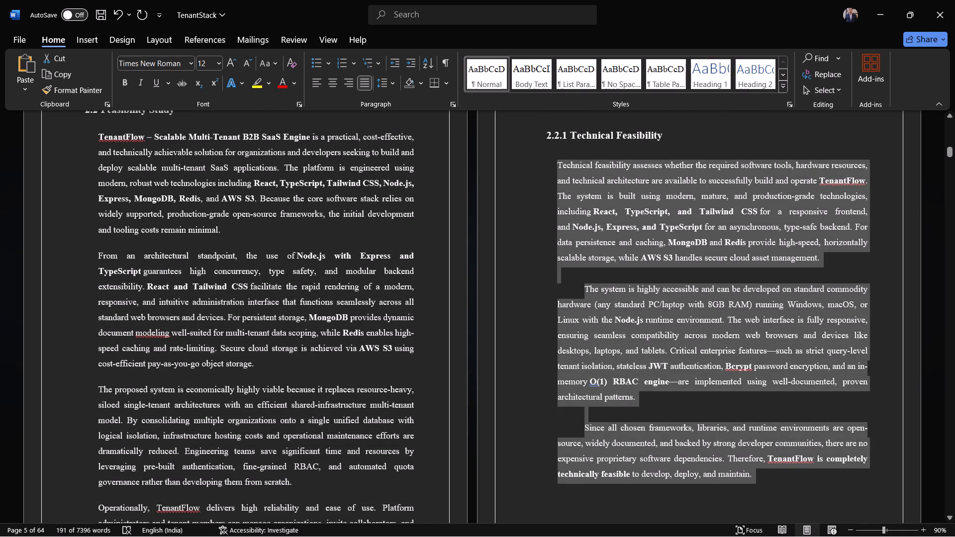
Delete the blank line above the "2.2.1 Technical Feasibility" heading.
scroll(666, 371, "up", 3)
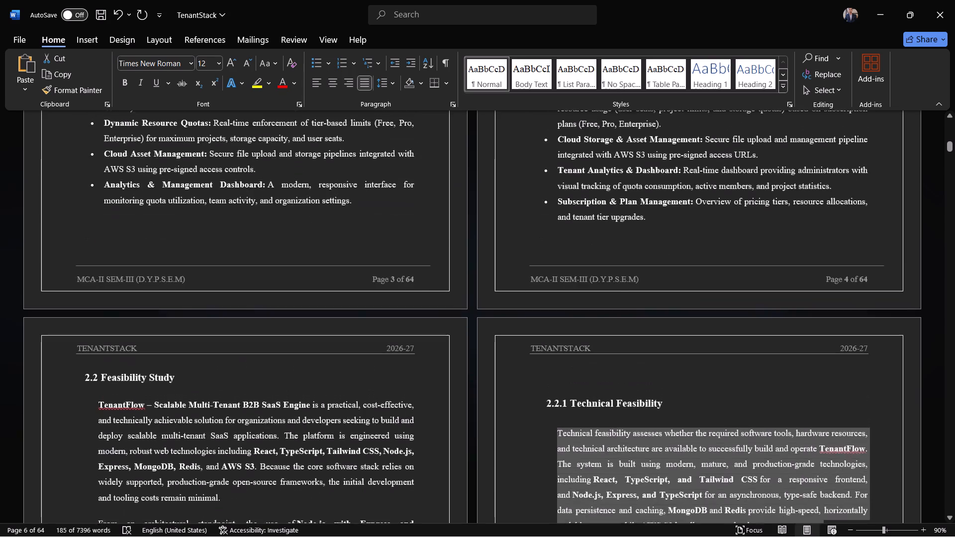
scroll(668, 376, "down", 3)
scroll(668, 376, "up", 1)
left_click(575, 206)
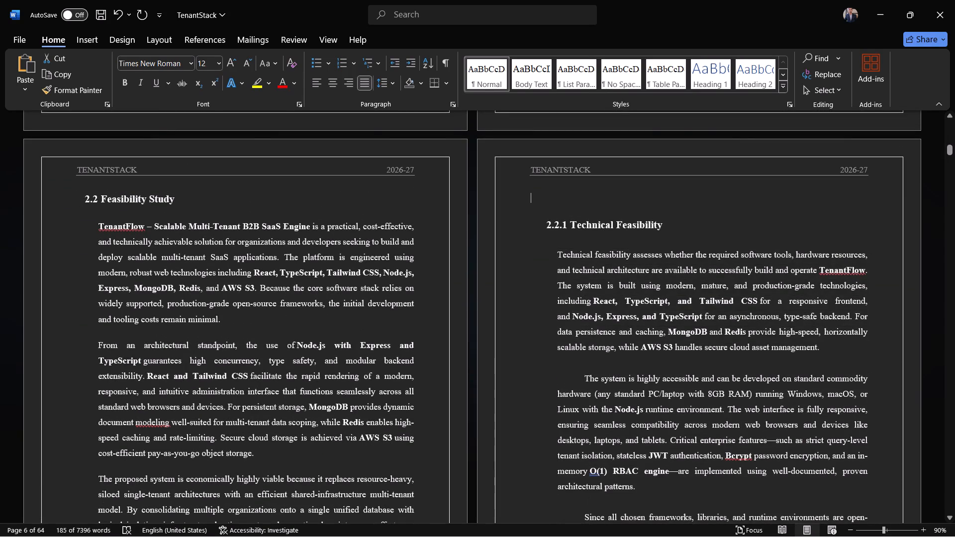
key("Down")
key("Up")
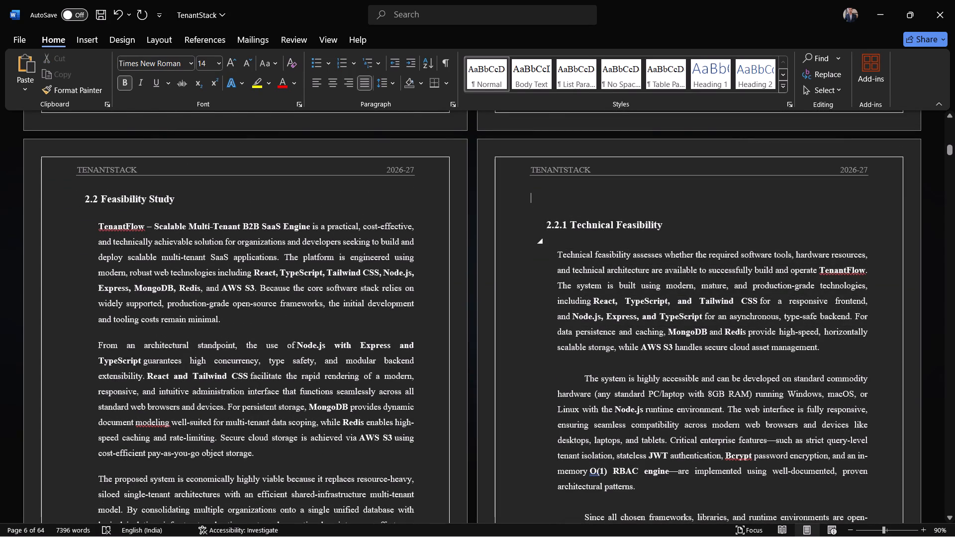
key("BackSpace")
Check the alignment of the body text under "2.2.2 Economic Feasibility" and "2.2.3 Operational Feasibility".
scroll(614, 292, "down", 3)
scroll(408, 274, "down", 1)
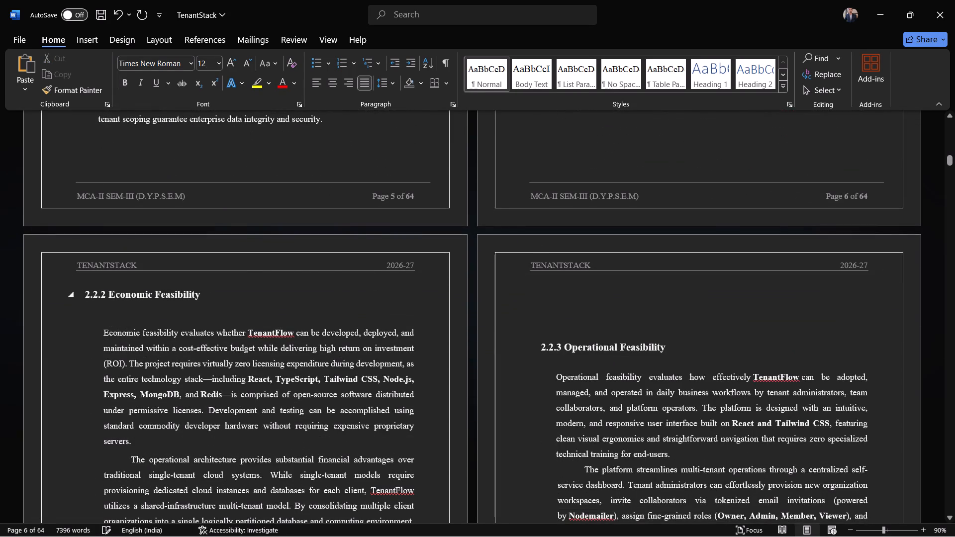
scroll(96, 309, "down", 1)
left_click_drag(100, 243, 223, 536)
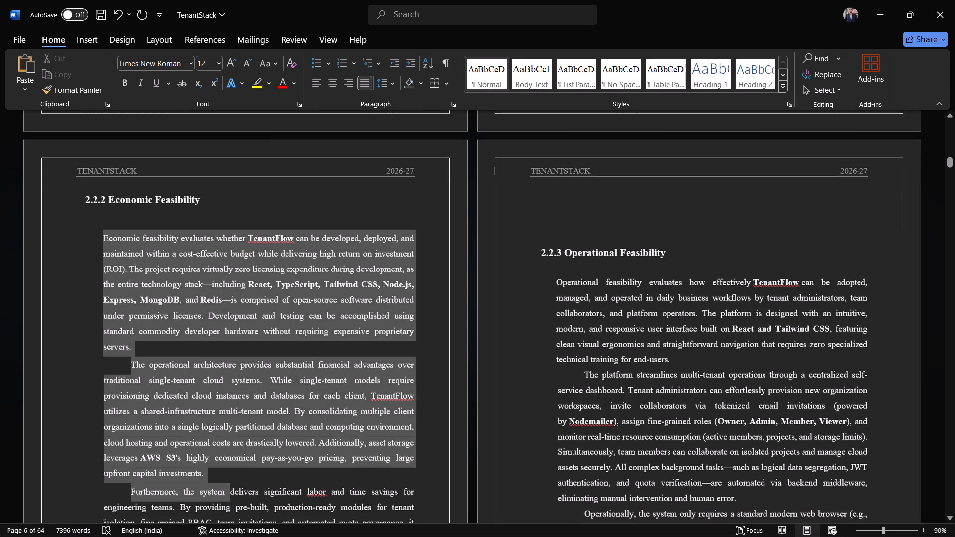
left_click_drag(223, 536, 419, 443)
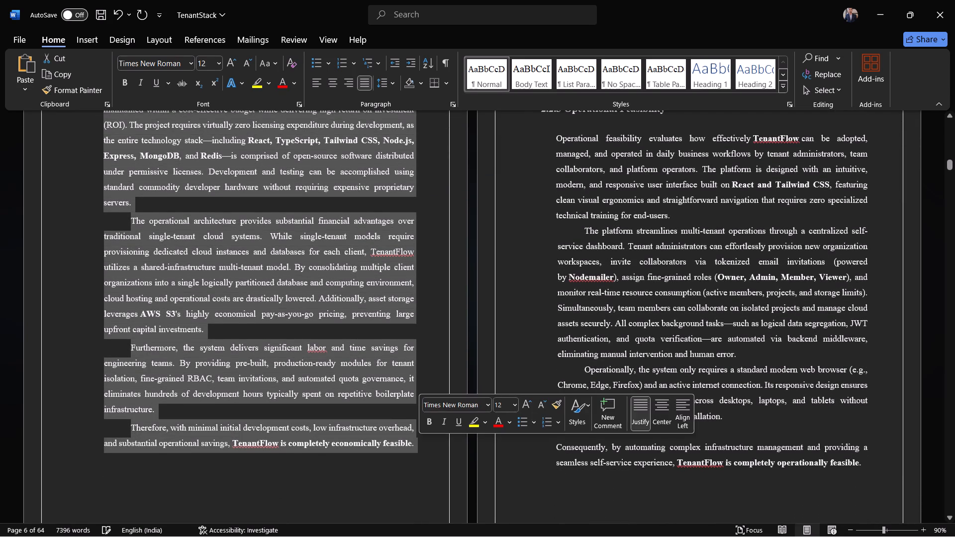
left_click(751, 467)
left_click_drag(862, 465, 600, 215)
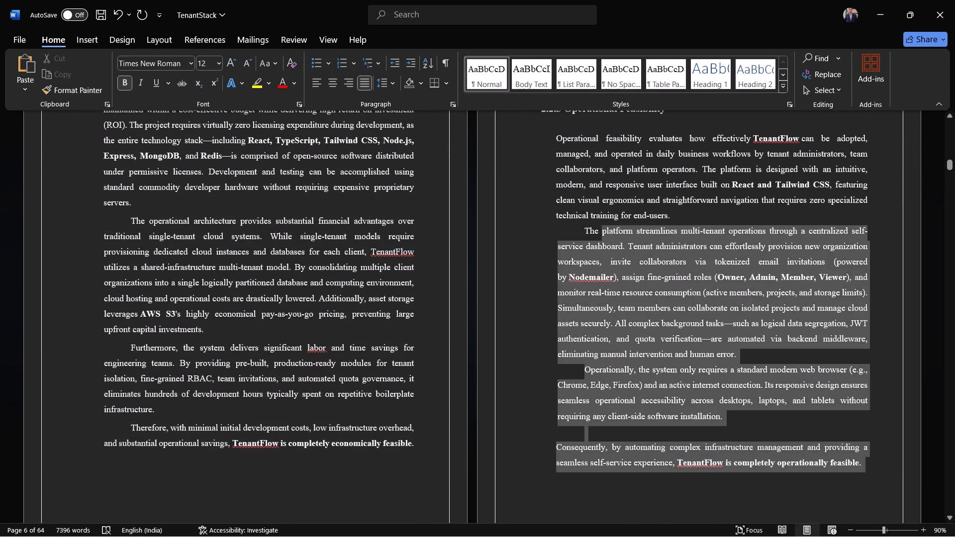
left_click_drag(600, 215, 553, 342)
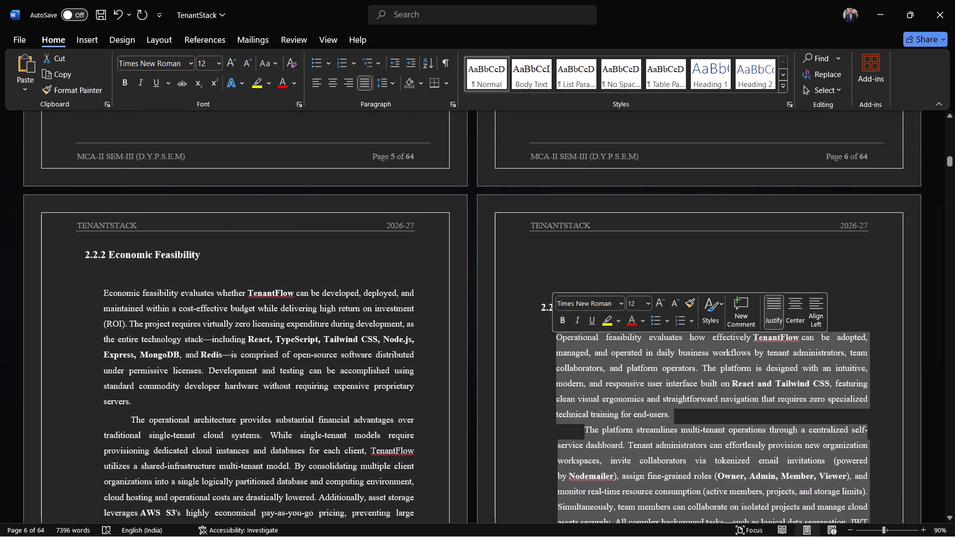
Delete the blank lines above the "2.2.3 Operational Feasibility" heading.
left_click(538, 290)
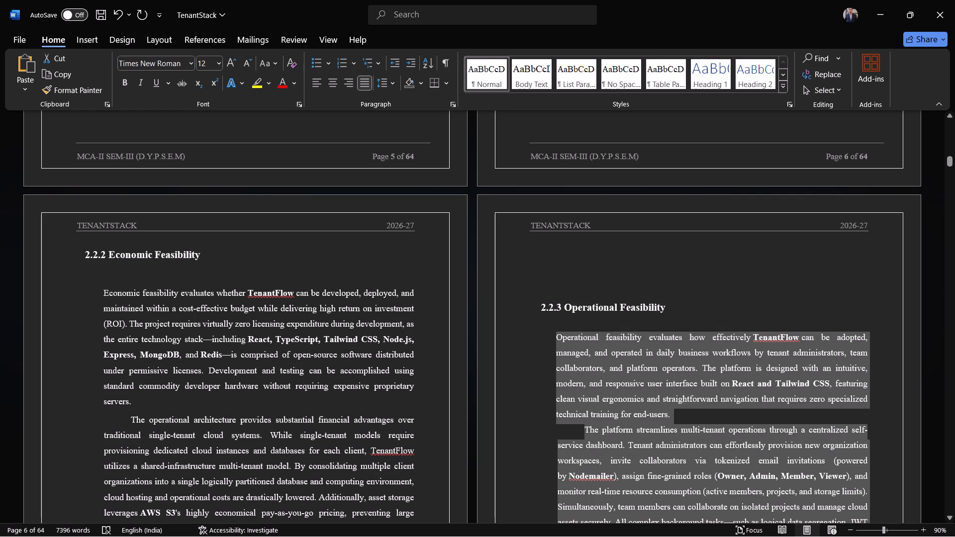
key("BackSpace")
key("BackSpace")
key("BackSpace")
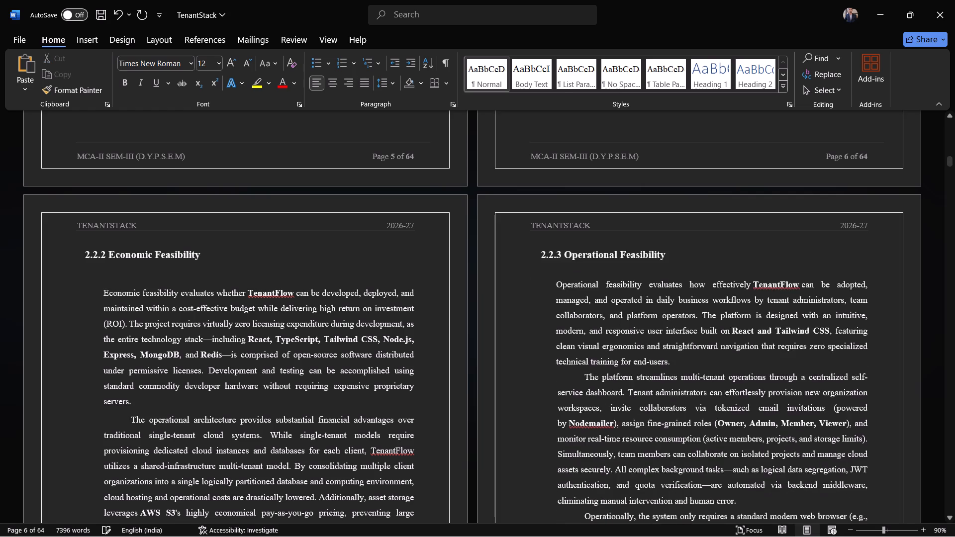
Check the alignment of the "2.3 Proposed System" text and of the opening paragraph and bulleted list under "2.4 Objective of Proposed System".
scroll(507, 344, "down", 4)
scroll(358, 346, "down", 2)
scroll(352, 346, "up", 1)
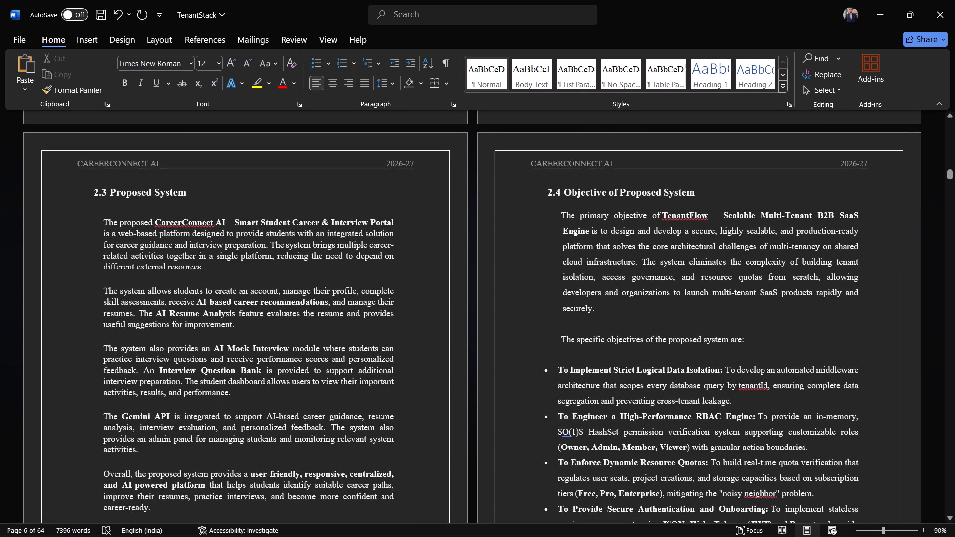
left_click_drag(155, 511, 99, 219)
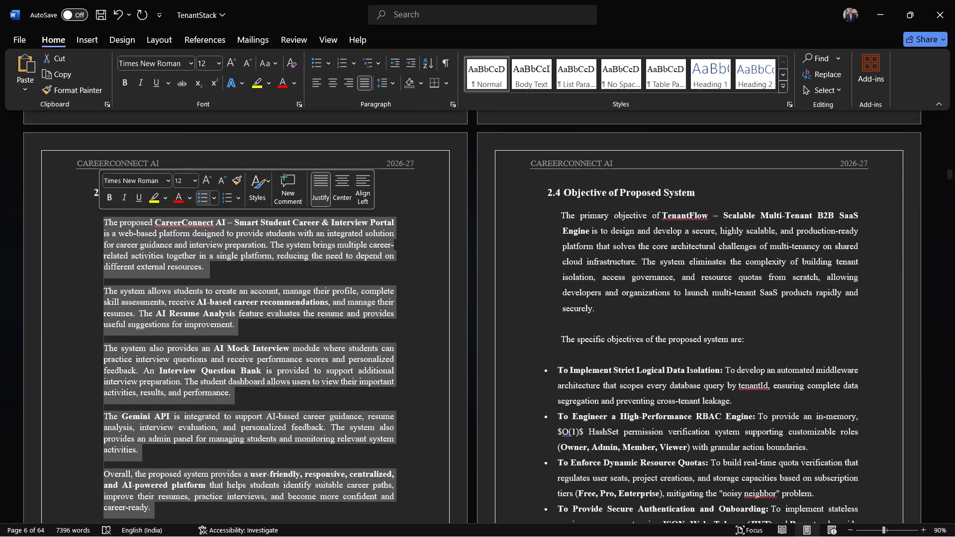
left_click(631, 289)
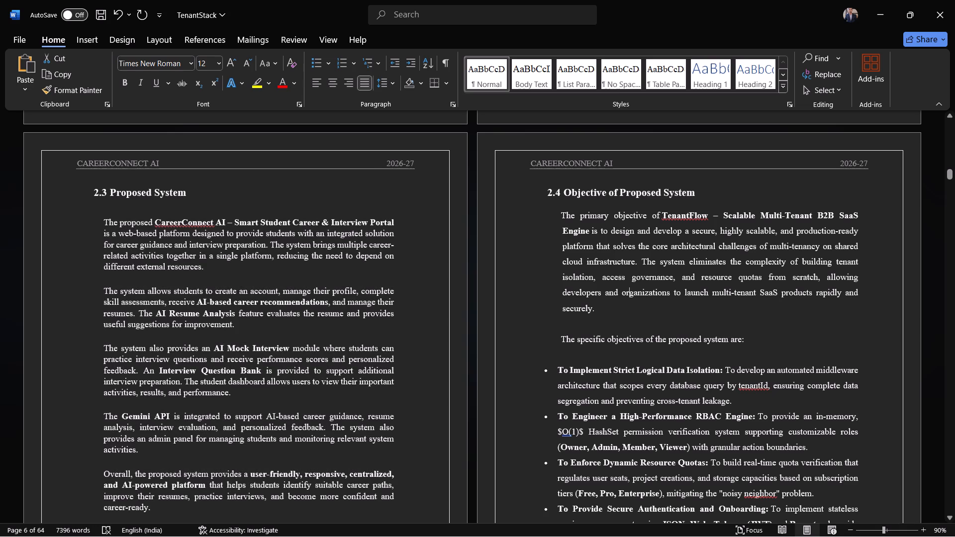
left_click_drag(615, 311, 535, 211)
left_click(668, 299)
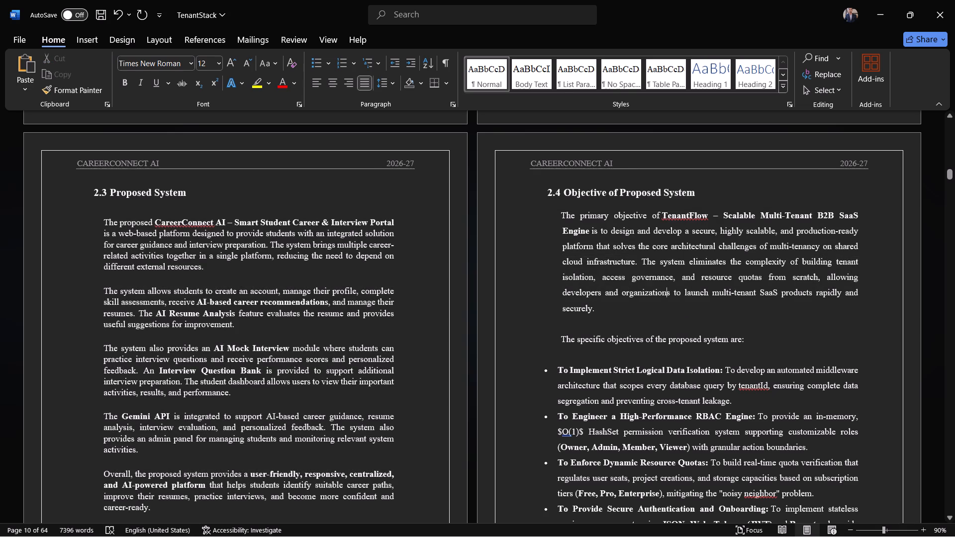
left_click_drag(608, 308, 543, 211)
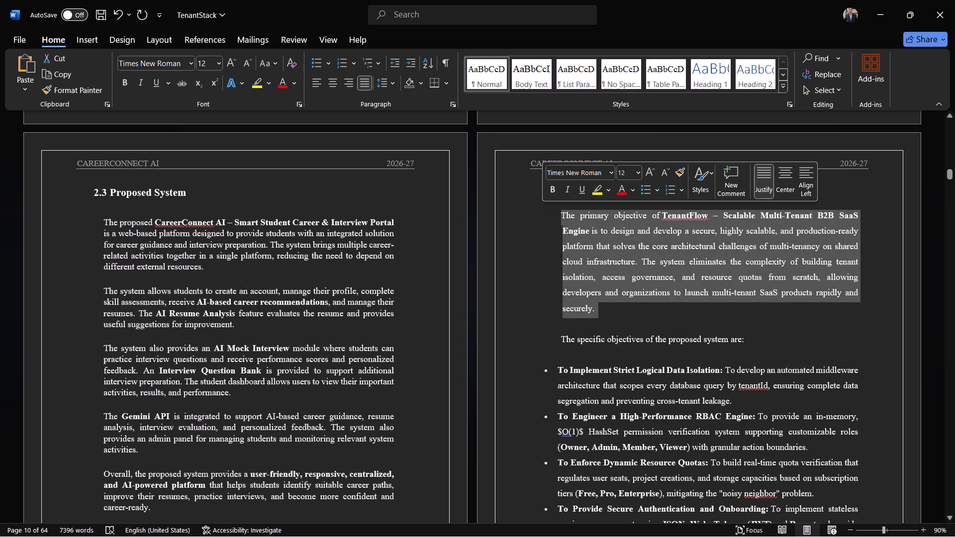
left_click(648, 360)
scroll(655, 363, "down", 3)
scroll(750, 376, "up", 1)
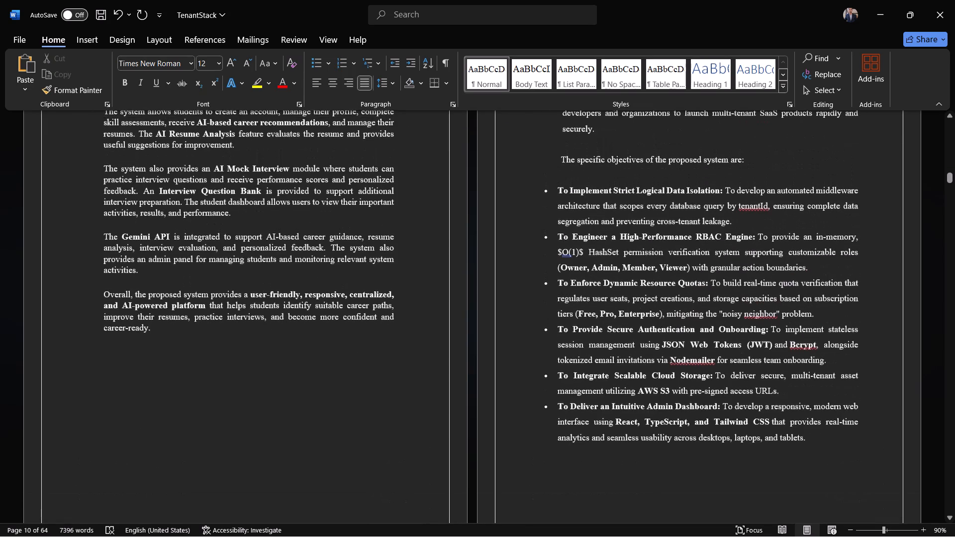
left_click_drag(826, 437, 555, 190)
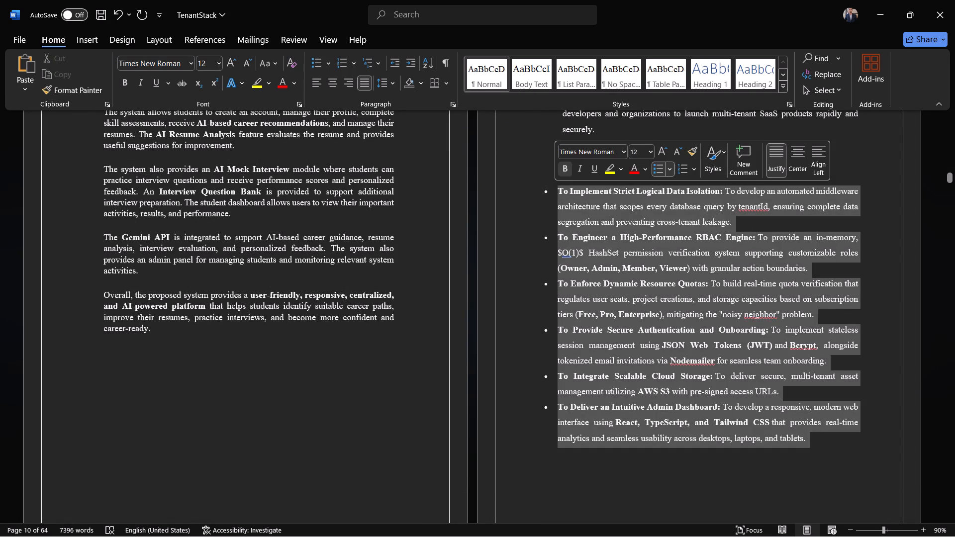
Justify all eight numbered objectives and their descriptions under "Objectives of the TenatStack System".
scroll(553, 205, "down", 7)
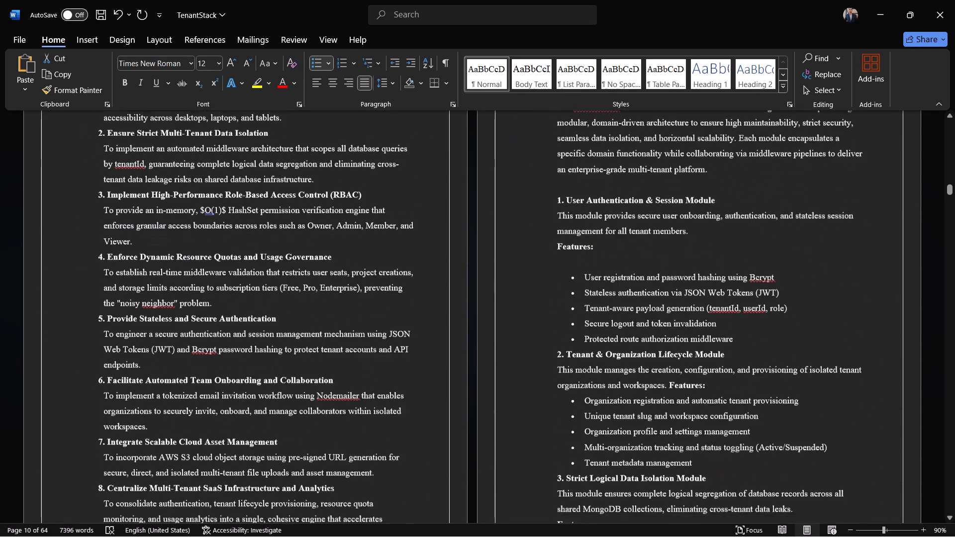
scroll(346, 237, "up", 2)
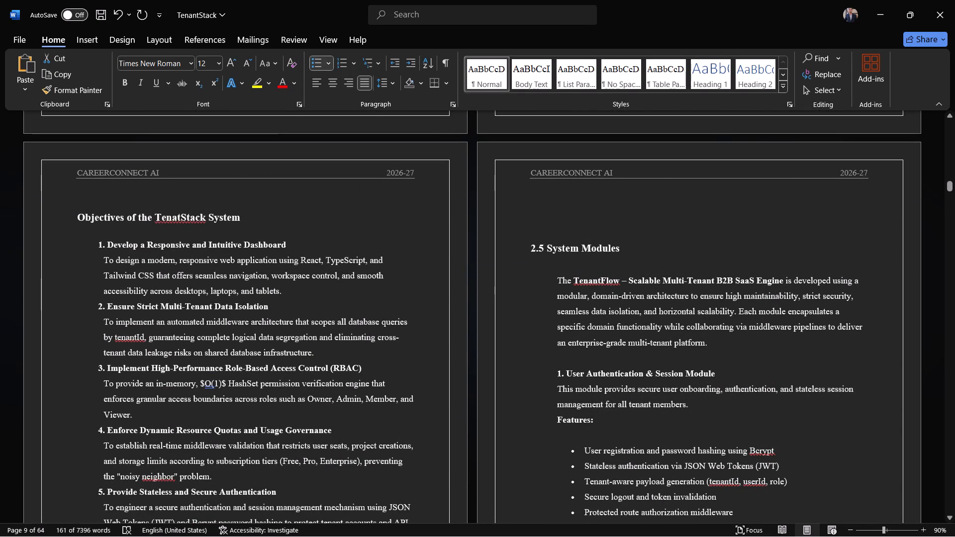
left_click_drag(97, 244, 239, 503)
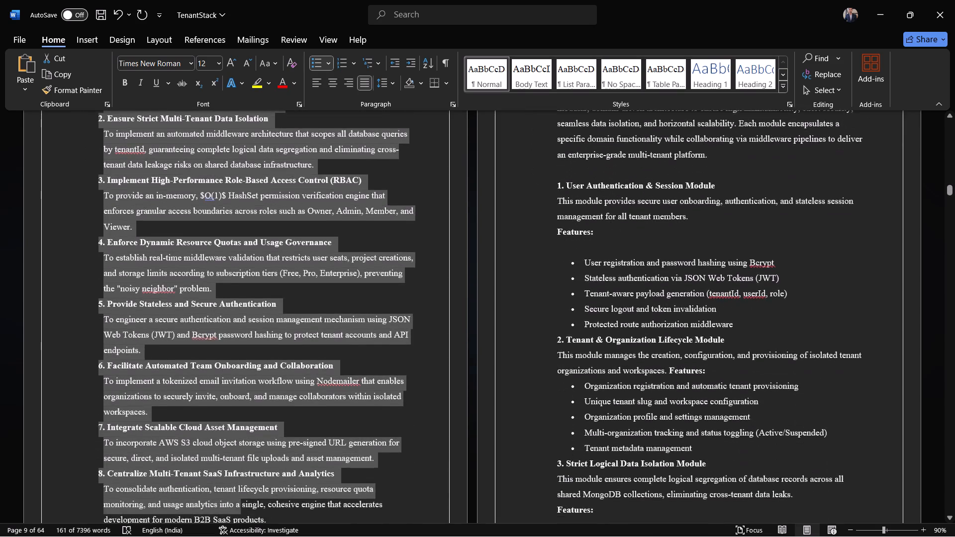
left_click_drag(239, 503, 290, 415)
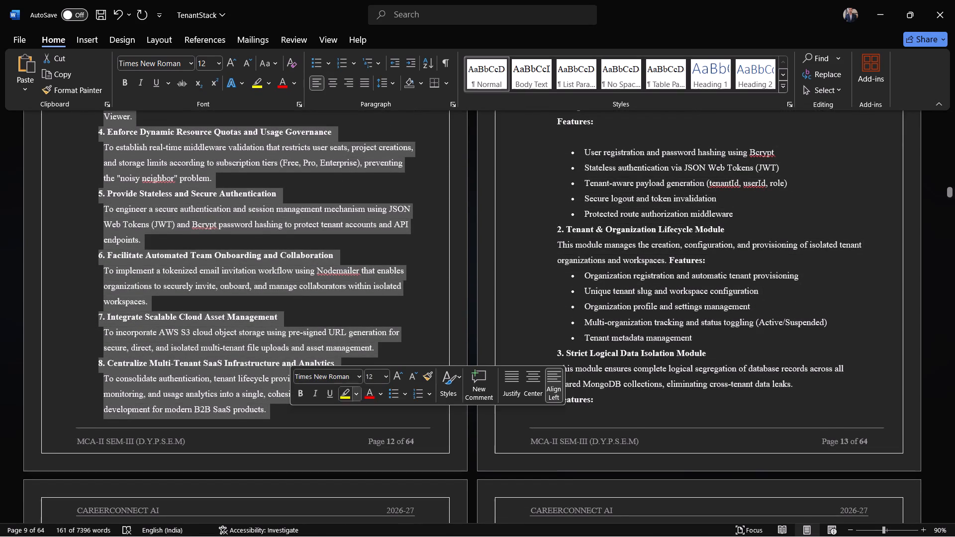
left_click(368, 86)
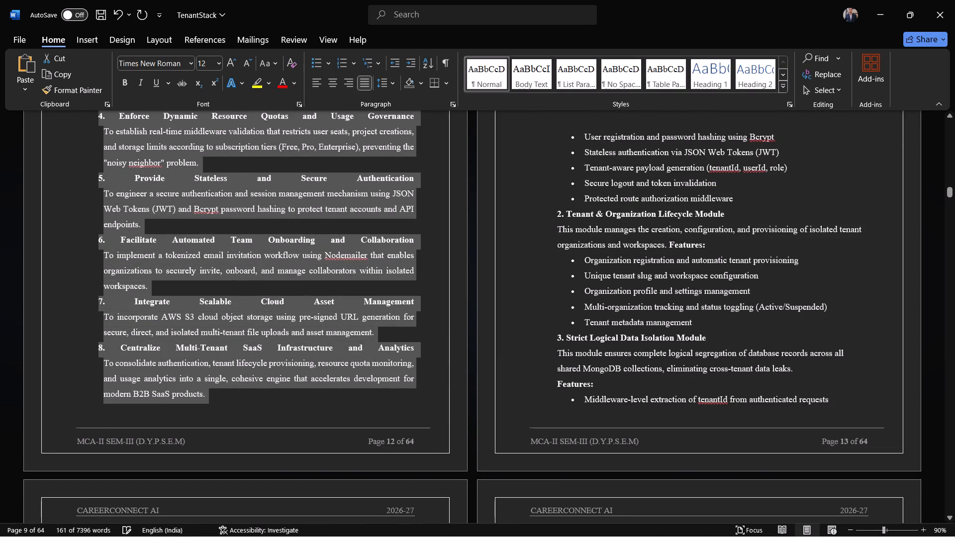
Delete the blank line above the "Objectives of the TenatStack System" heading.
scroll(349, 256, "up", 4)
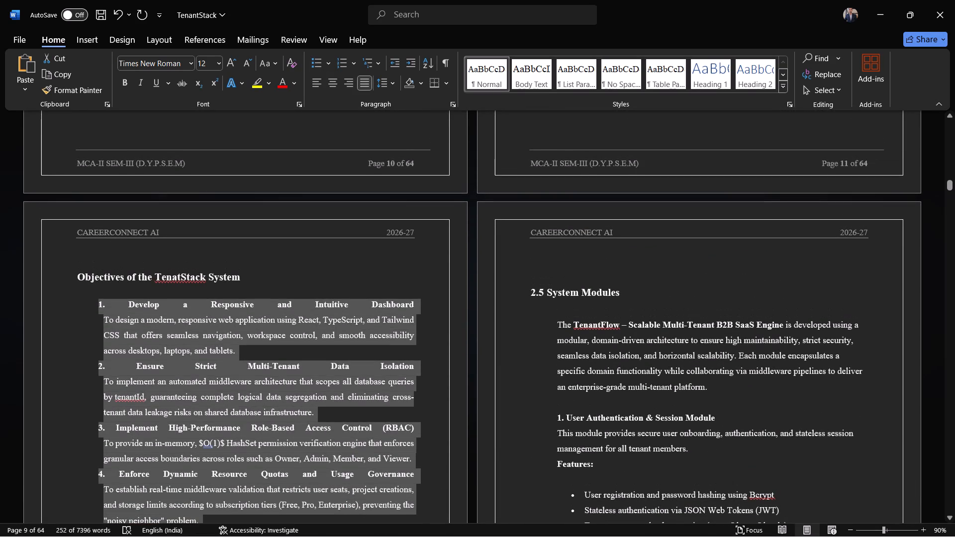
left_click(299, 256)
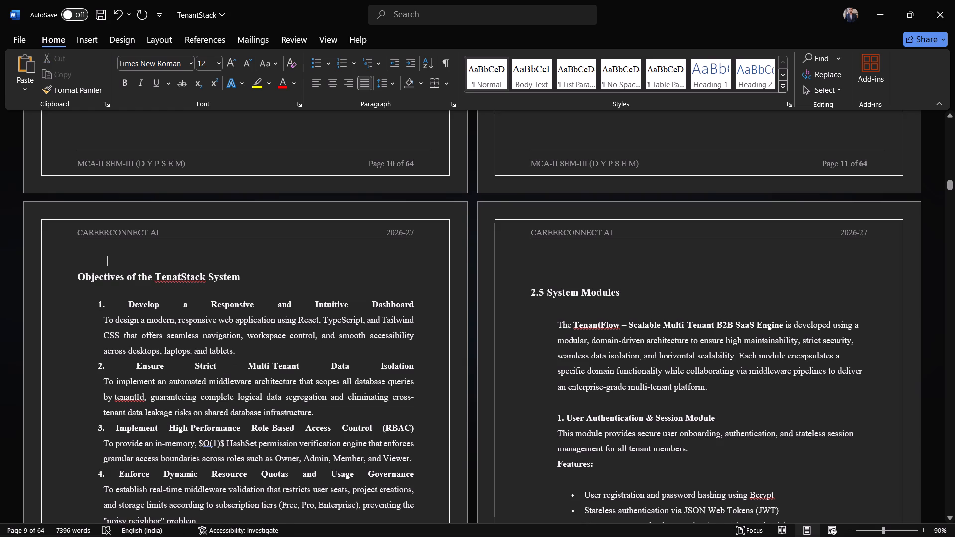
key("BackSpace")
key("BackSpace")
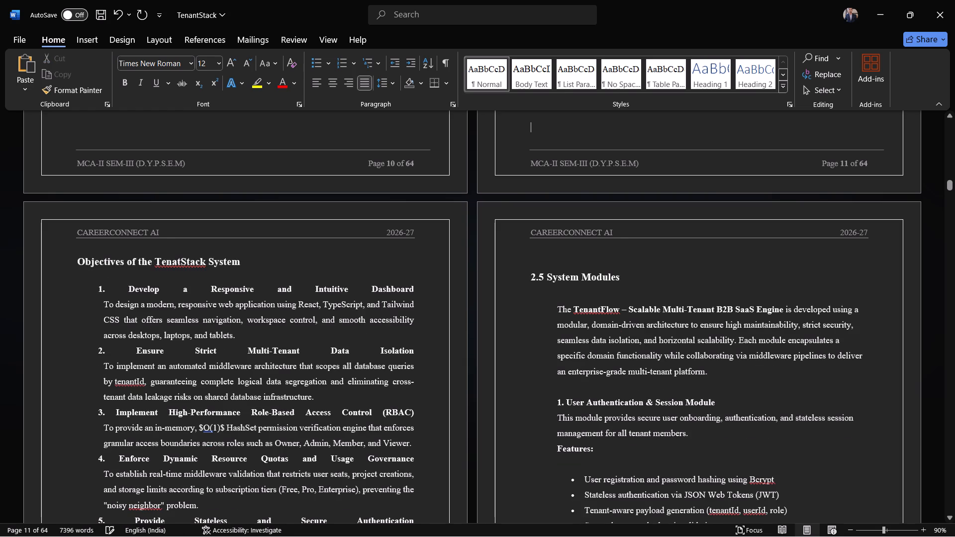
scroll(728, 334, "down", 1)
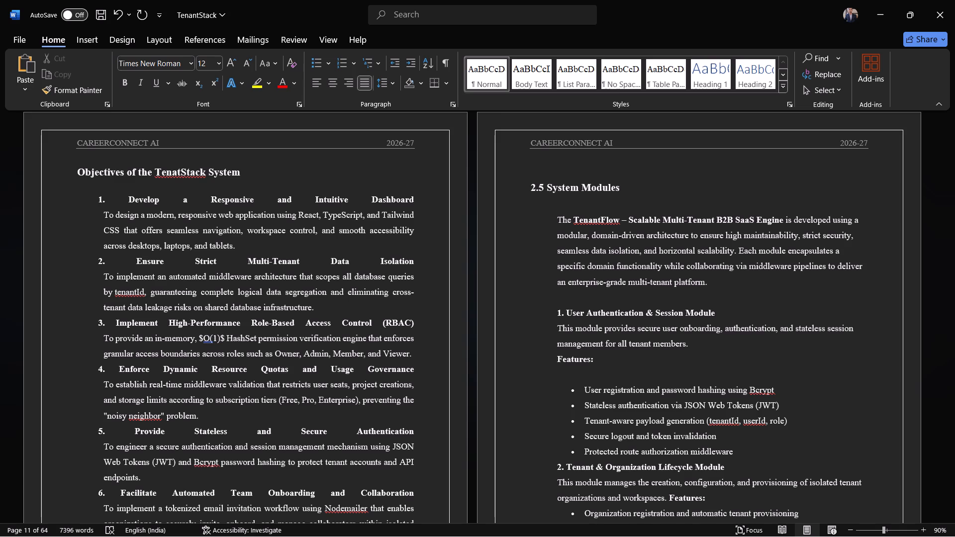
Delete the blank line above the "2.5 System Modules" heading.
left_click(557, 172)
key("BackSpace")
Justify the introductory paragraph of "2.5 System Modules" and the User Authentication & Session Module heading and description.
scroll(576, 230, "up", 2)
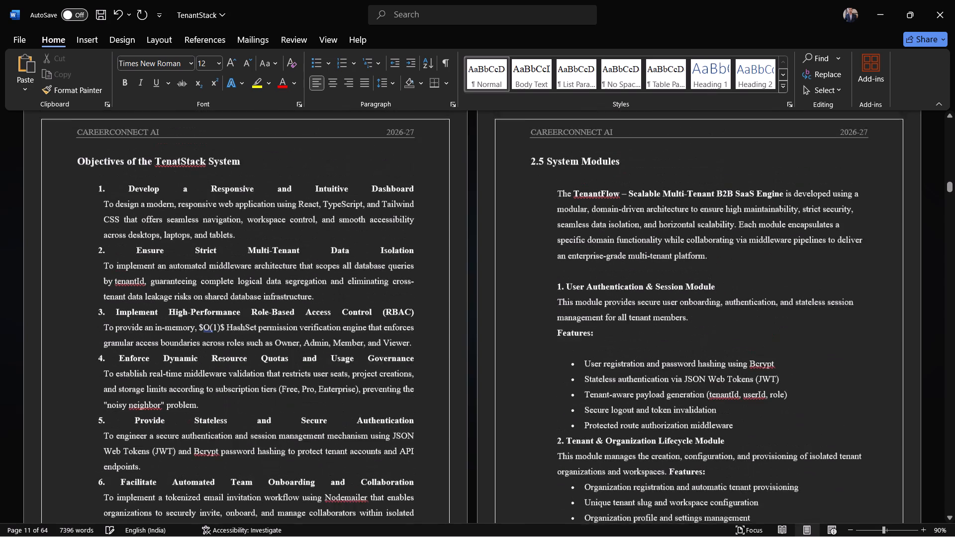
left_click_drag(555, 207, 709, 332)
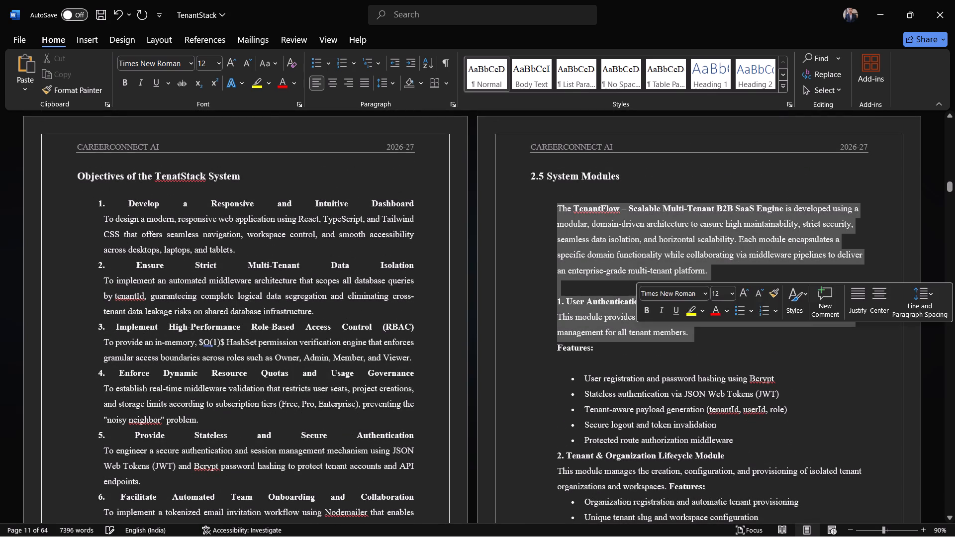
left_click(365, 83)
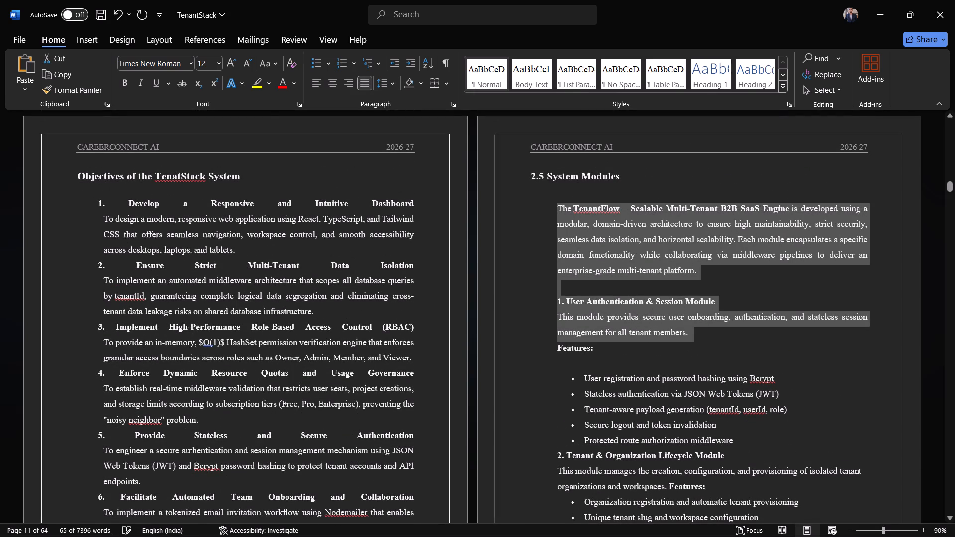
left_click(746, 344)
Justify the Tenant & Organization Lifecycle and Strict Logical Data Isolation module text, through the "Cross-tenant query boundary validation" bullet.
scroll(749, 346, "down", 1)
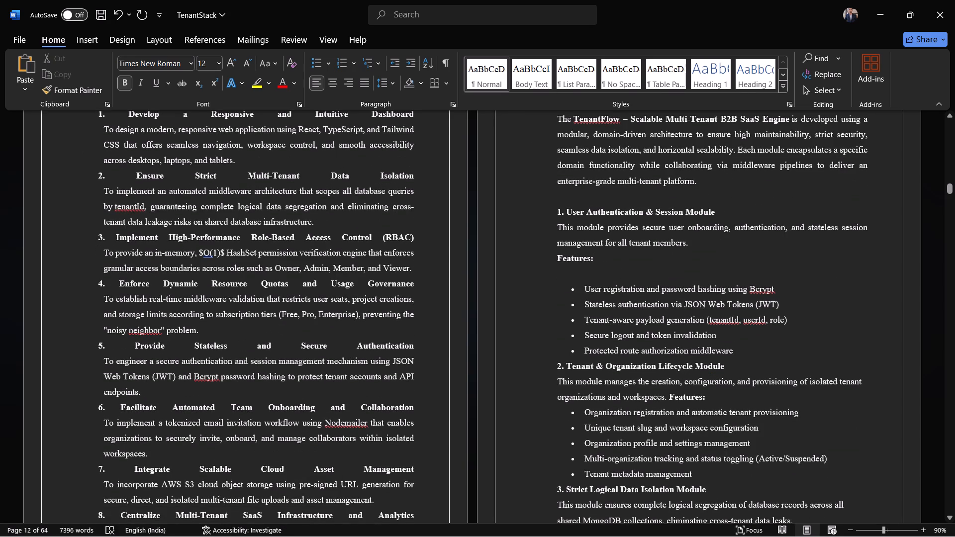
scroll(586, 289, "down", 1)
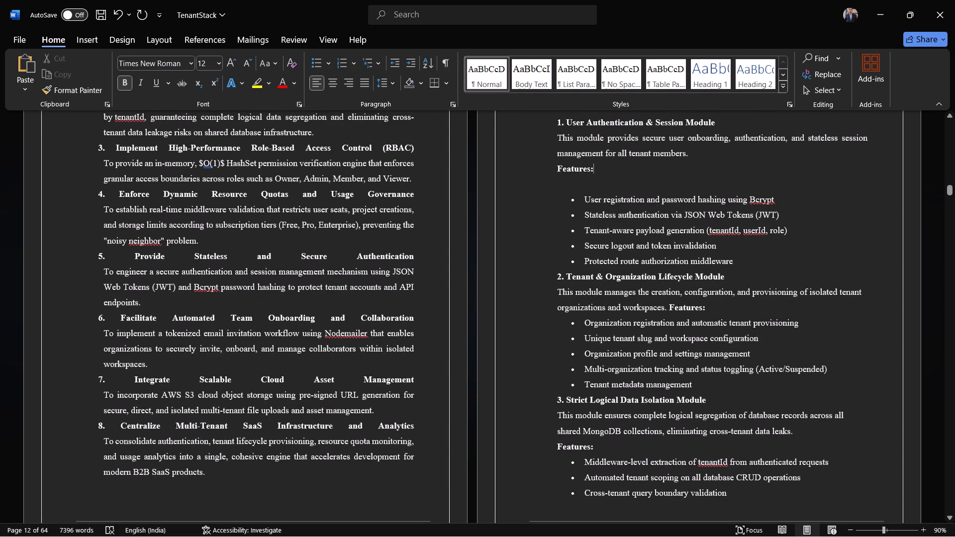
left_click_drag(560, 289, 760, 511)
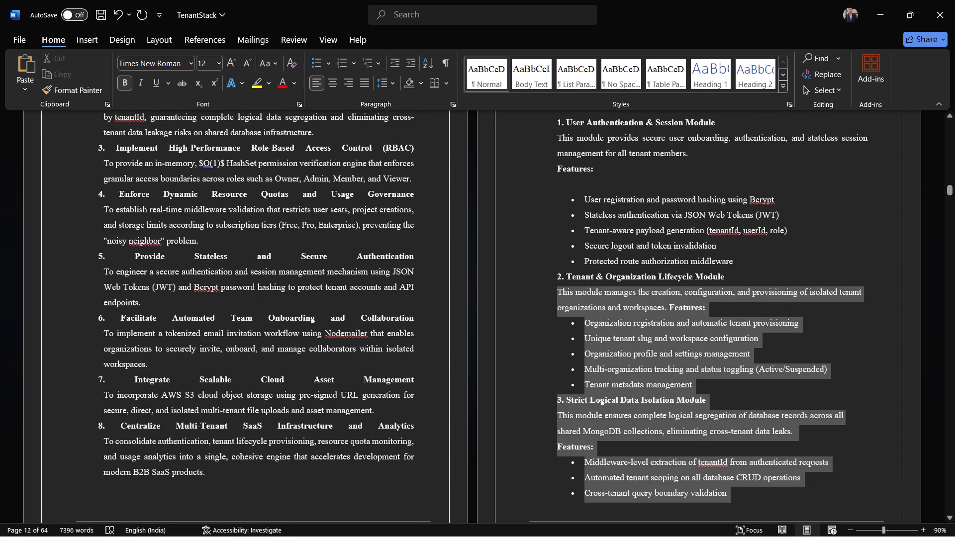
left_click(362, 83)
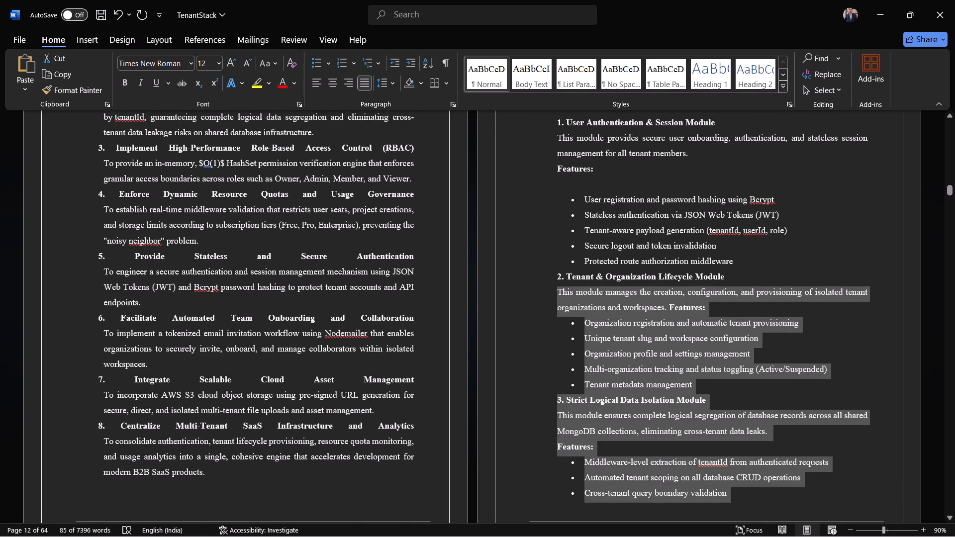
Justify the rest of section 2.5, from the "Horizontal privilege escalation prevention" bullet through the last Tenant Dashboard & Analytics Module feature.
scroll(654, 315, "up", 1)
scroll(586, 292, "down", 4)
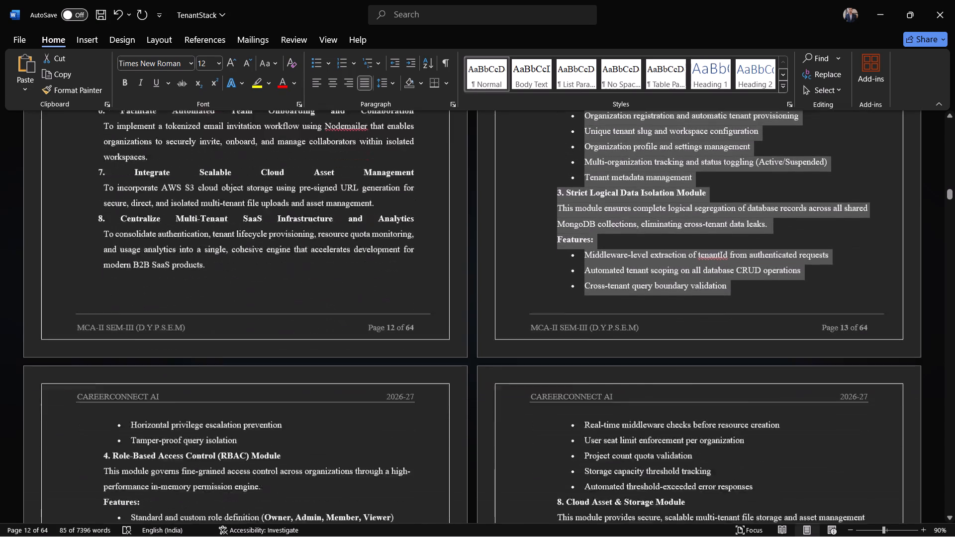
scroll(581, 286, "down", 1)
scroll(248, 279, "up", 3)
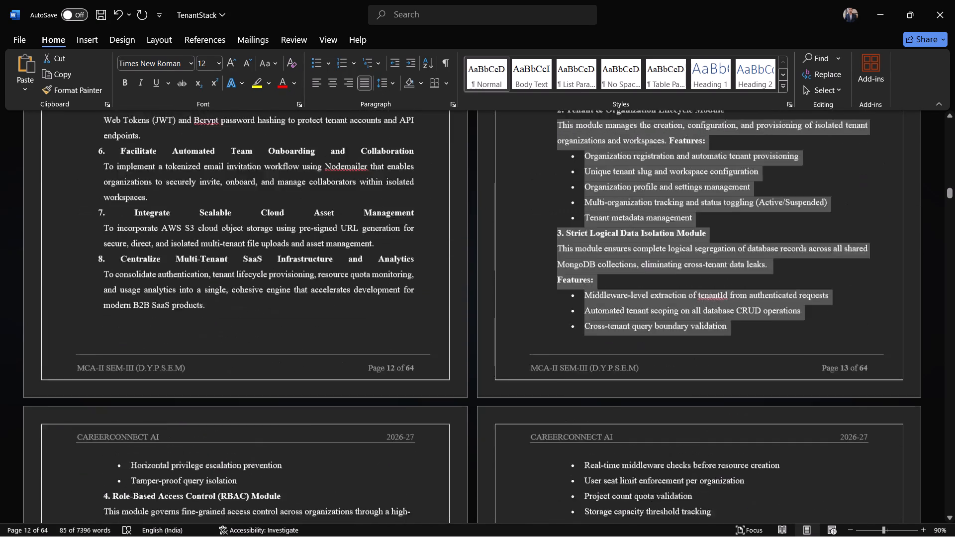
scroll(249, 282, "up", 3)
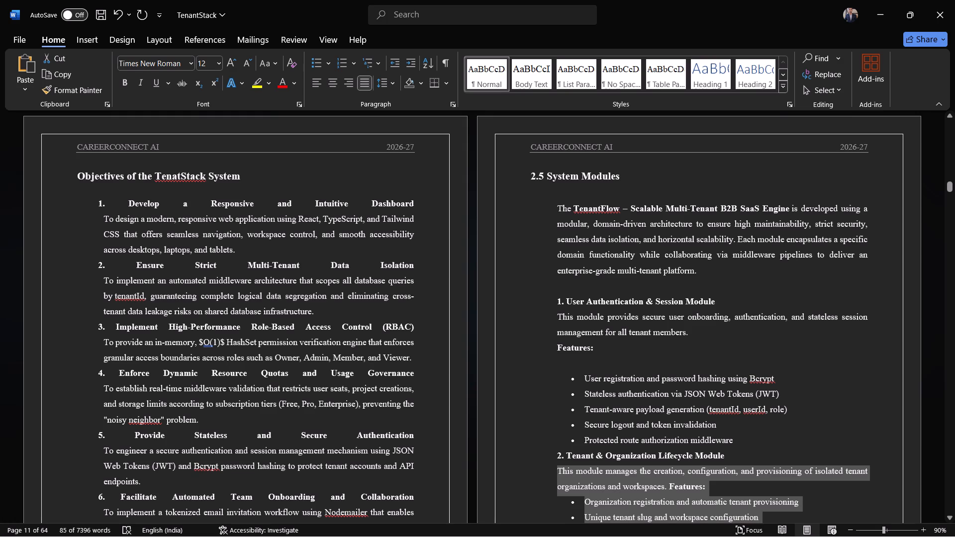
scroll(246, 317, "down", 6)
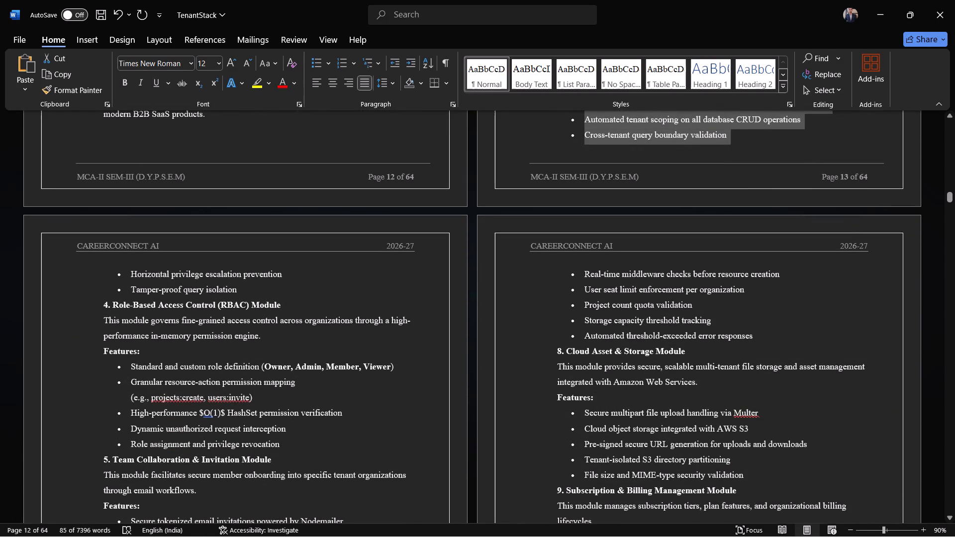
left_click_drag(122, 273, 234, 469)
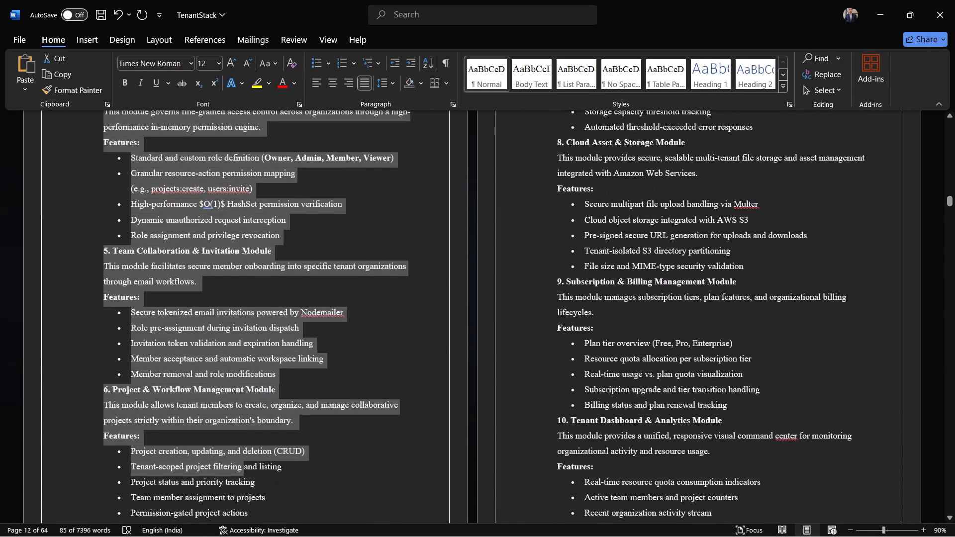
left_click_drag(234, 469, 414, 536)
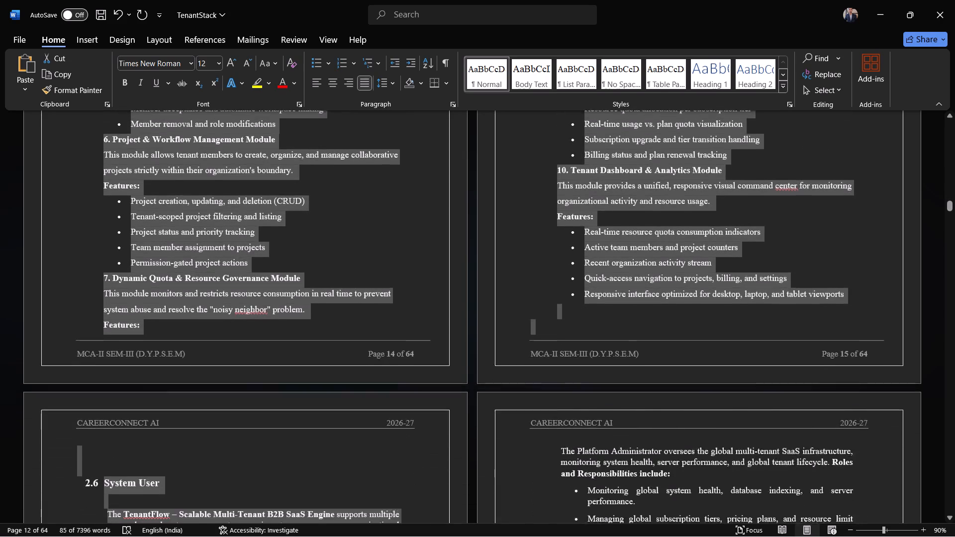
left_click_drag(414, 536, 852, 184)
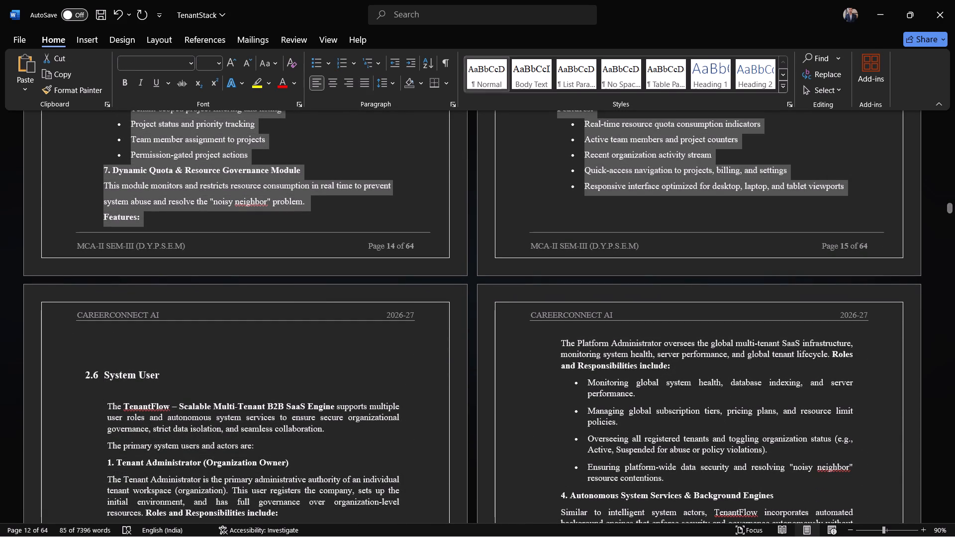
left_click(362, 82)
scroll(372, 213, "up", 1)
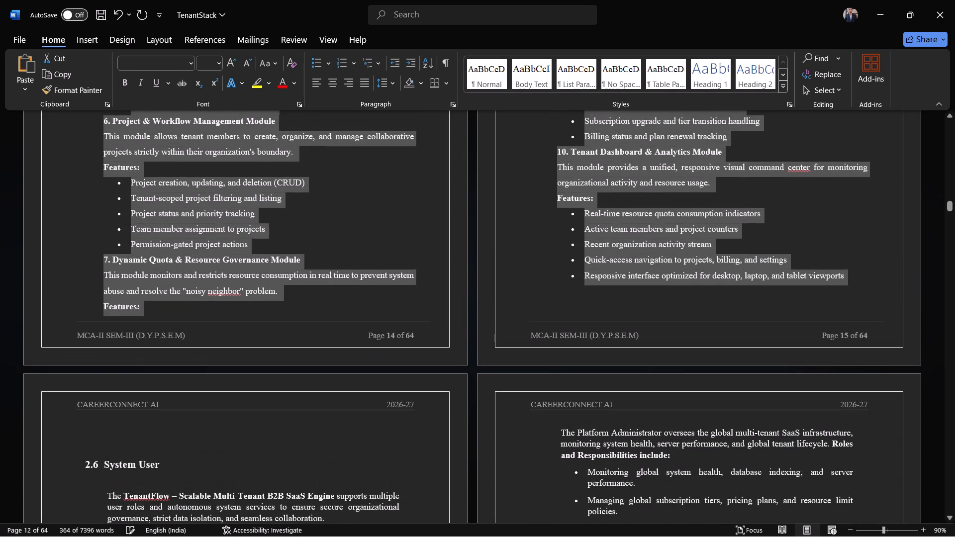
scroll(354, 247, "up", 1)
left_click(353, 287)
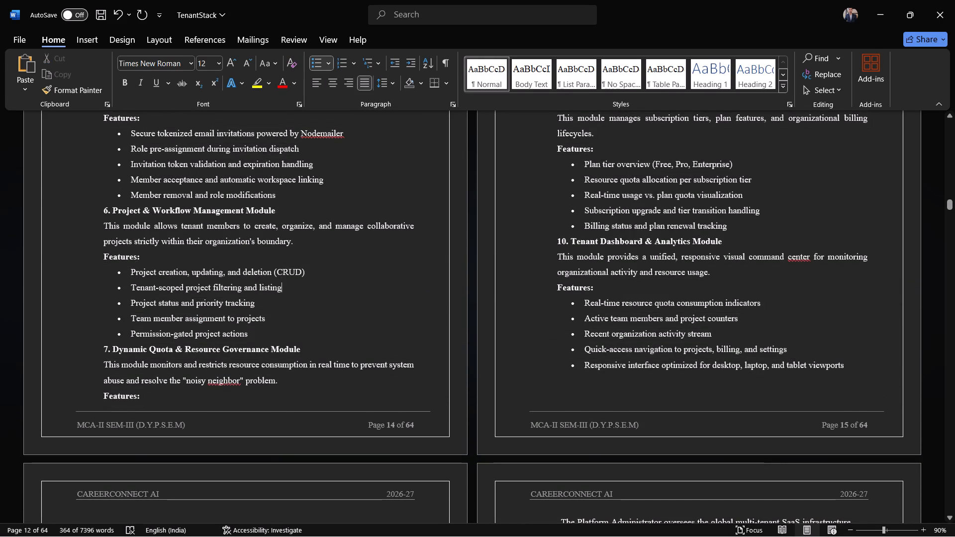
left_click_drag(325, 307, 209, 184)
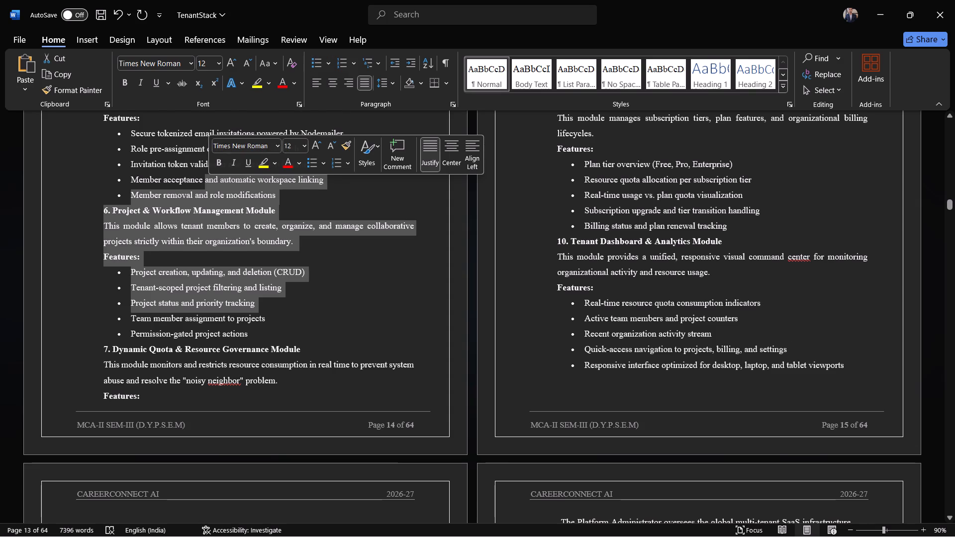
Delete the blank lines above the "2.6 System User" heading.
scroll(318, 309, "down", 4)
left_click(145, 178)
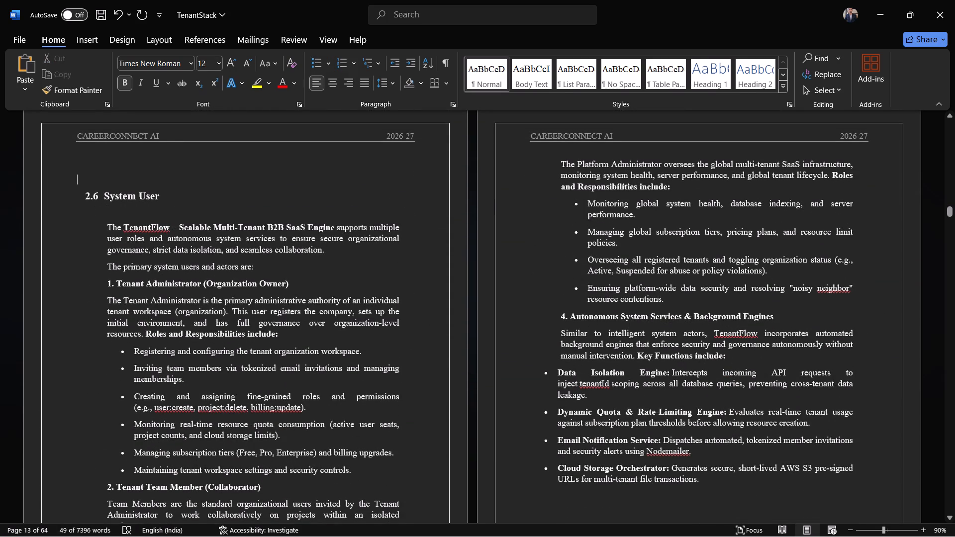
key("BackSpace")
key("BackSpace")
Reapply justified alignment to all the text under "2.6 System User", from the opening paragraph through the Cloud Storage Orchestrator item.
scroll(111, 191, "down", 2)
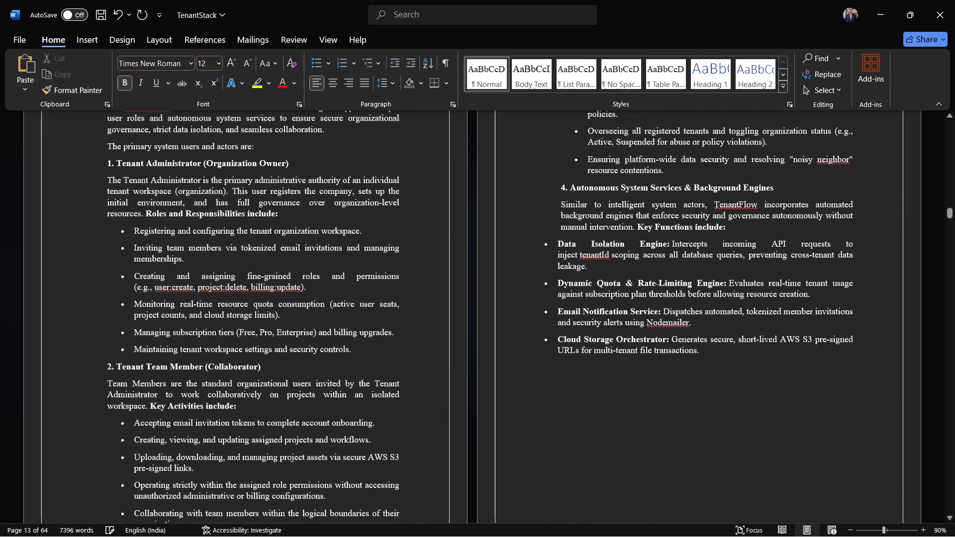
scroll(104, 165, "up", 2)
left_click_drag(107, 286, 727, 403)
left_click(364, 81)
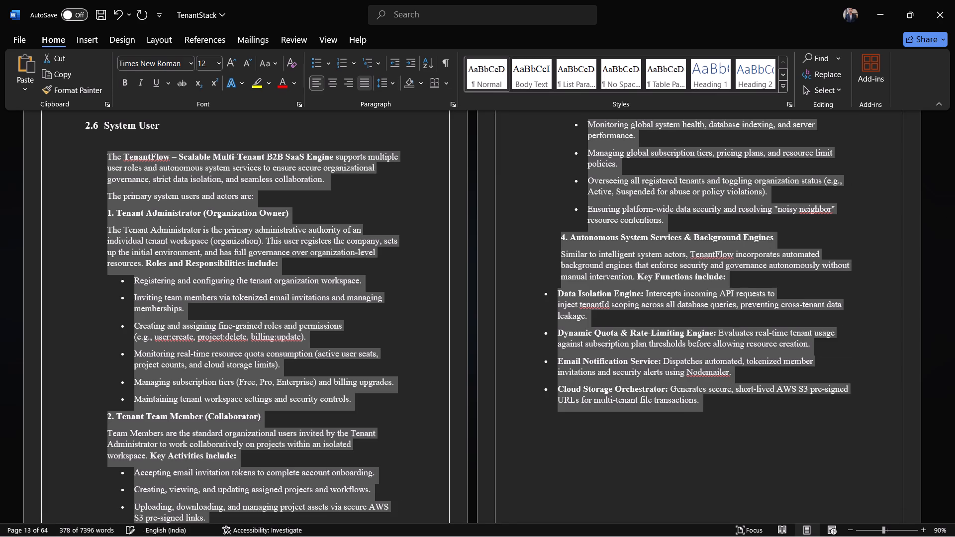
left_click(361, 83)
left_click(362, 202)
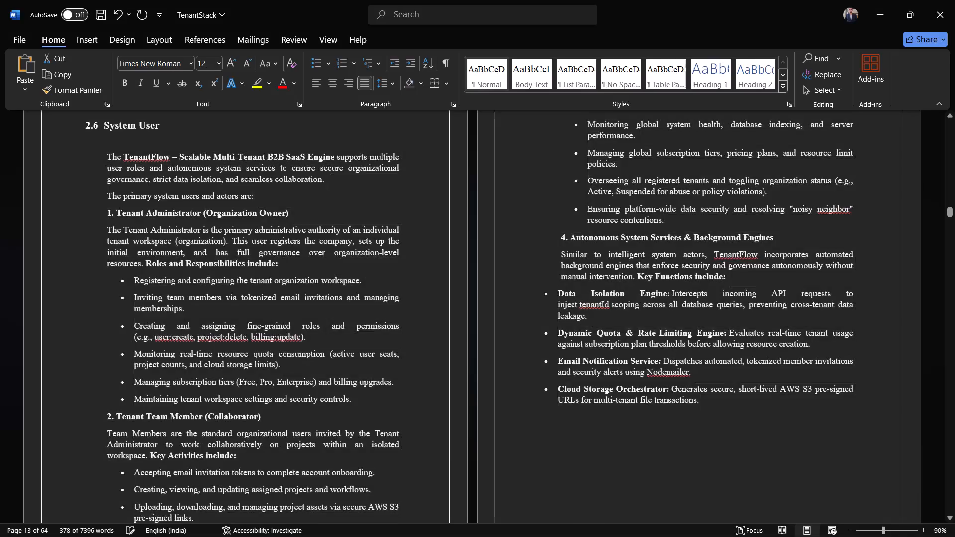
Review the diagram pages from the data flow diagrams through "3.7 Module Hierarchy Diagram" for heading spacing and layout, zooming out to 60%.
scroll(373, 236, "down", 8)
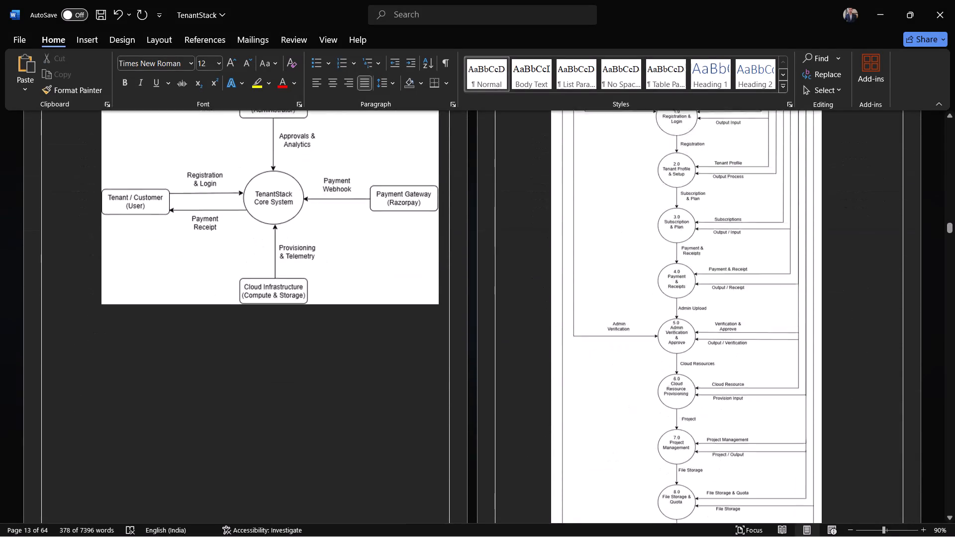
scroll(372, 236, "down", 19)
scroll(372, 236, "down", 3)
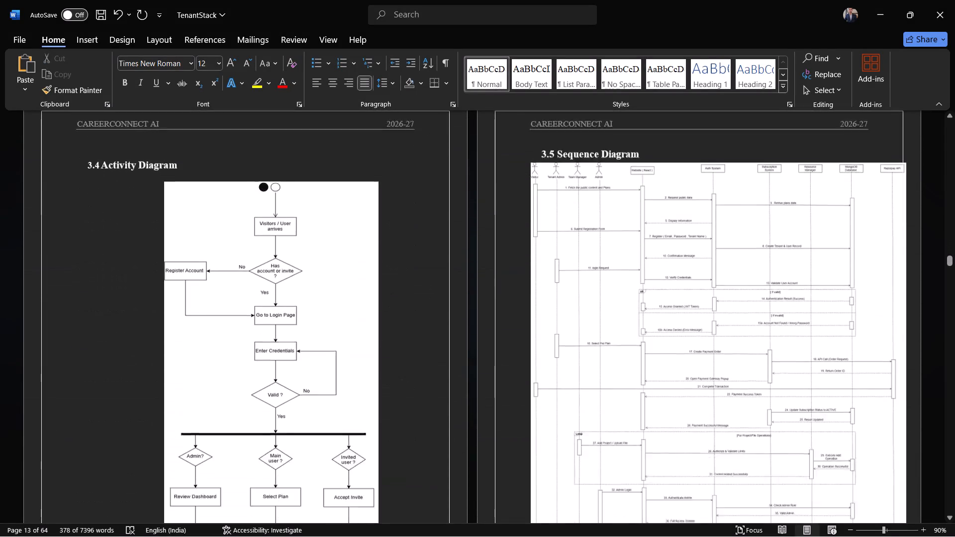
scroll(372, 236, "down", 6)
scroll(372, 236, "up", 2)
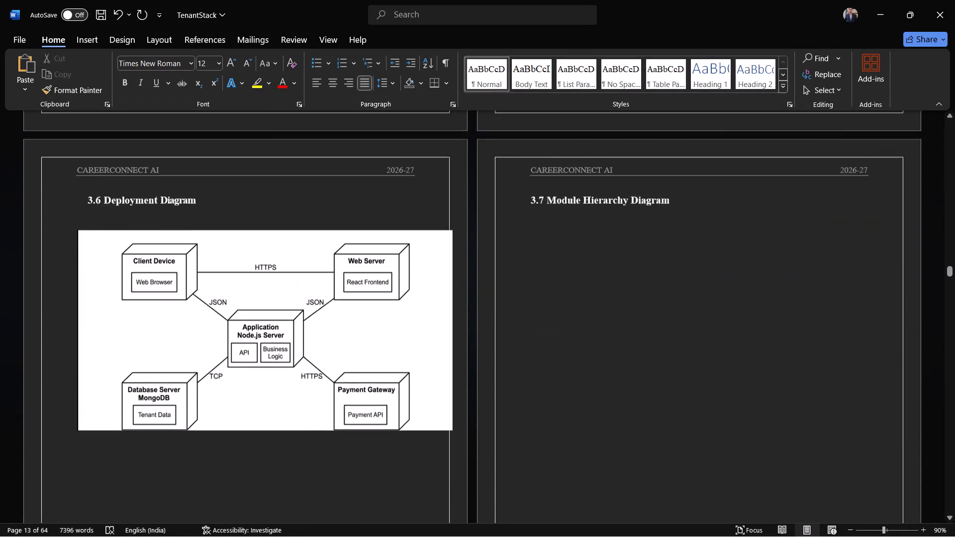
scroll(372, 236, "up", 7)
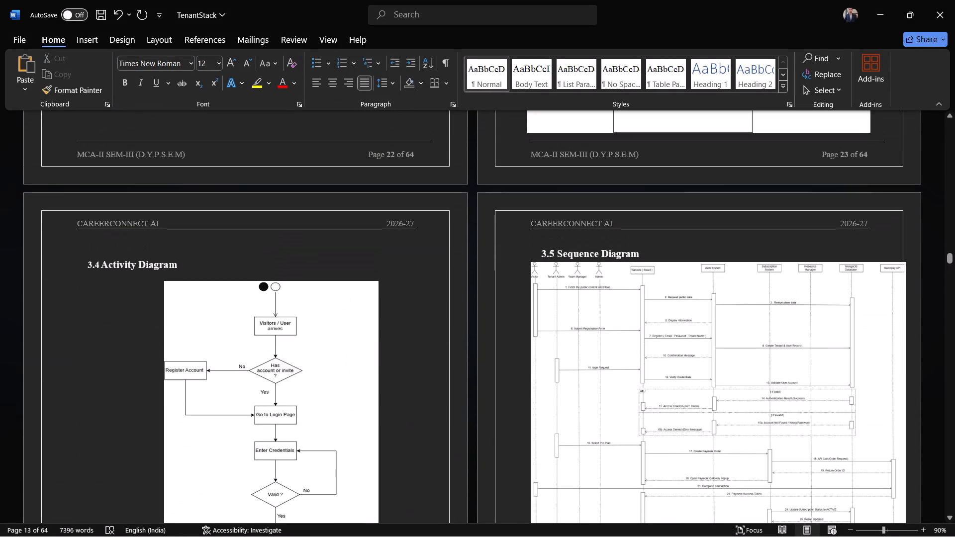
left_click(612, 340)
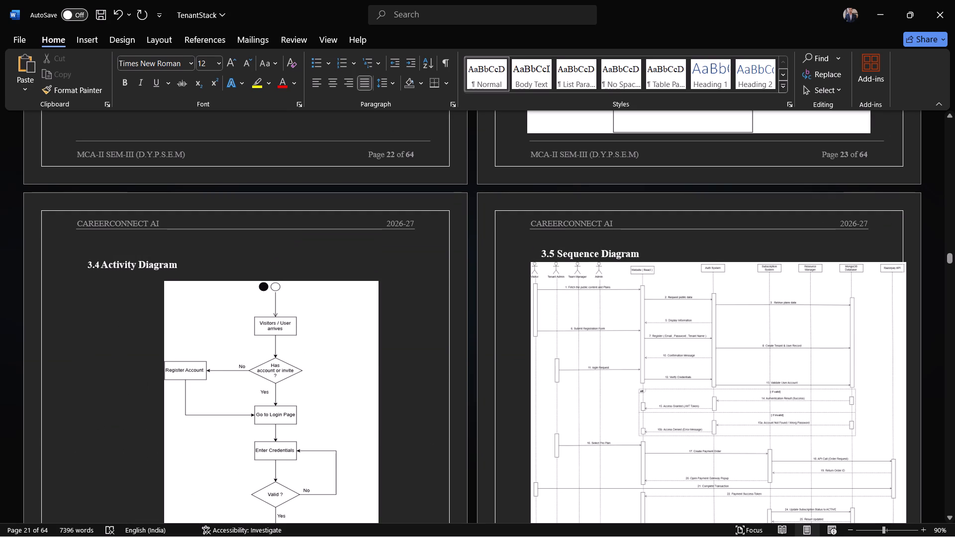
scroll(621, 314, "down", 2)
scroll(824, 294, "down", 3, "ctrl")
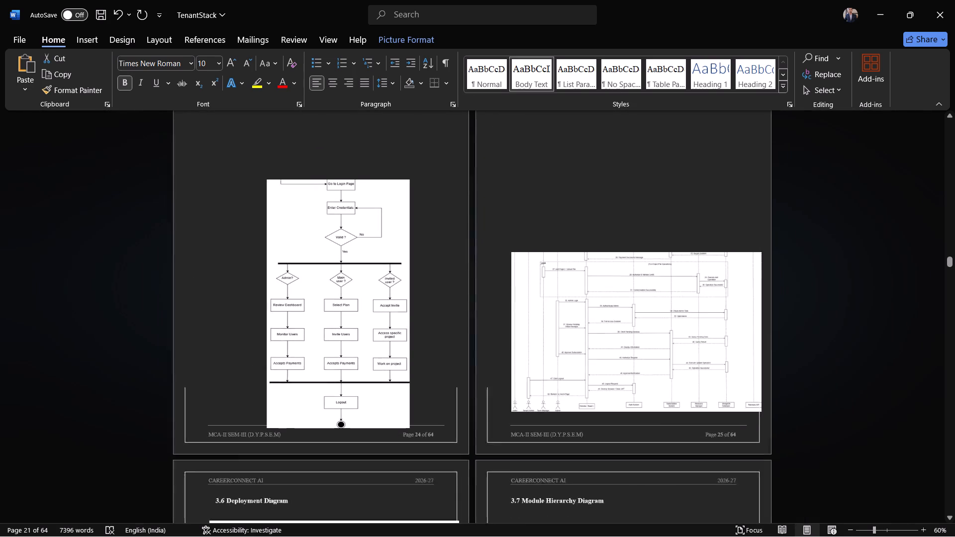
scroll(687, 289, "up", 1)
scroll(431, 289, "up", 2)
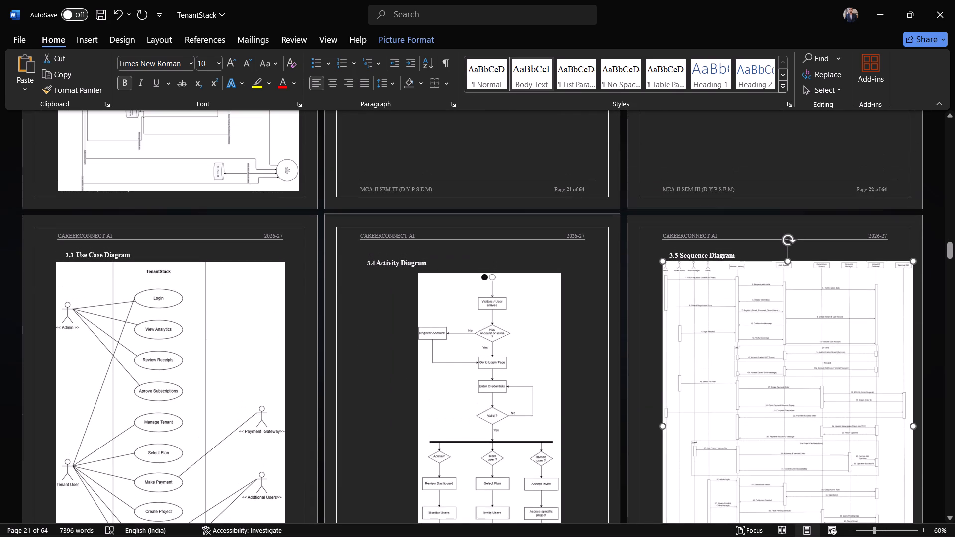
scroll(297, 268, "up", 6)
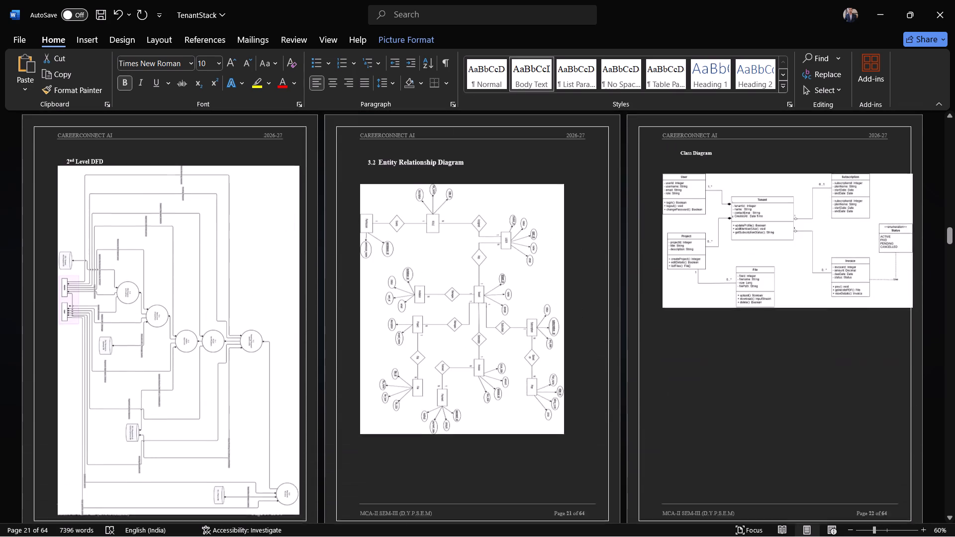
scroll(286, 267, "up", 3)
scroll(286, 267, "down", 1)
scroll(286, 267, "up", 1)
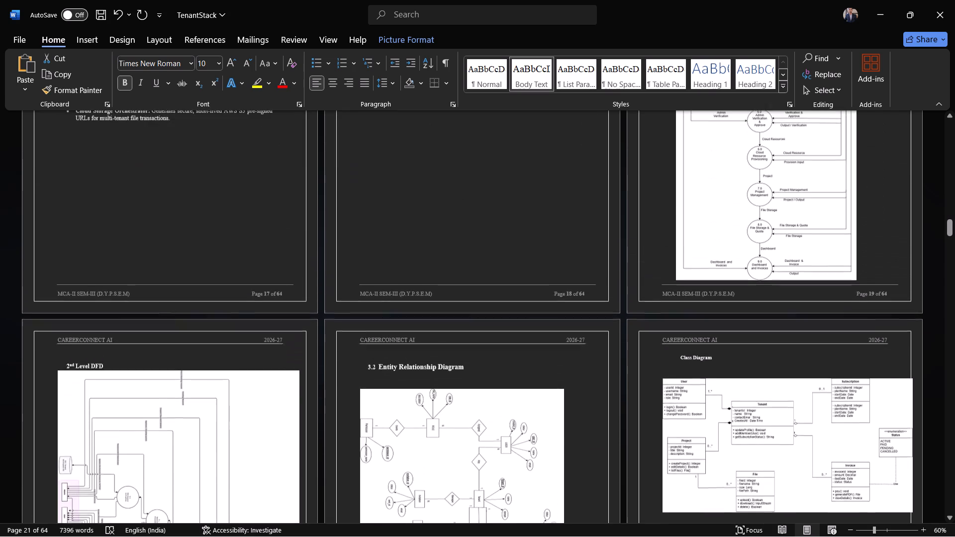
scroll(294, 267, "up", 4)
scroll(763, 286, "down", 4)
scroll(761, 286, "up", 4)
scroll(761, 286, "down", 4)
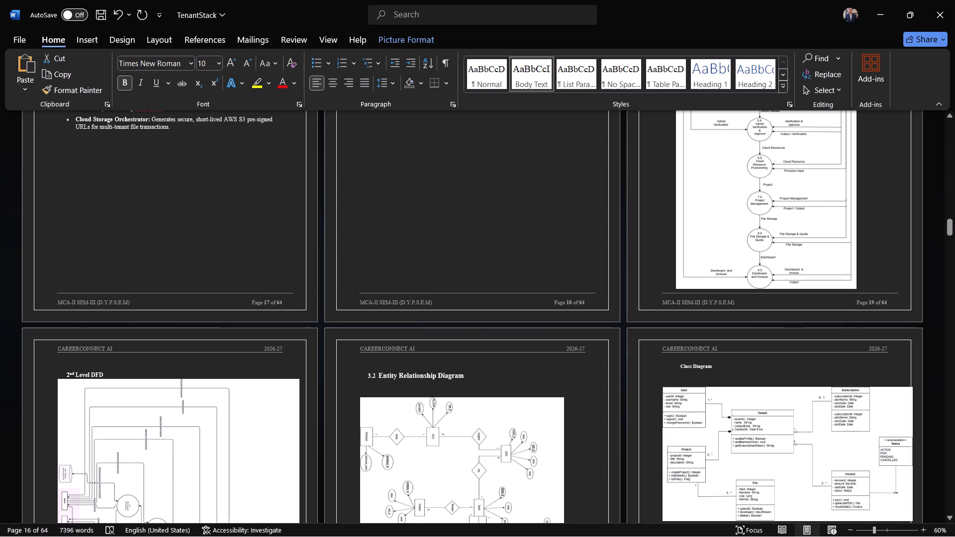
Delete the blank lines between the "3.2 Entity Relationship Diagram" heading and its diagram.
scroll(612, 238, "down", 2)
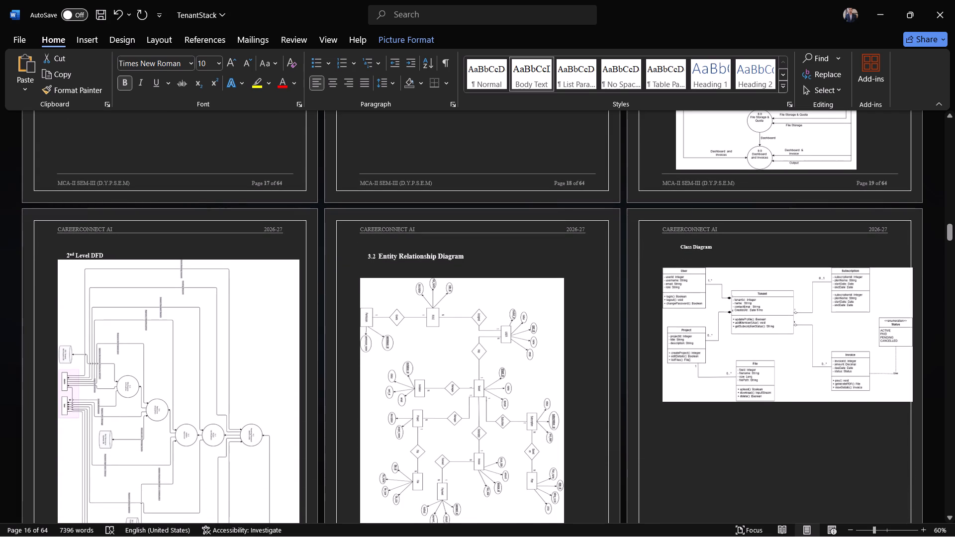
left_click(394, 269)
key("BackSpace")
key("BackSpace")
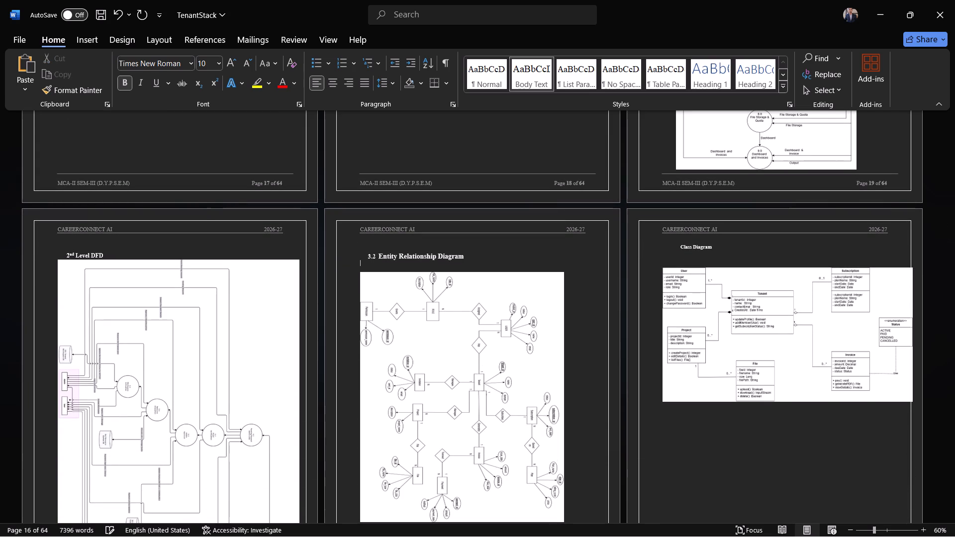
Delete the blank line between the "Class Diagram" heading and its diagram.
scroll(445, 276, "down", 2)
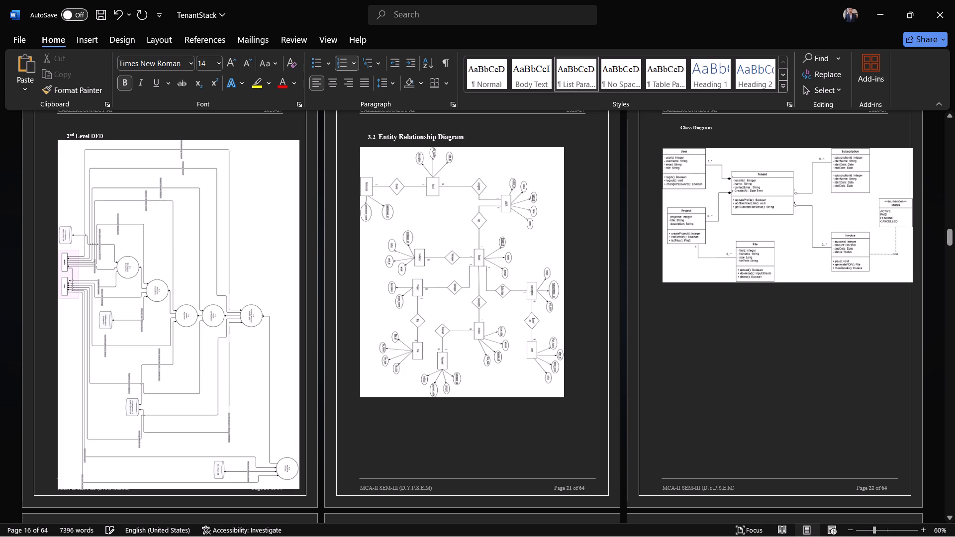
left_click(734, 233)
left_click(702, 137)
key("BackSpace")
key("BackSpace")
Narrow the class diagram picture slightly so its outer edge fits inside the page border.
scroll(736, 247, "up", 1)
left_click(774, 287)
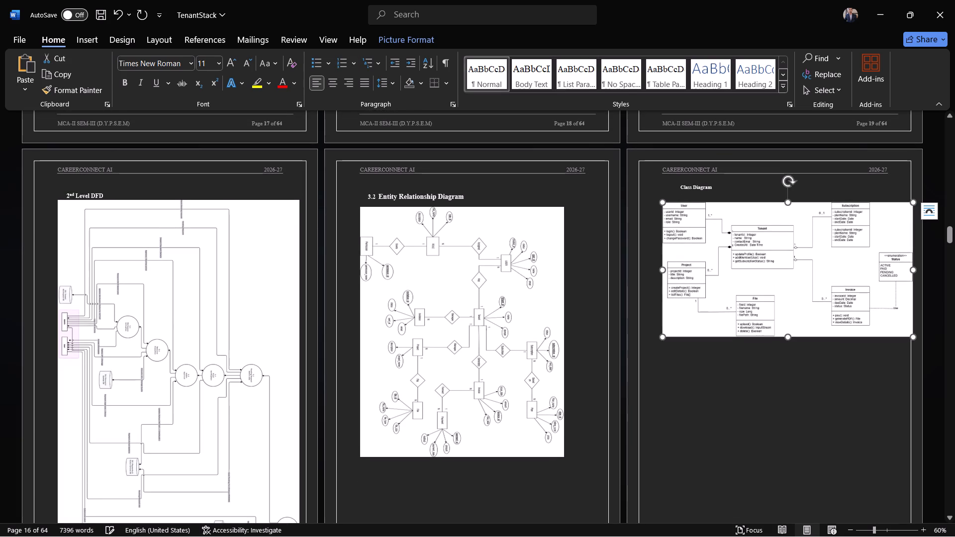
left_click_drag(911, 267, 903, 267)
scroll(269, 245, "down", 3)
scroll(267, 245, "up", 2)
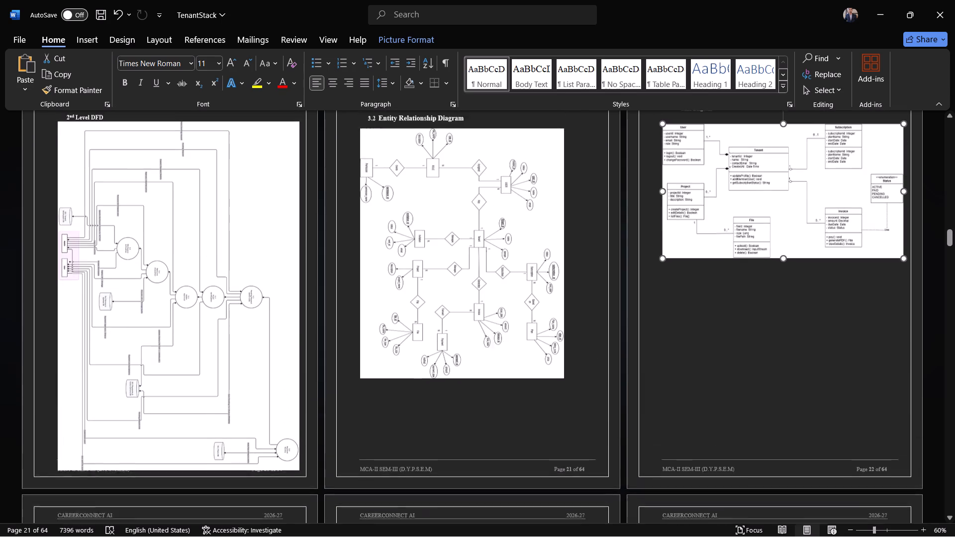
scroll(270, 246, "up", 2)
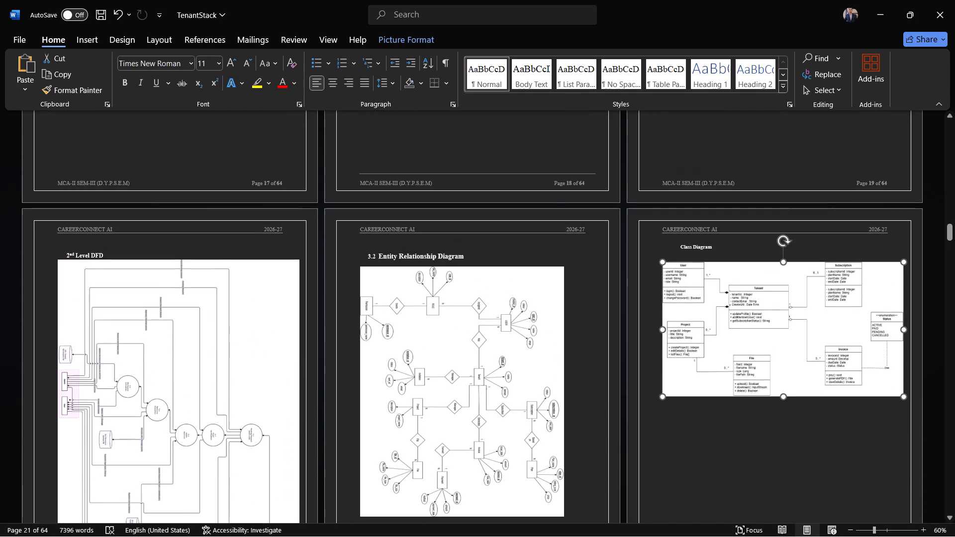
Narrow the picture under "3.5 Sequence Diagram" so it fits inside the page border.
scroll(270, 246, "down", 7)
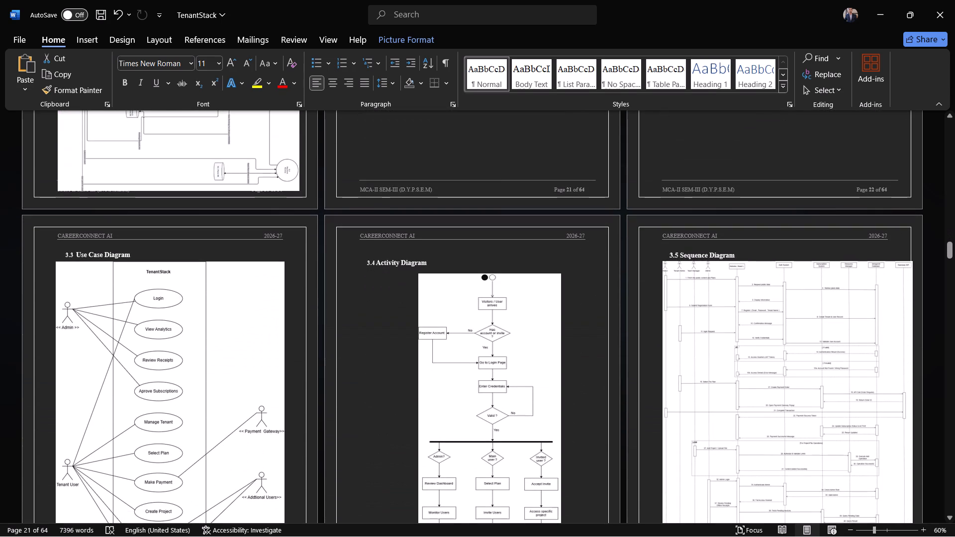
scroll(270, 246, "down", 1)
left_click(805, 309)
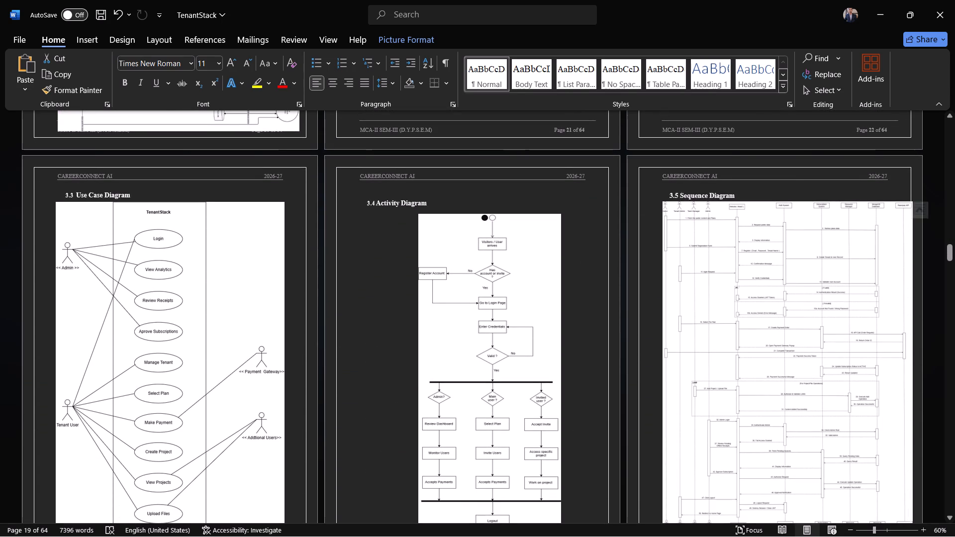
left_click_drag(914, 363, 910, 365)
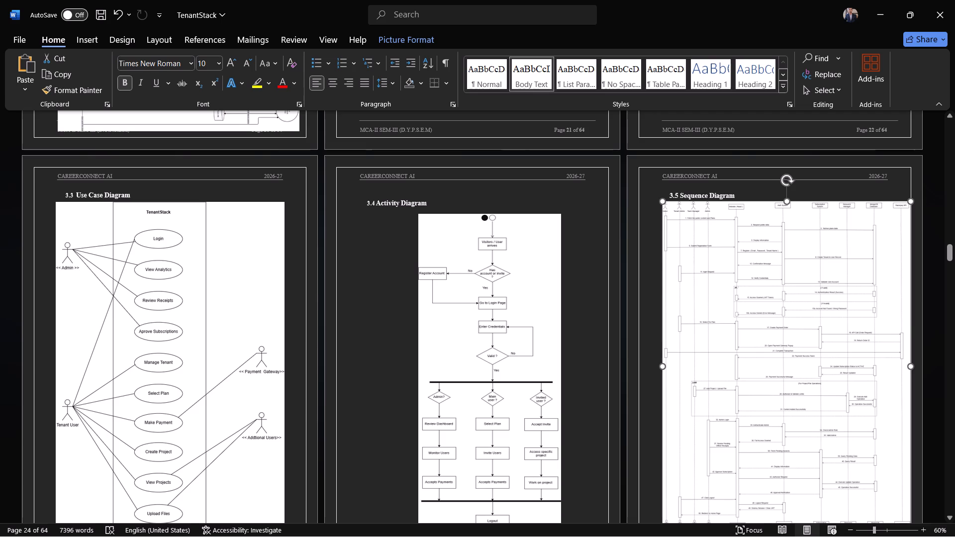
left_click_drag(910, 365, 903, 365)
Move the module hierarchy picture back one page, directly under the "3.7 Module Hierarchy Diagram" heading and within the page border.
scroll(807, 319, "down", 2)
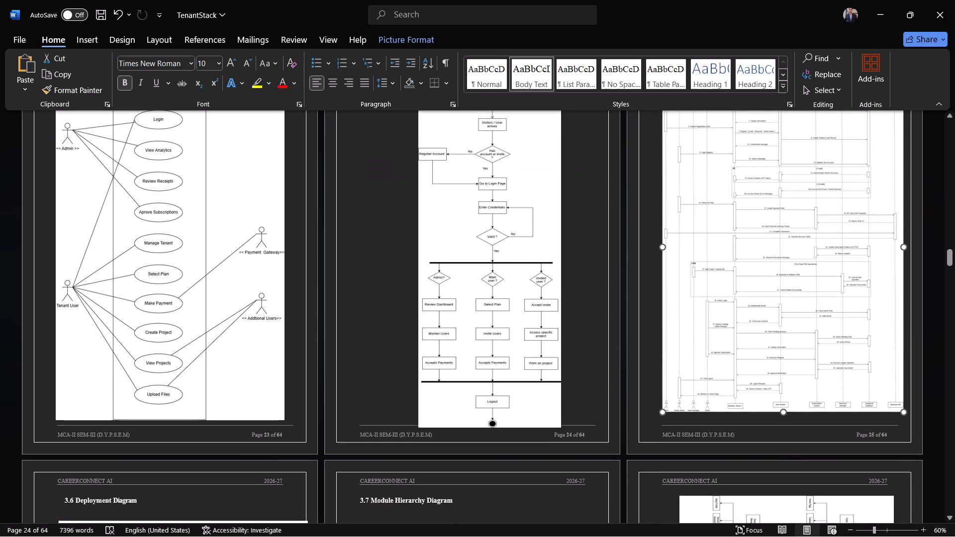
scroll(806, 319, "down", 3)
scroll(442, 289, "down", 3)
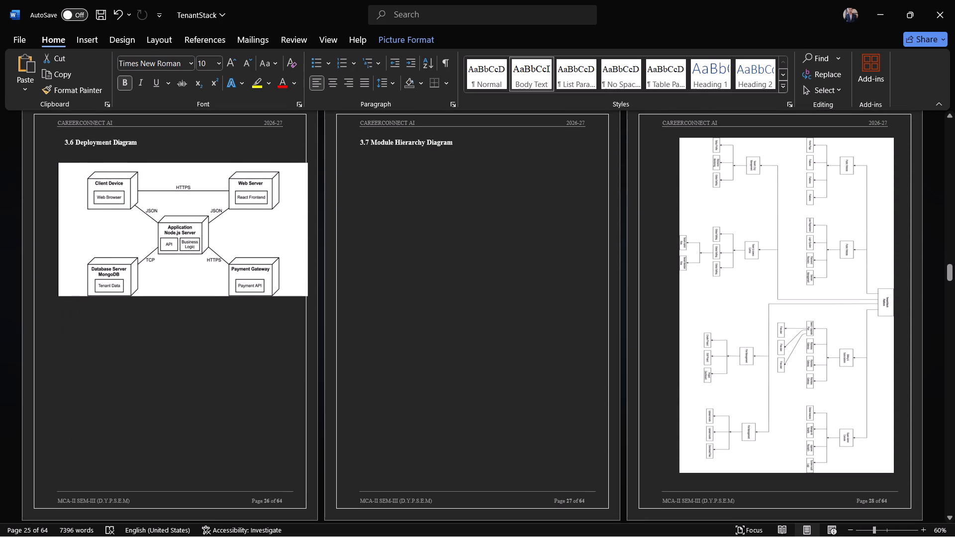
left_click(778, 290)
left_click_drag(783, 278, 533, 280)
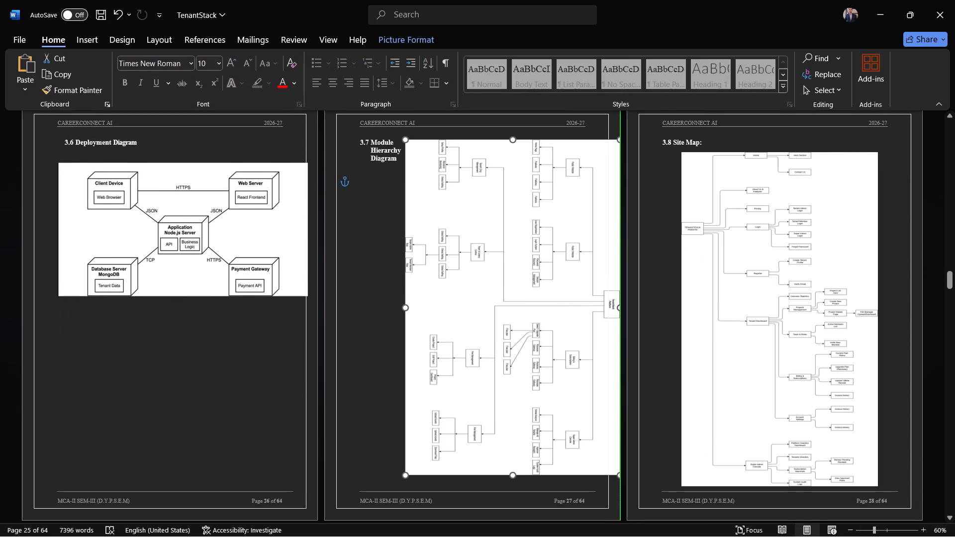
left_click_drag(533, 280, 488, 284)
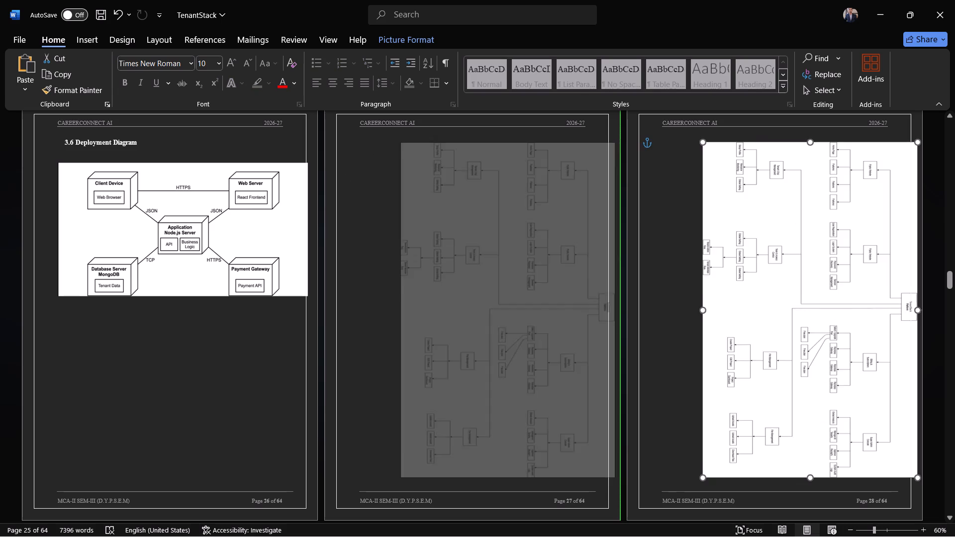
left_click_drag(488, 284, 476, 320)
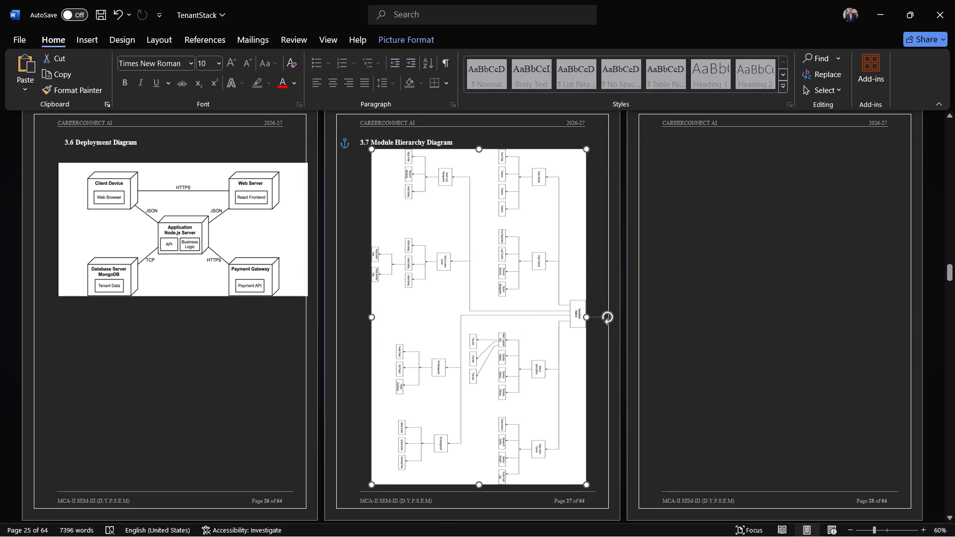
Narrow the picture under "3.6 Deployment Diagram" so it fits inside the page border.
left_click(229, 240)
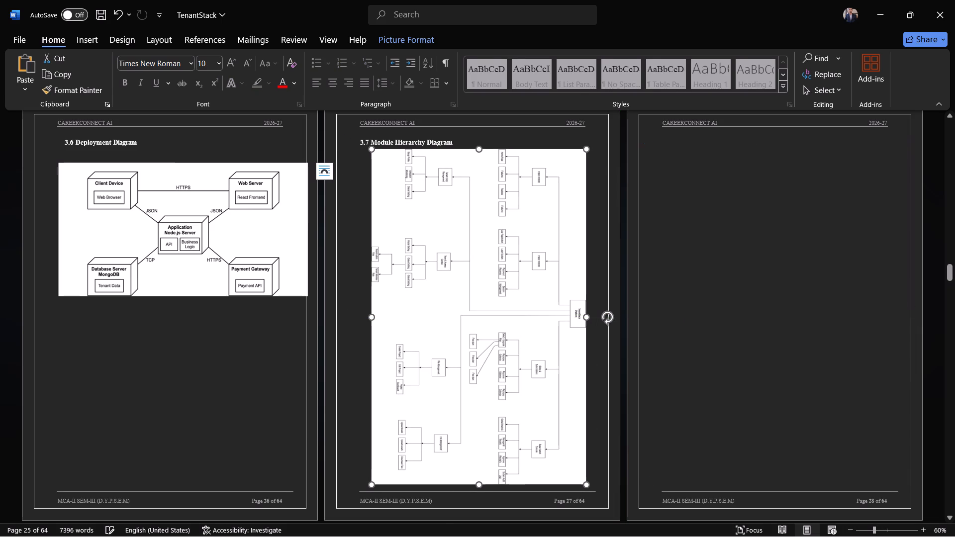
left_click_drag(267, 226, 241, 227)
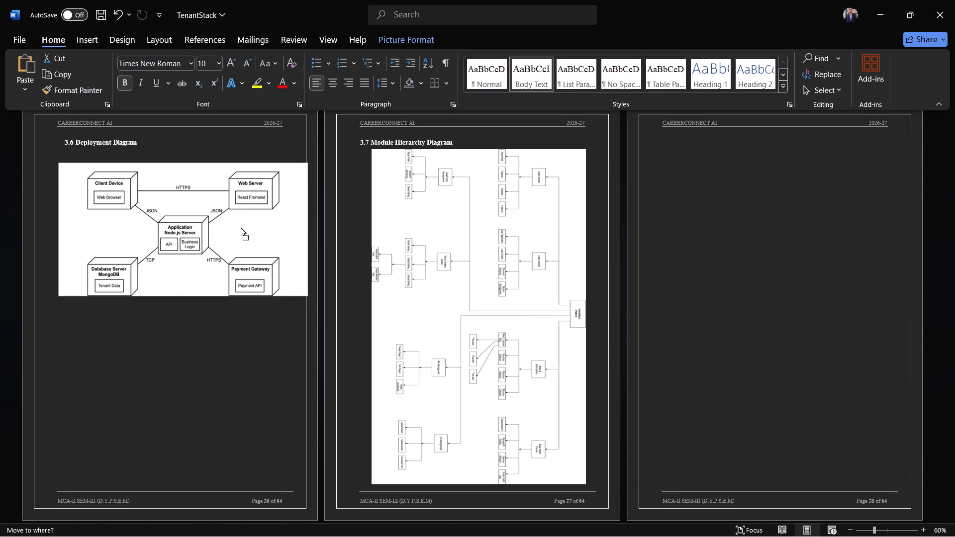
left_click_drag(241, 227, 240, 227)
left_click_drag(307, 229, 296, 230)
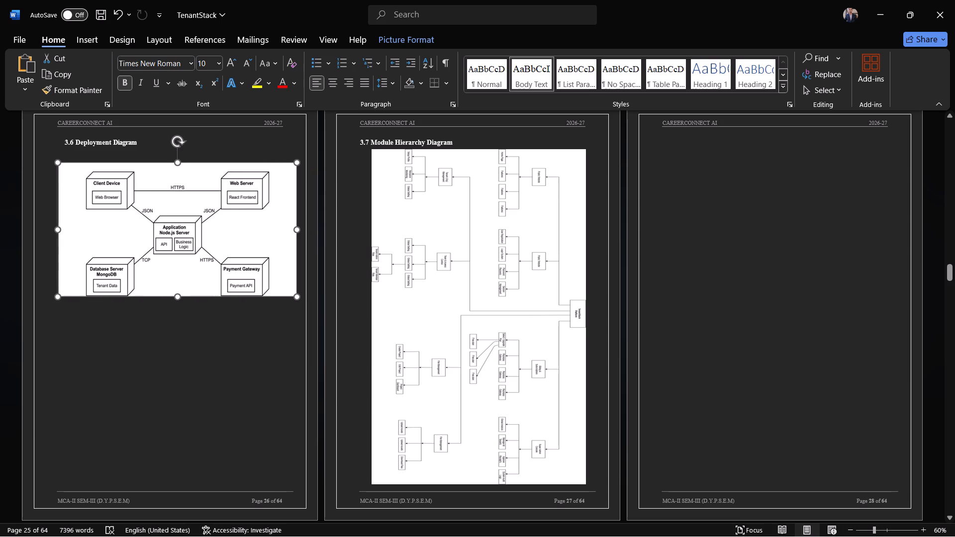
left_click_drag(296, 230, 297, 230)
Remove the empty page between the module hierarchy diagram and the "3.8 Site Map:" page.
scroll(533, 278, "down", 3)
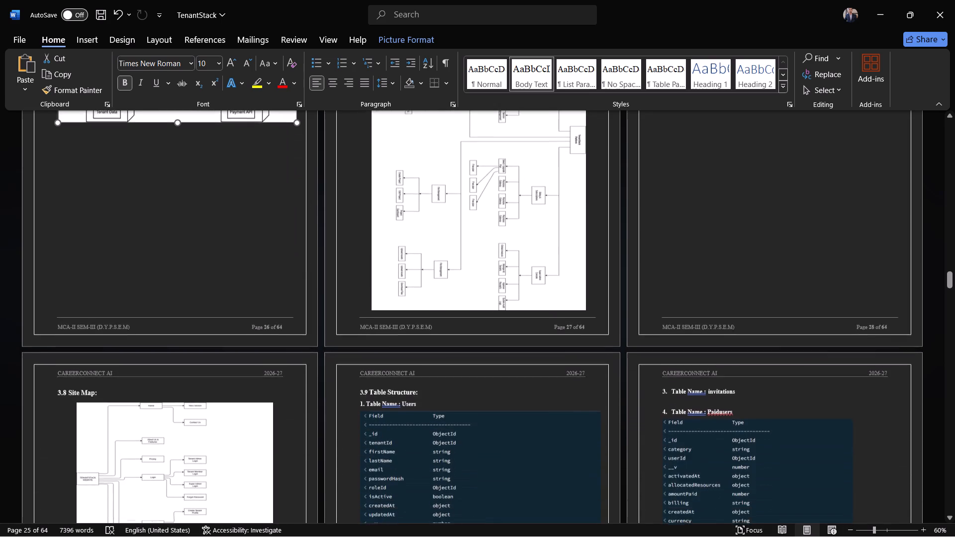
scroll(707, 288, "up", 3)
left_click(708, 288)
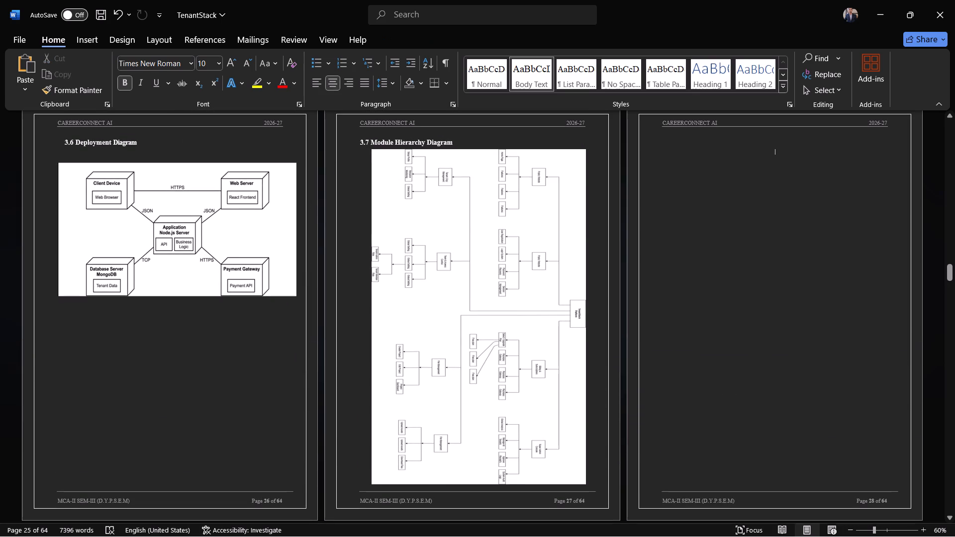
key("ctrl+BackSpace")
key("BackSpace")
key("BackSpace")
key("ctrl+BackSpace")
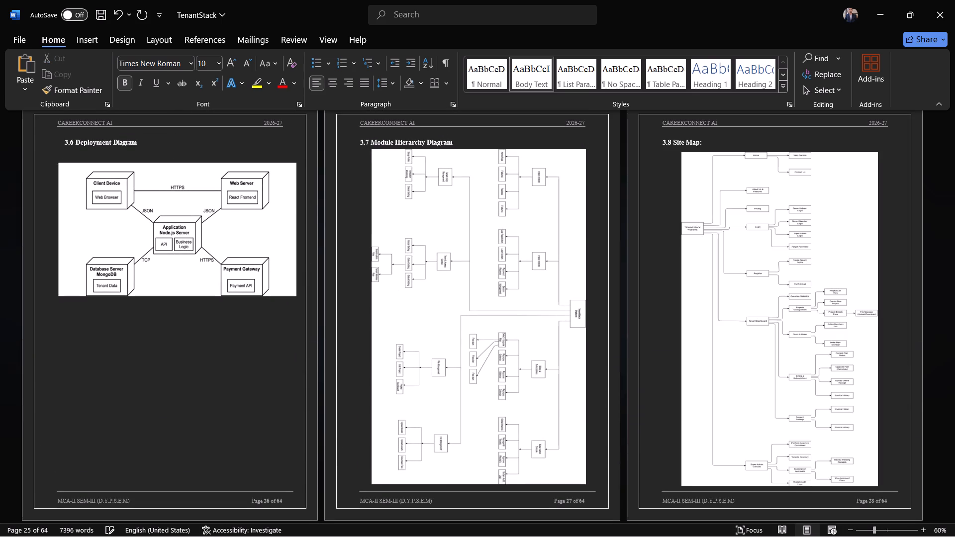
Reduce the height of the picture under "3.4 Activity Diagram" so it clears the page footer.
scroll(477, 264, "up", 1)
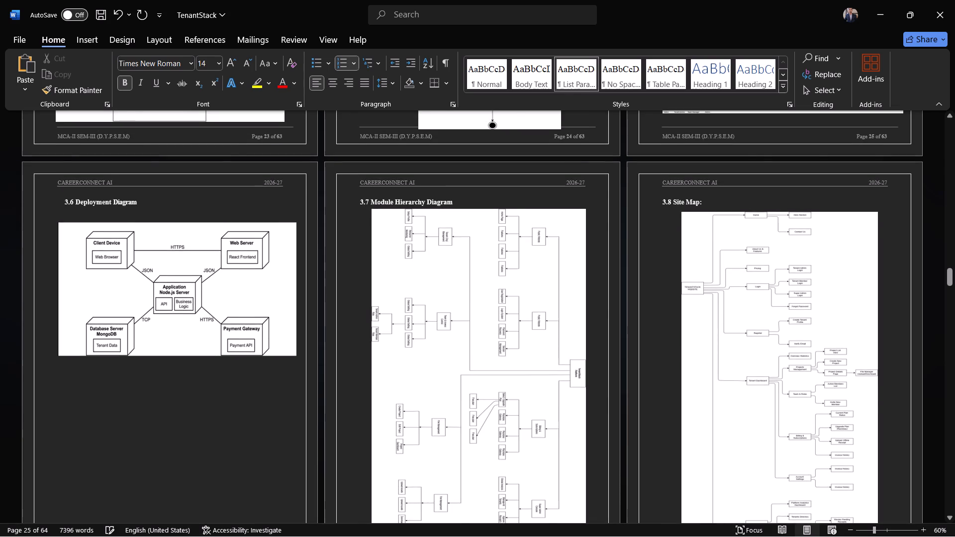
scroll(462, 340, "up", 5)
left_click(484, 357)
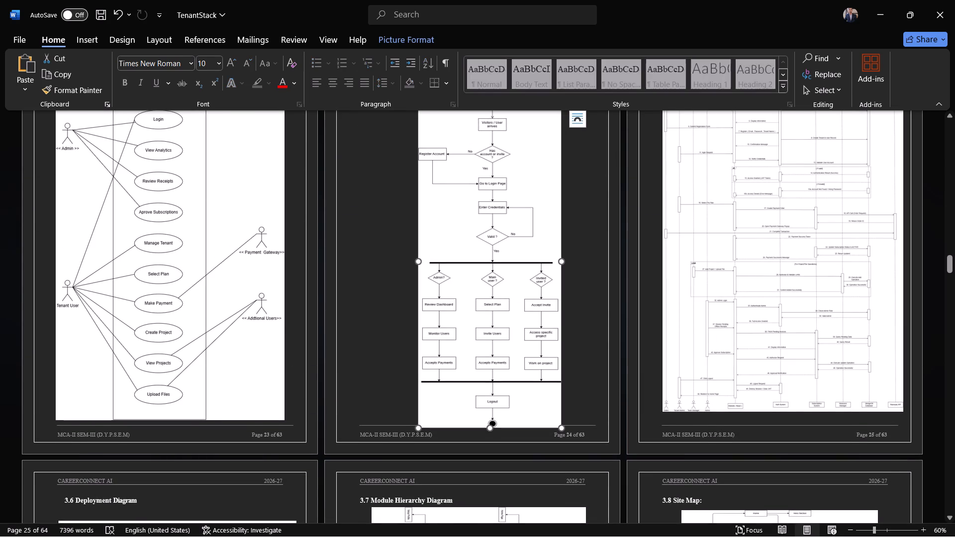
left_click_drag(491, 428, 488, 420)
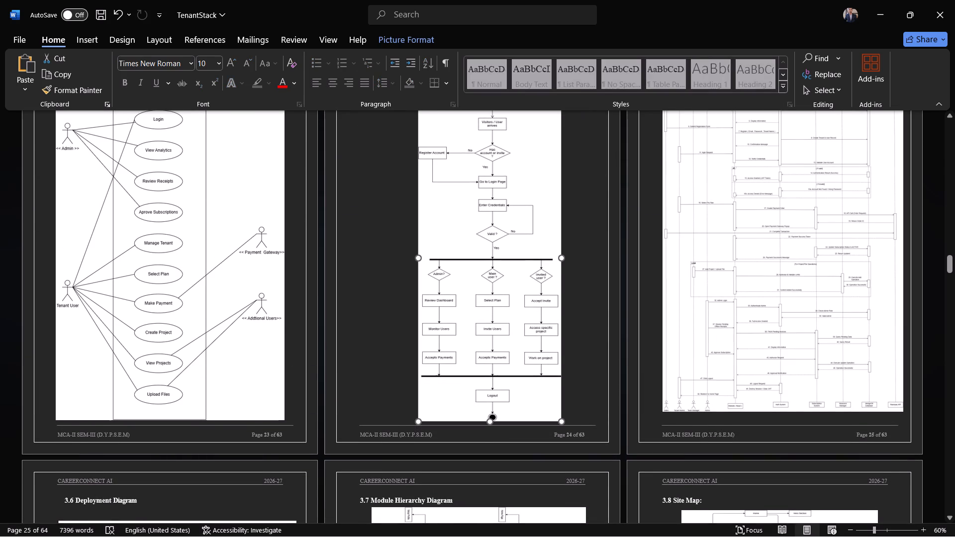
left_click_drag(488, 420, 488, 419)
scroll(507, 415, "up", 2)
scroll(507, 415, "down", 1)
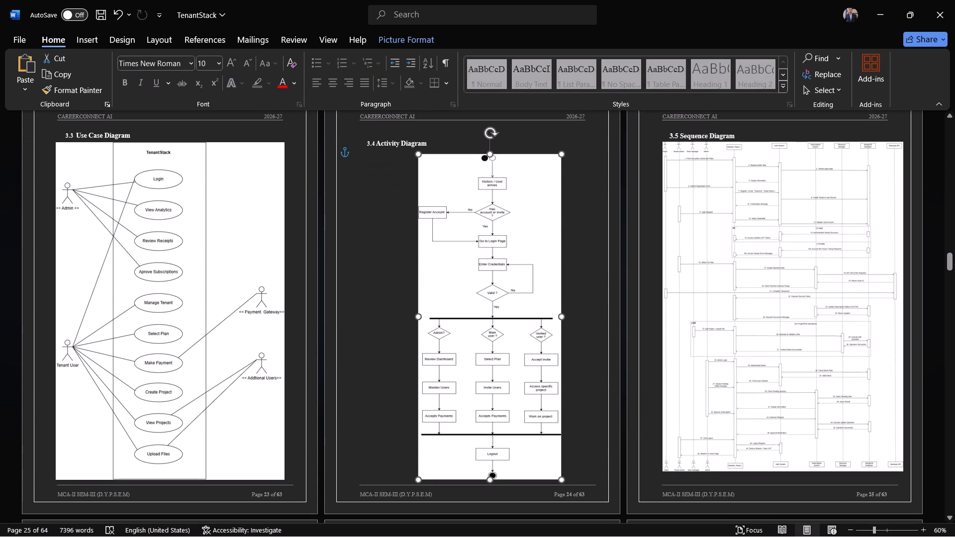
scroll(508, 411, "up", 1)
scroll(505, 411, "down", 1)
scroll(503, 411, "up", 1)
Justify the Page No. 1 landing page details under "3.9. Sample Input Output Screen:", through the end of the page description.
scroll(501, 411, "down", 13)
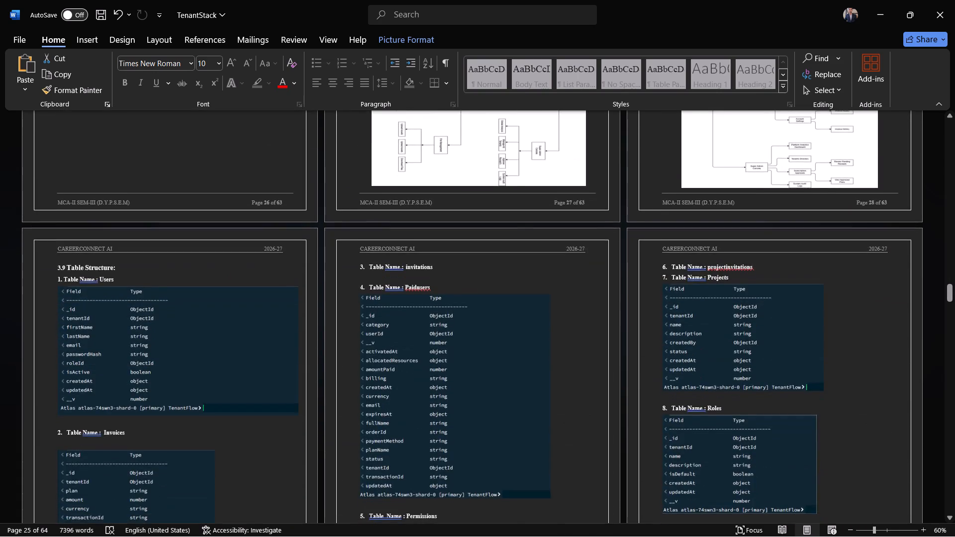
scroll(474, 397, "down", 8)
left_click(373, 243)
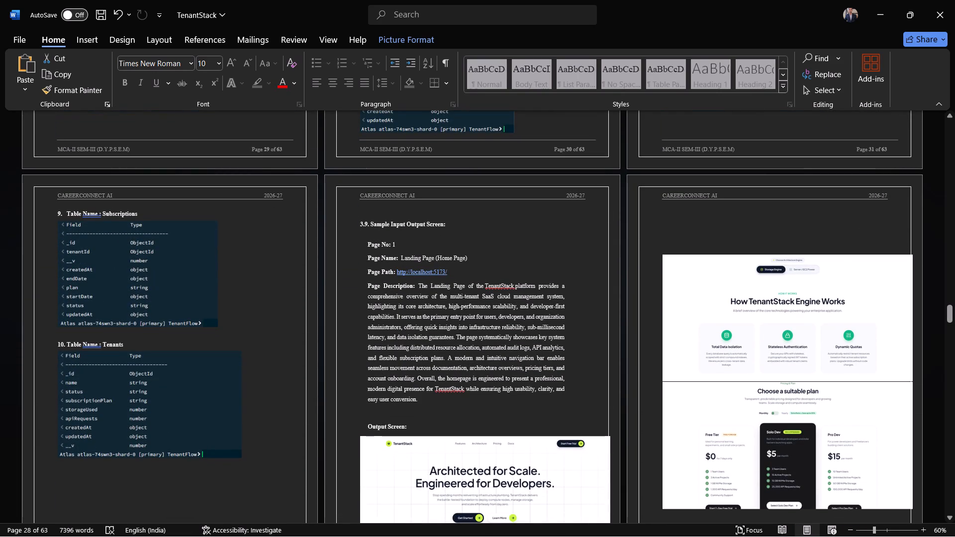
left_click_drag(366, 244, 424, 405)
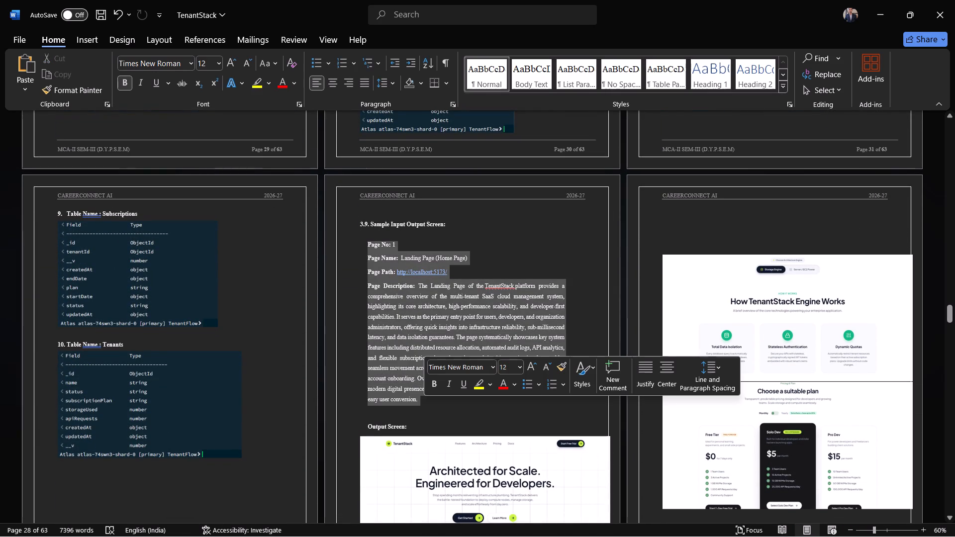
left_click(360, 84)
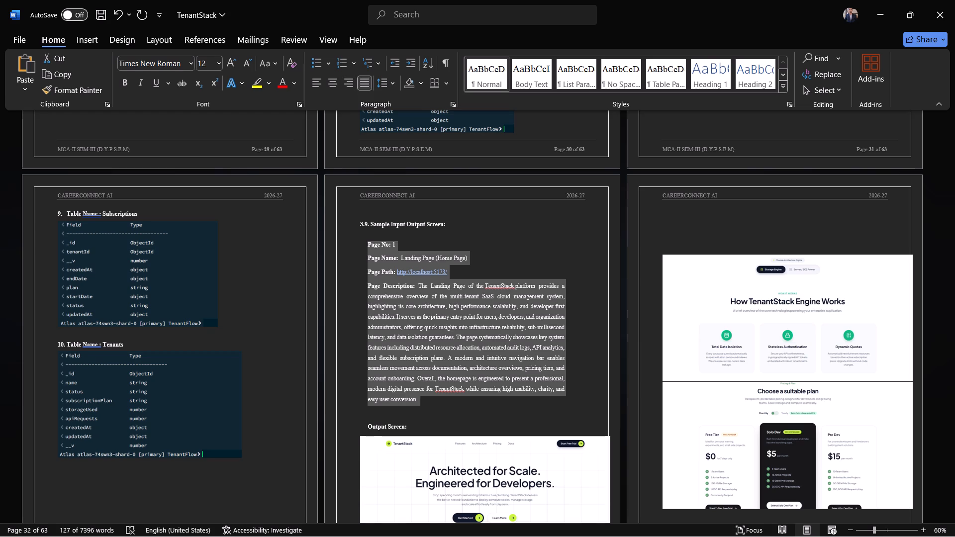
left_click(362, 83)
left_click(362, 83)
left_click(512, 346)
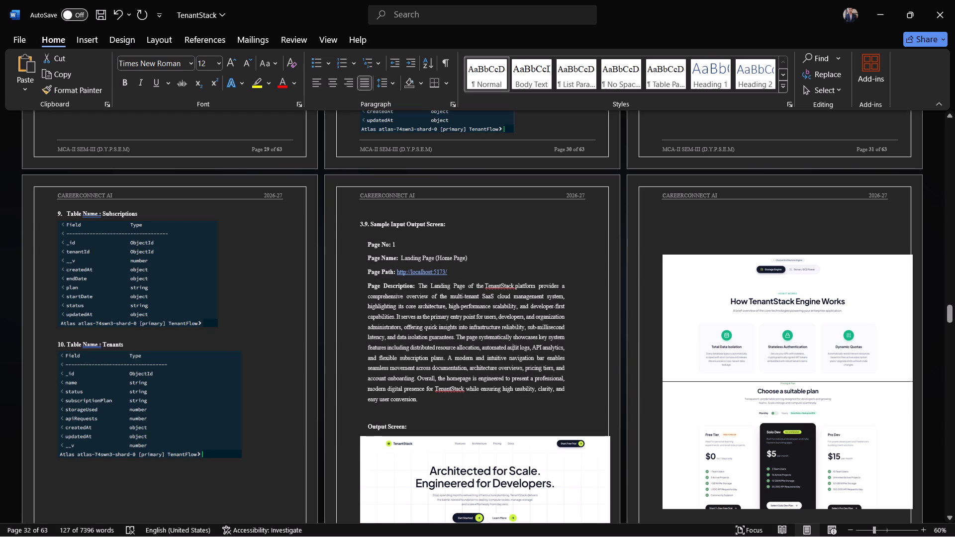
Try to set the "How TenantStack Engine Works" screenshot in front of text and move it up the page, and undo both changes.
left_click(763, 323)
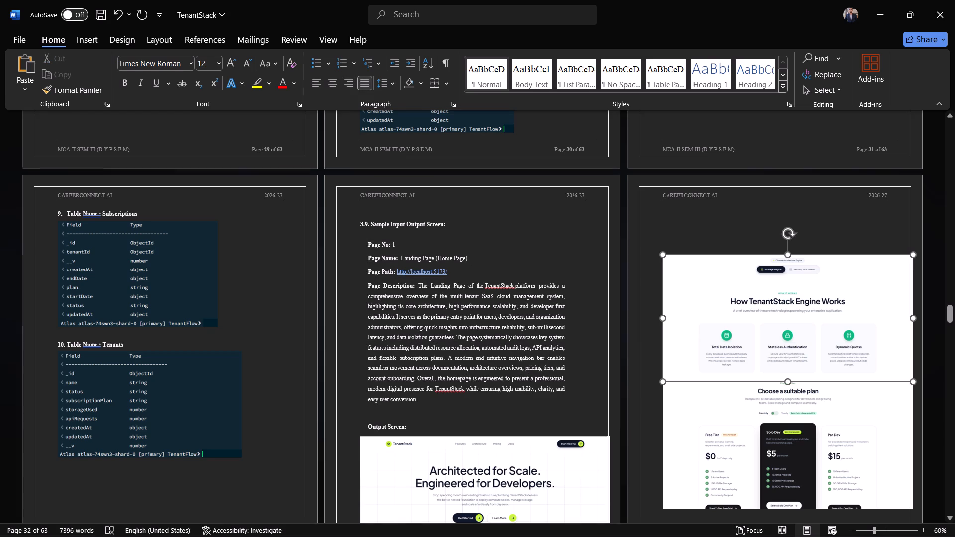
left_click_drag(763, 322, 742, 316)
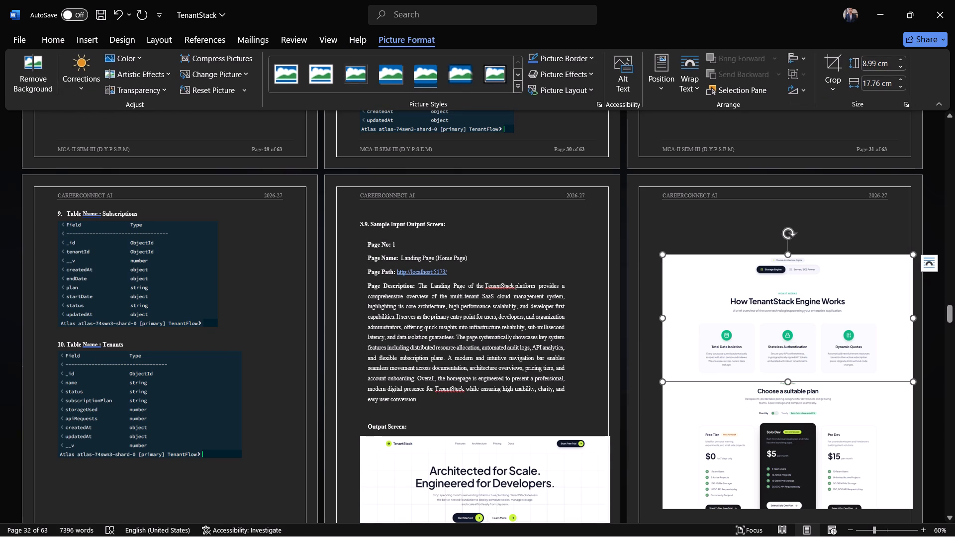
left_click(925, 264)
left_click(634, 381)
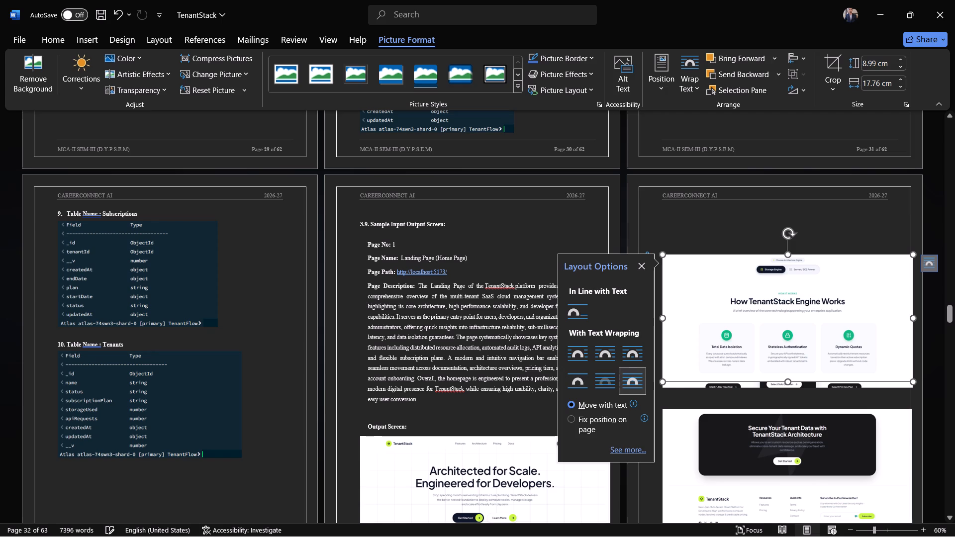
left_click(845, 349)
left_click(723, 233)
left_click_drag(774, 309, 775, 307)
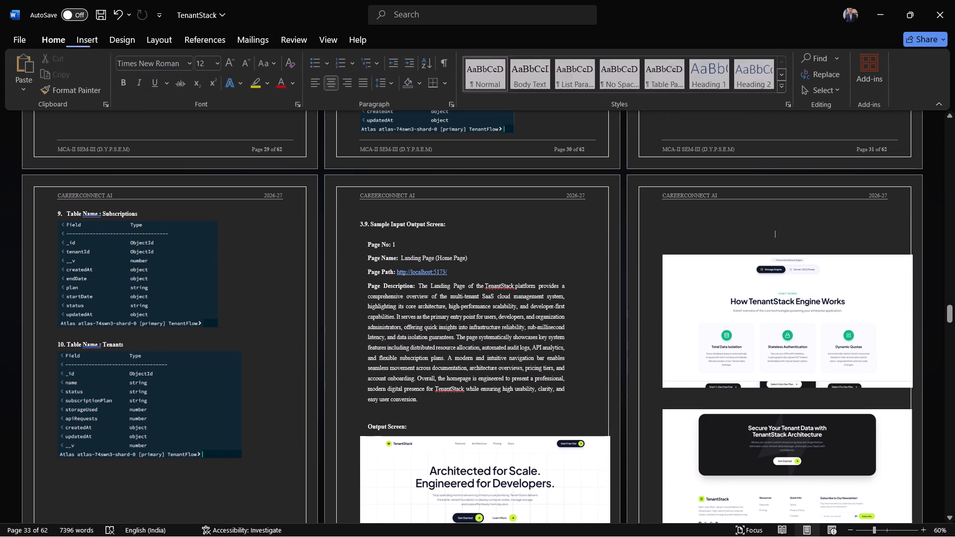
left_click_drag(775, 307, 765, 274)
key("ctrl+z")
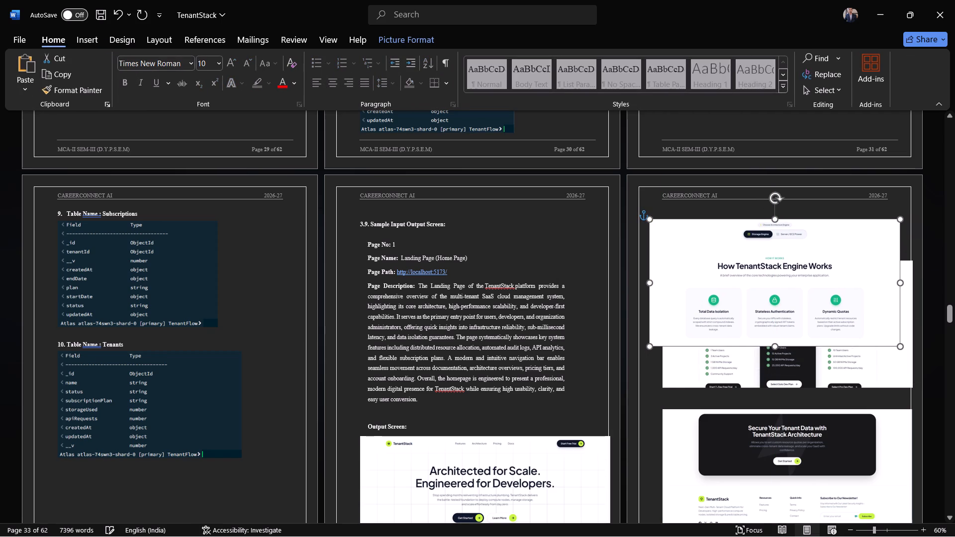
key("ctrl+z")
Narrow the "How TenantStack Engine Works" screenshot so its outer edge fits inside the page border.
scroll(760, 276, "down", 2)
scroll(758, 289, "up", 1)
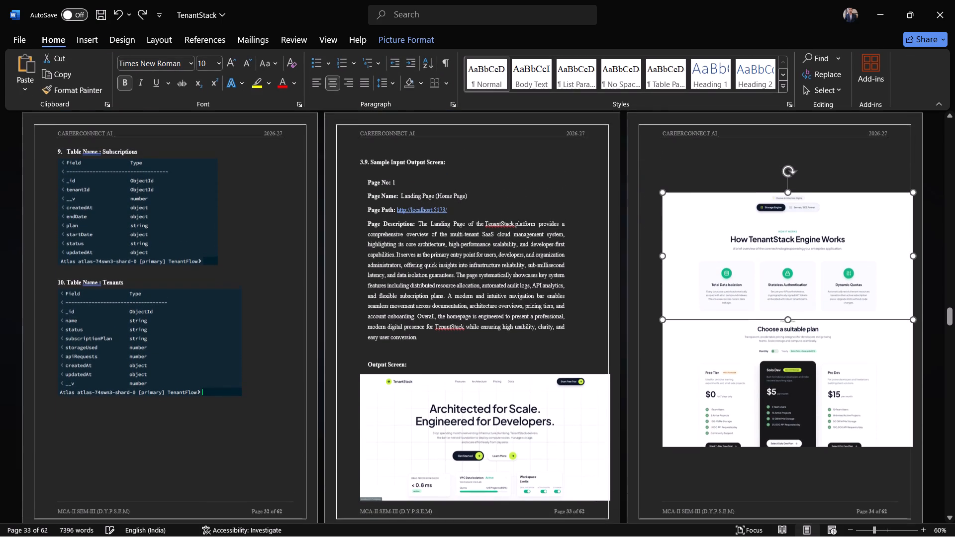
left_click_drag(912, 260, 907, 259)
Narrow the "Choose a suitable plan" and "Architected for Scale" landing page screenshots so their outer edges fit inside the page borders.
left_click(909, 370)
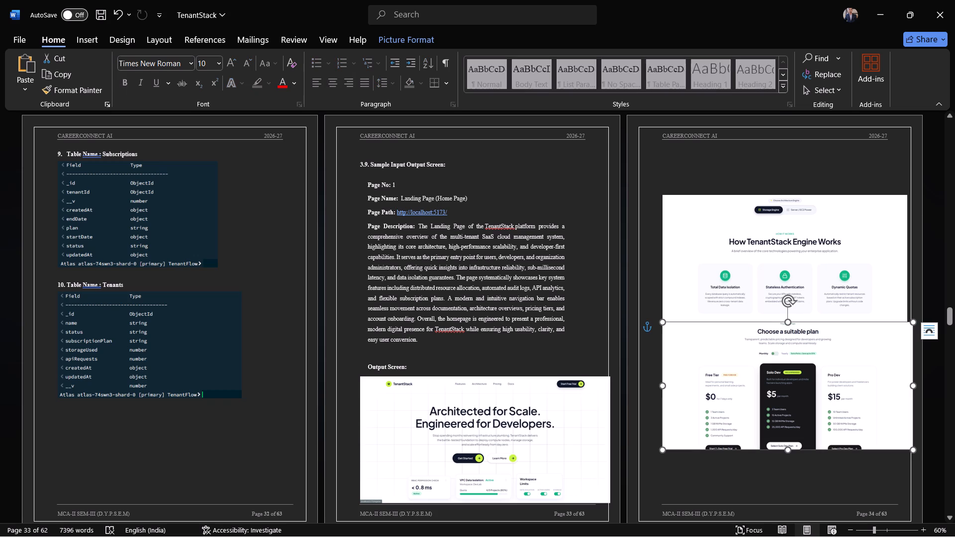
left_click_drag(913, 386, 907, 387)
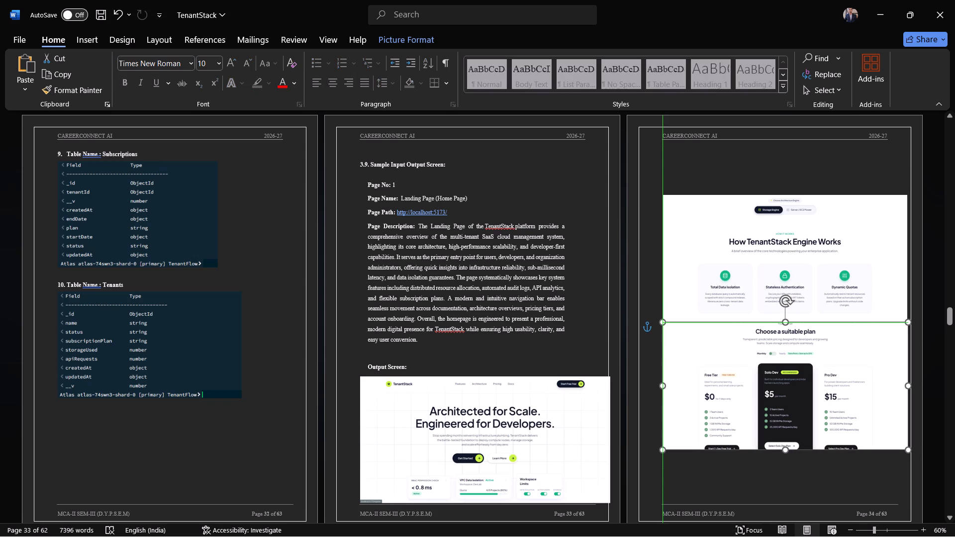
left_click_drag(907, 387, 907, 387)
left_click(539, 440)
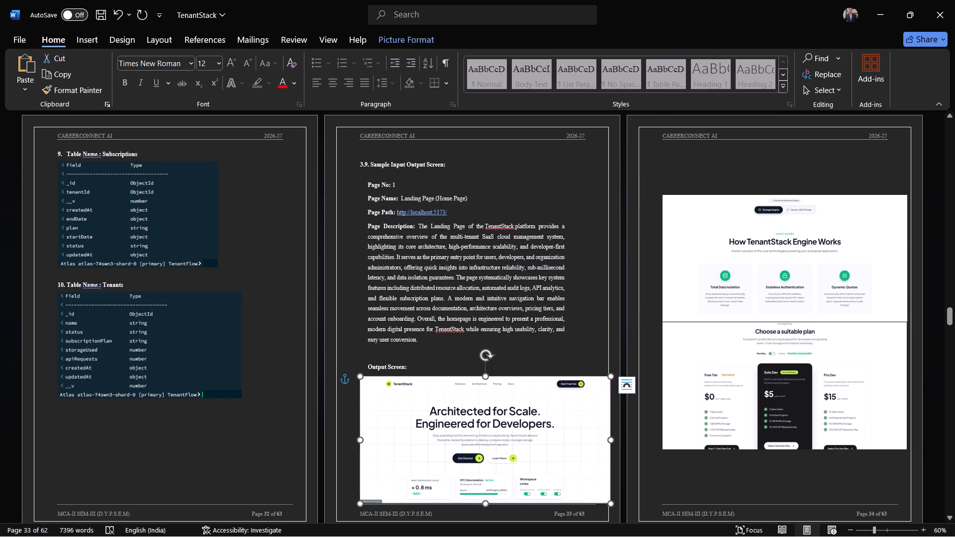
left_click_drag(610, 442, 601, 441)
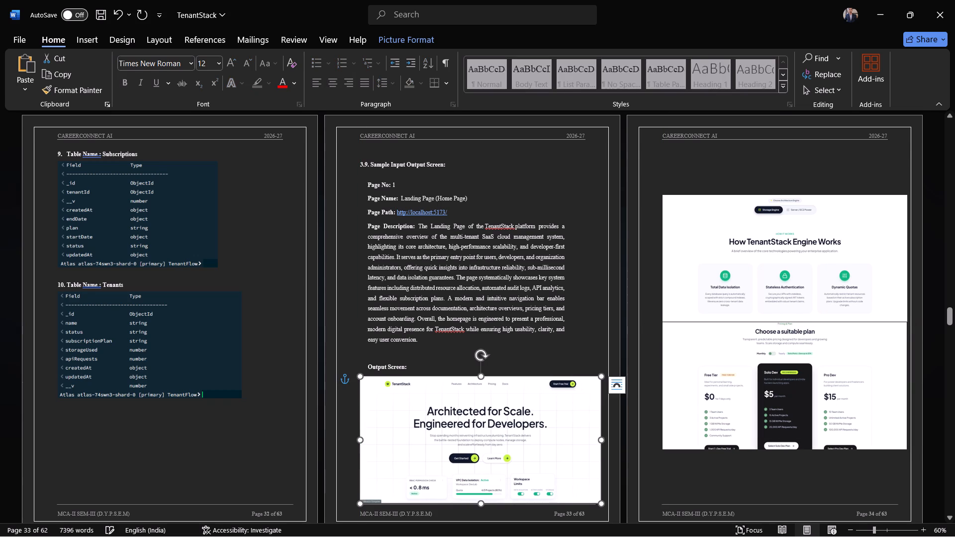
Narrow the "Secure Your Tenant Data with TenantStack Architecture" screenshot so its outer edge fits inside the page border.
scroll(580, 353, "down", 4)
scroll(489, 357, "down", 1)
left_click(299, 345)
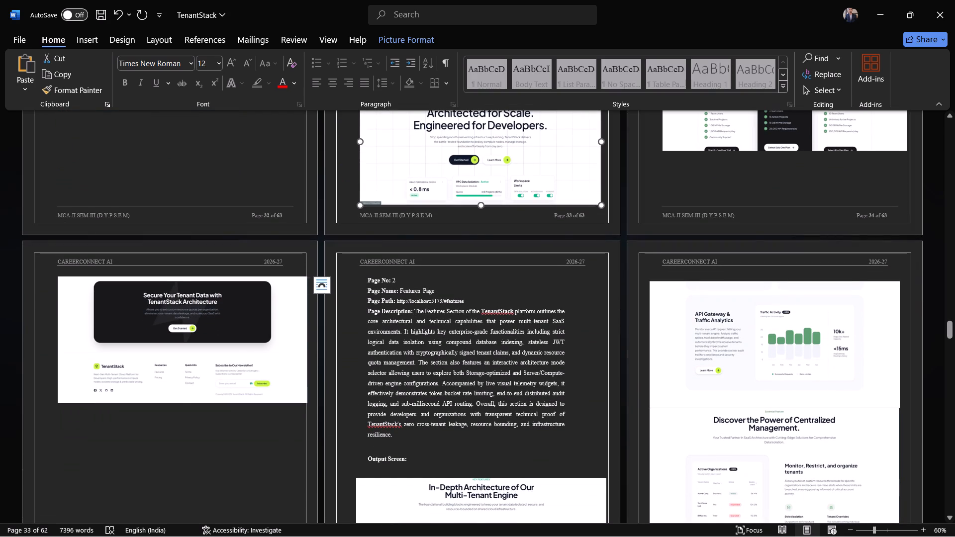
left_click(271, 334)
left_click_drag(306, 340, 304, 341)
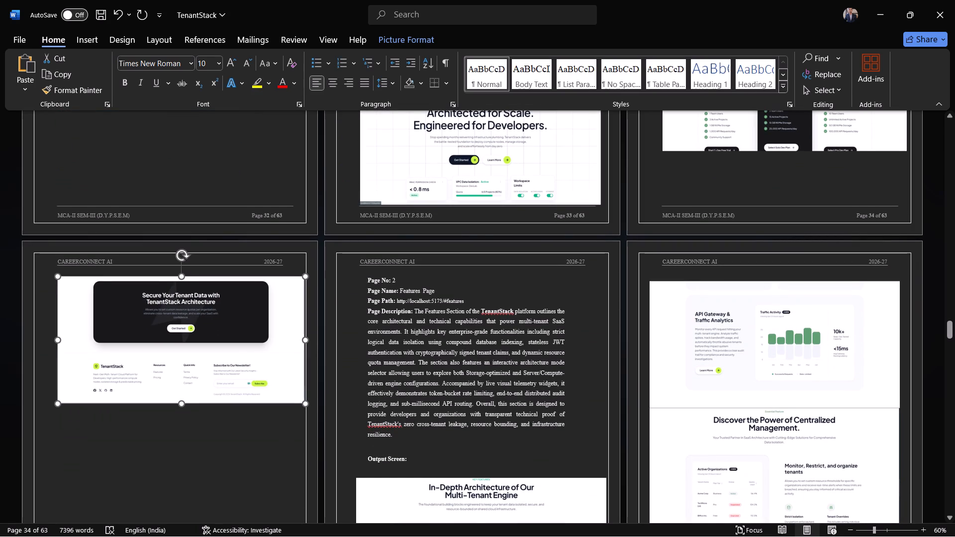
left_click_drag(304, 341, 299, 342)
Justify the Page No. 2 Features Page details, from the page number through the end of the page description.
scroll(358, 343, "down", 1)
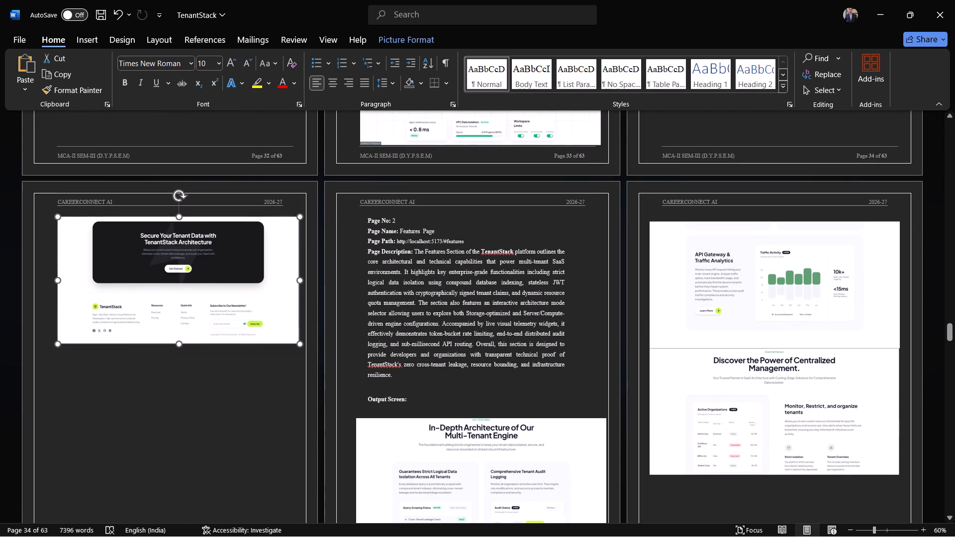
left_click_drag(367, 221, 403, 379)
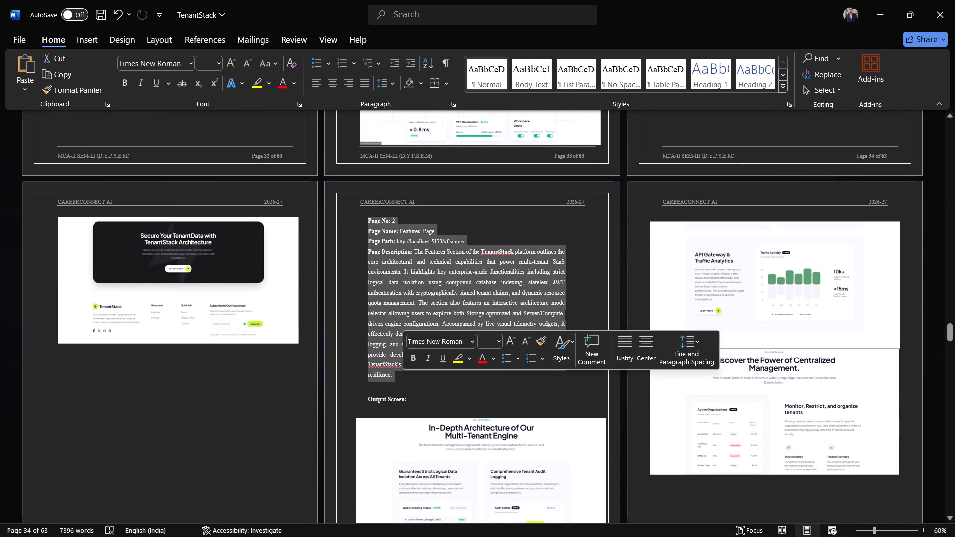
left_click(367, 82)
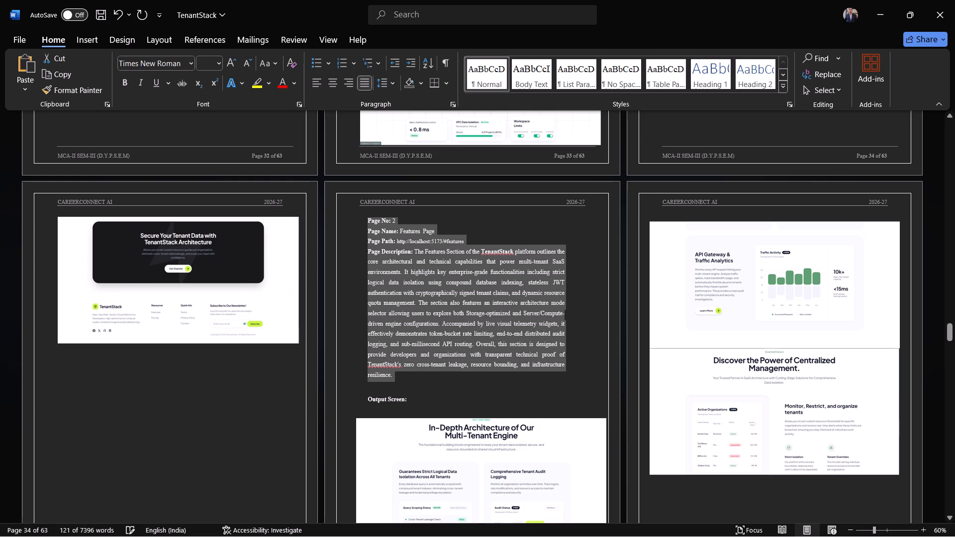
left_click(578, 321)
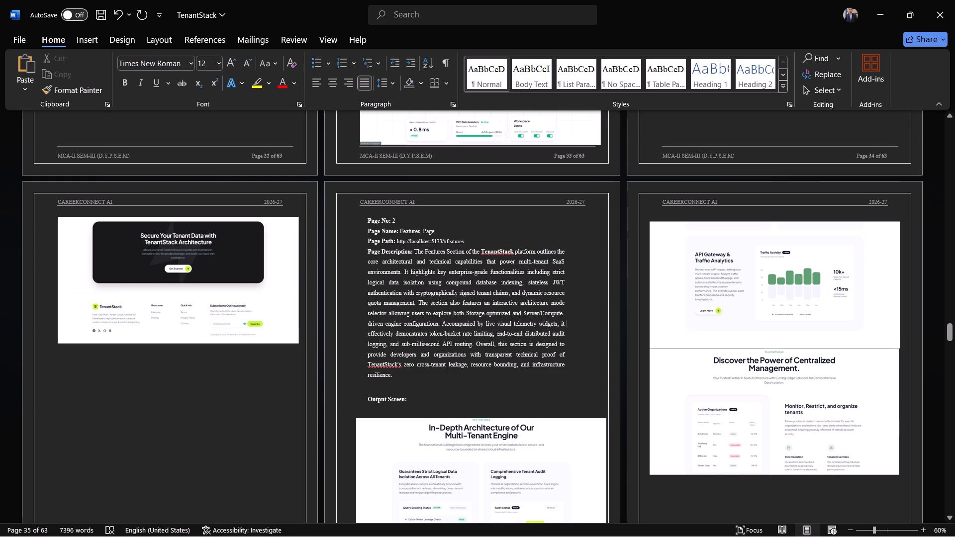
Justify the Page No. 3 Pricing Page details, from the page number through the end of the page description.
scroll(598, 295, "down", 2)
scroll(596, 300, "up", 2)
scroll(596, 300, "down", 1)
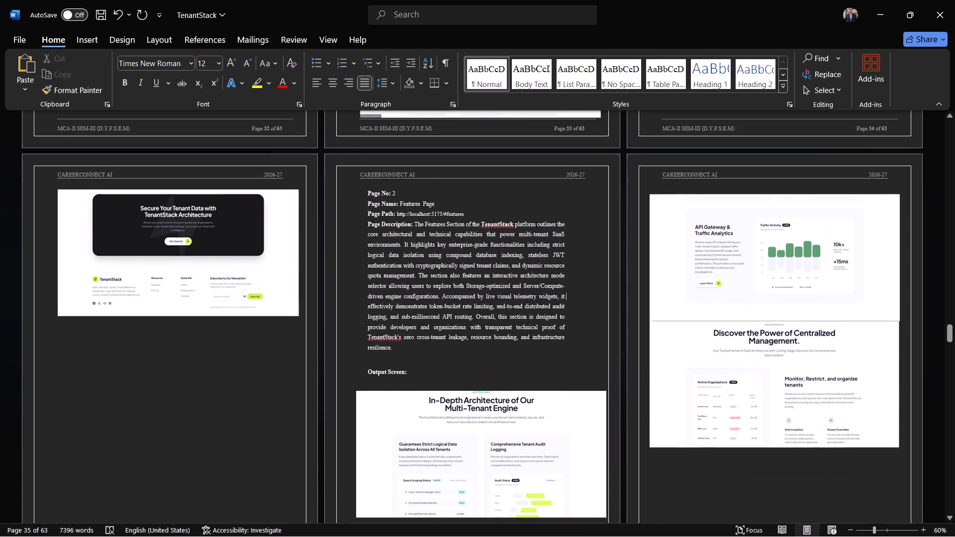
scroll(595, 301, "down", 6)
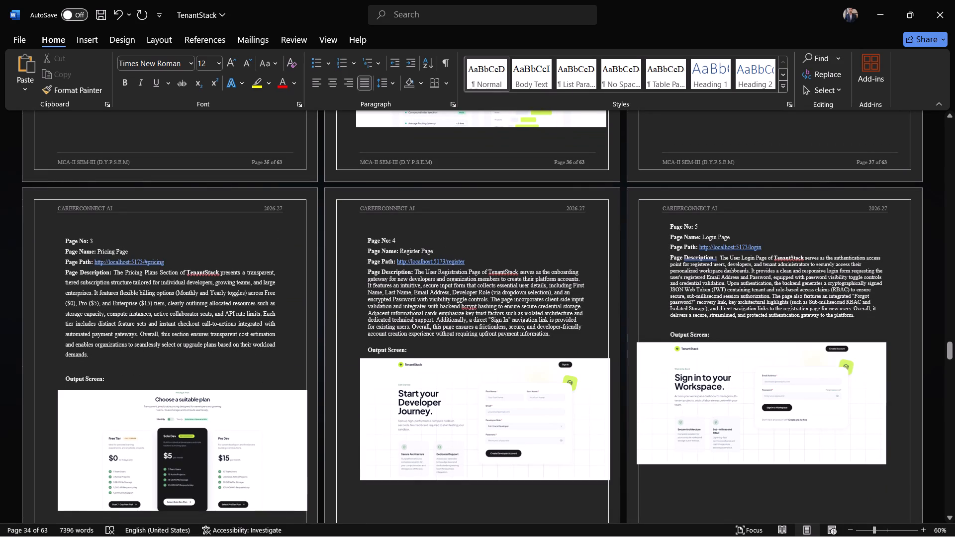
left_click_drag(94, 358, 62, 242)
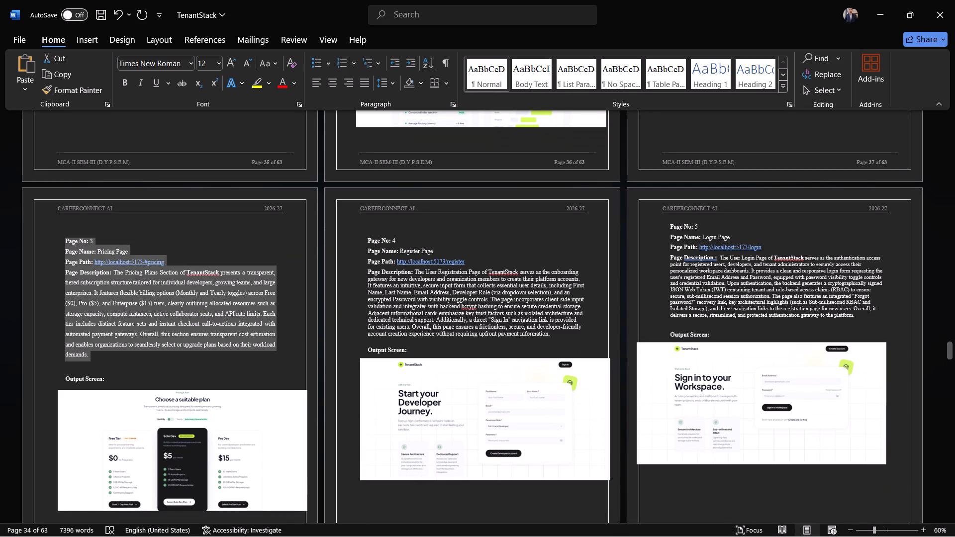
left_click(363, 84)
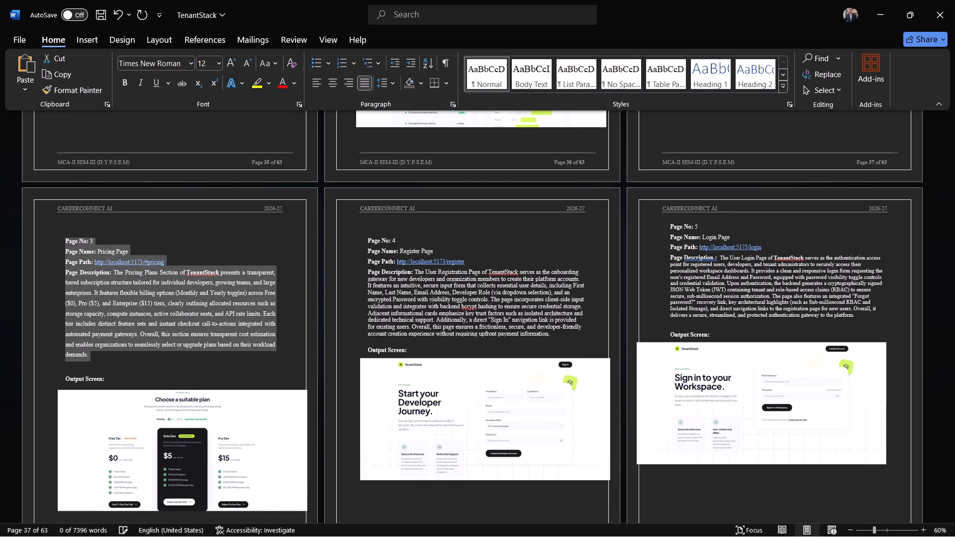
Justify the Page No. 4 Register Page and Page No. 5 Login Page details through the end of their page descriptions.
left_click(436, 334)
left_click_drag(563, 335, 516, 321)
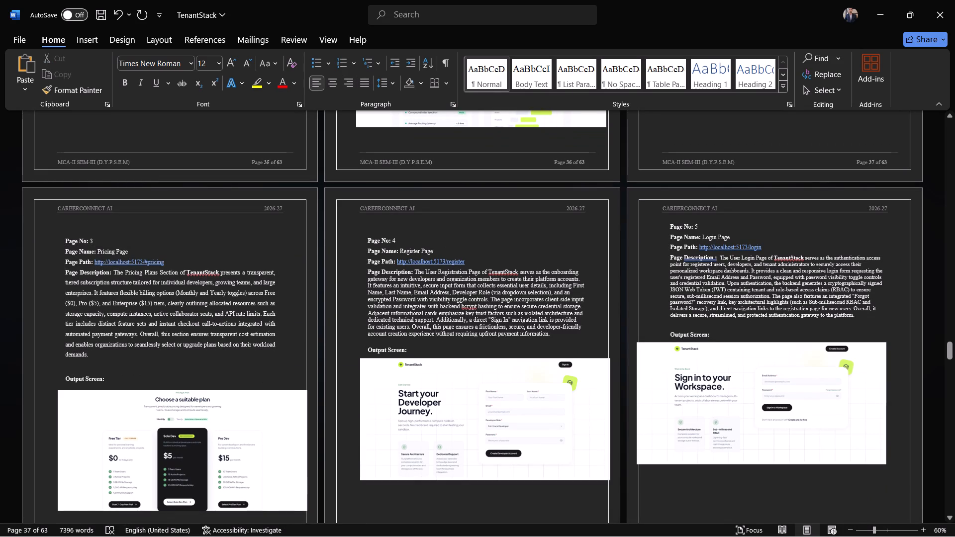
left_click_drag(516, 321, 366, 242)
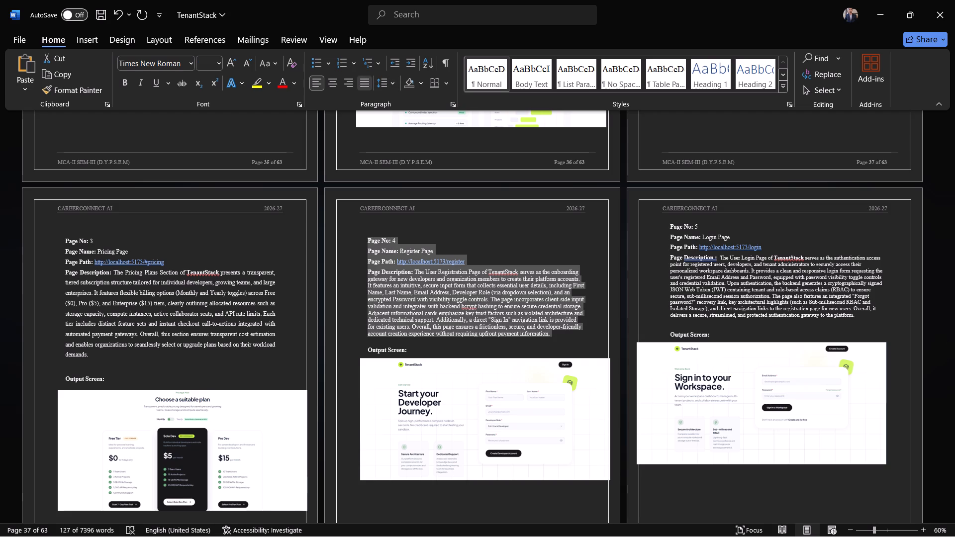
left_click(362, 78)
left_click(710, 319)
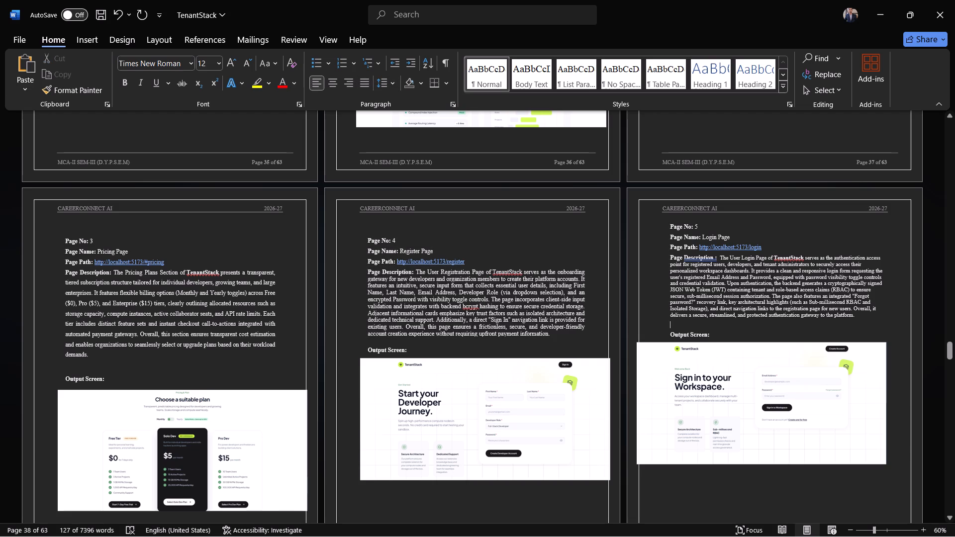
left_click_drag(860, 318, 667, 228)
left_click(367, 81)
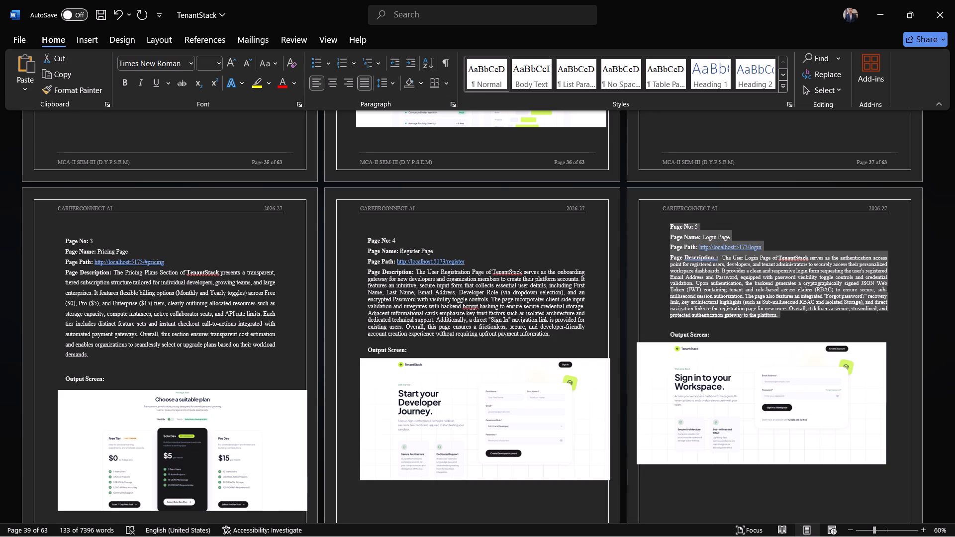
Narrow the Pricing Page and Register Page output screenshots so their outer edges fit inside the page borders.
scroll(616, 276, "down", 3)
scroll(402, 267, "down", 2)
scroll(381, 271, "up", 2)
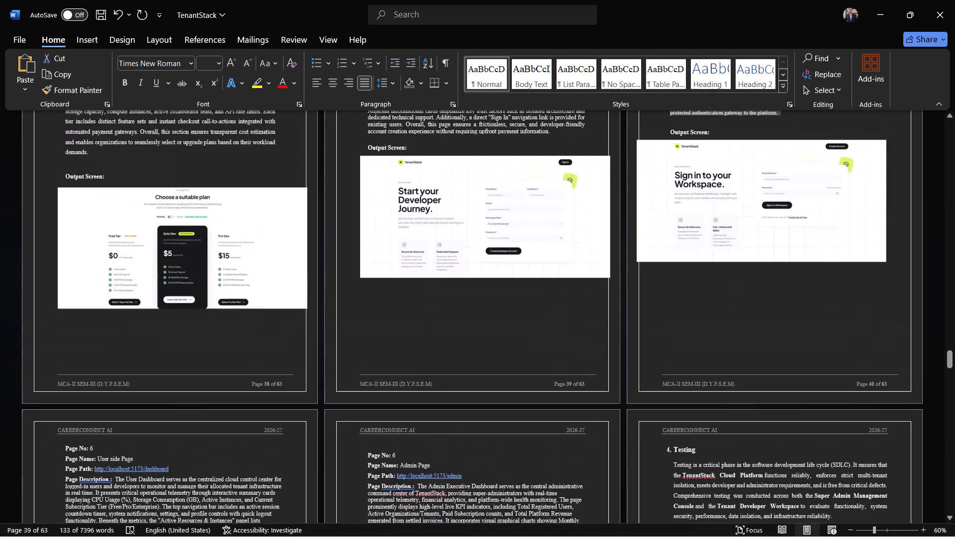
scroll(252, 274, "up", 2)
left_click(258, 379)
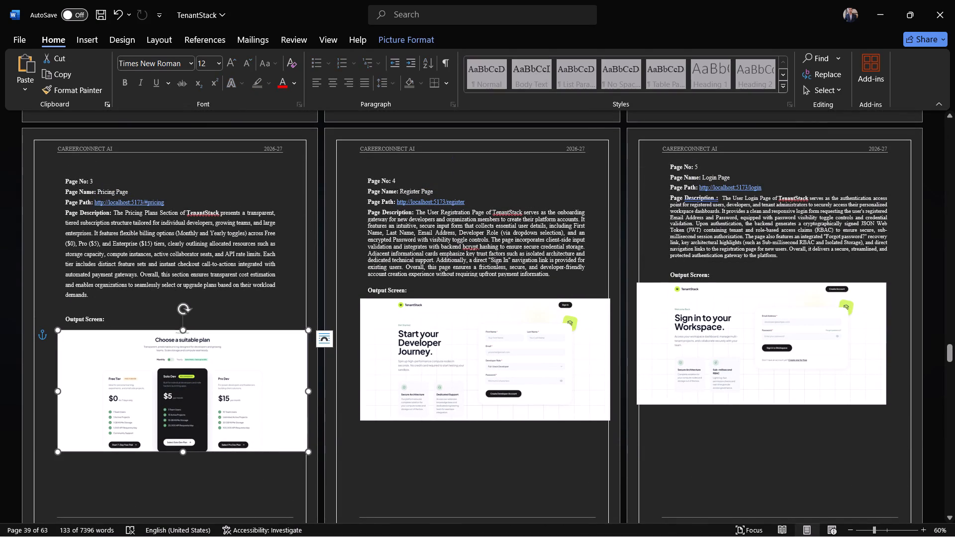
left_click_drag(307, 389, 301, 390)
left_click(513, 378)
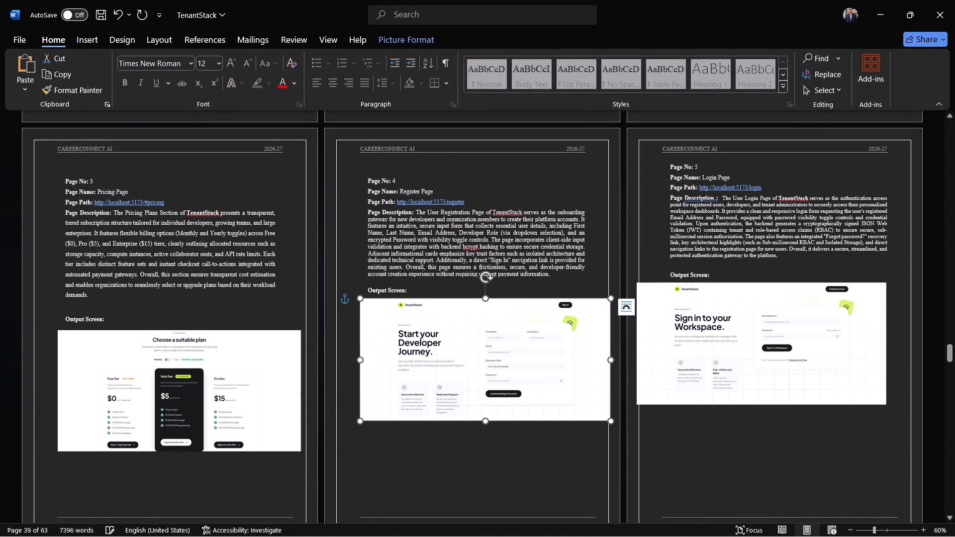
left_click_drag(614, 360, 601, 360)
Move the Login Page output screenshot sideways so it is centred within the page border.
left_click(754, 359)
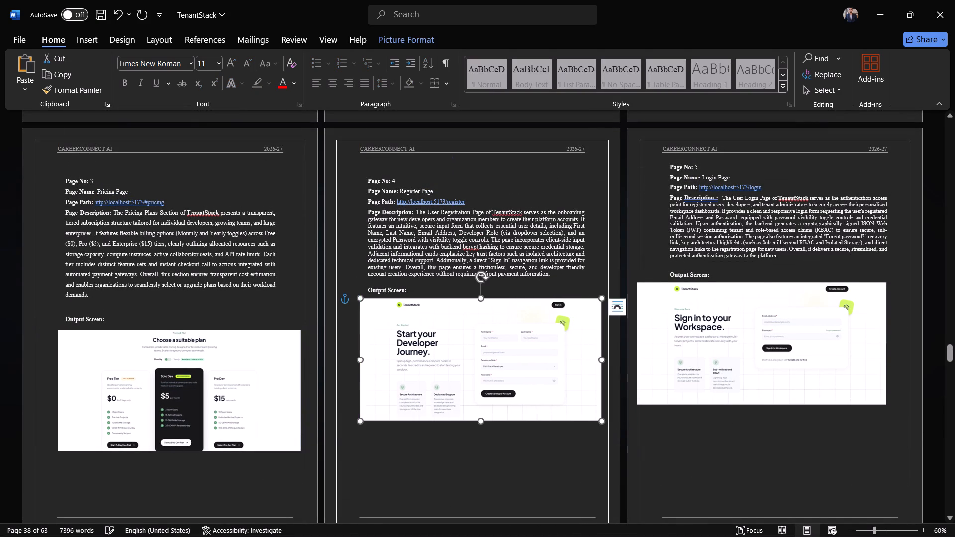
left_click_drag(674, 344, 693, 342)
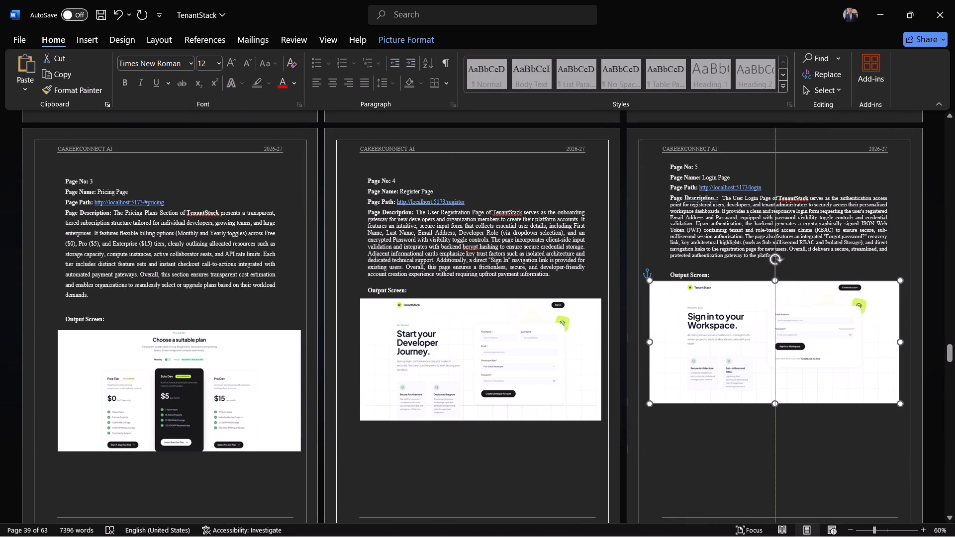
left_click_drag(693, 342, 687, 344)
Justify the User side Page details under Page No. 6 through the end of the page description.
scroll(483, 359, "down", 3)
scroll(334, 346, "down", 1)
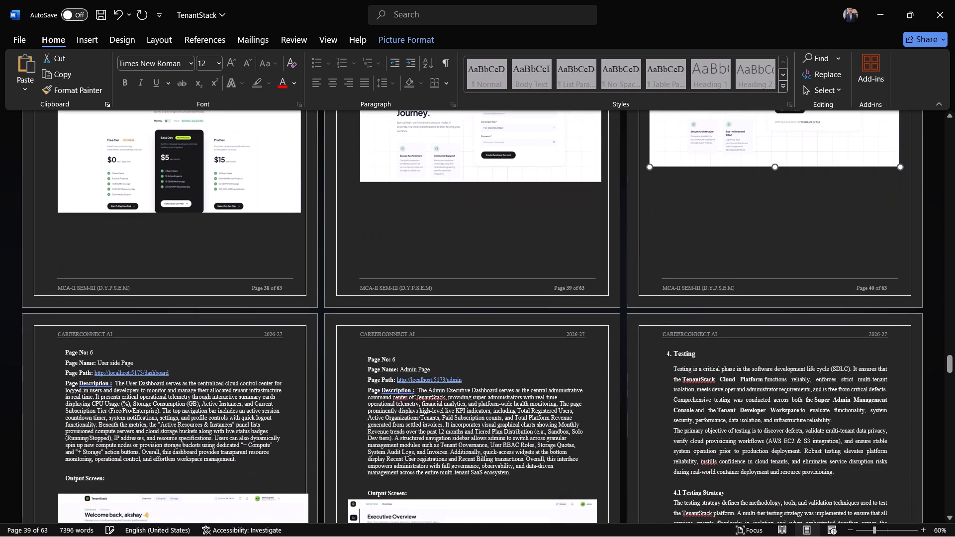
left_click_drag(245, 457, 68, 361)
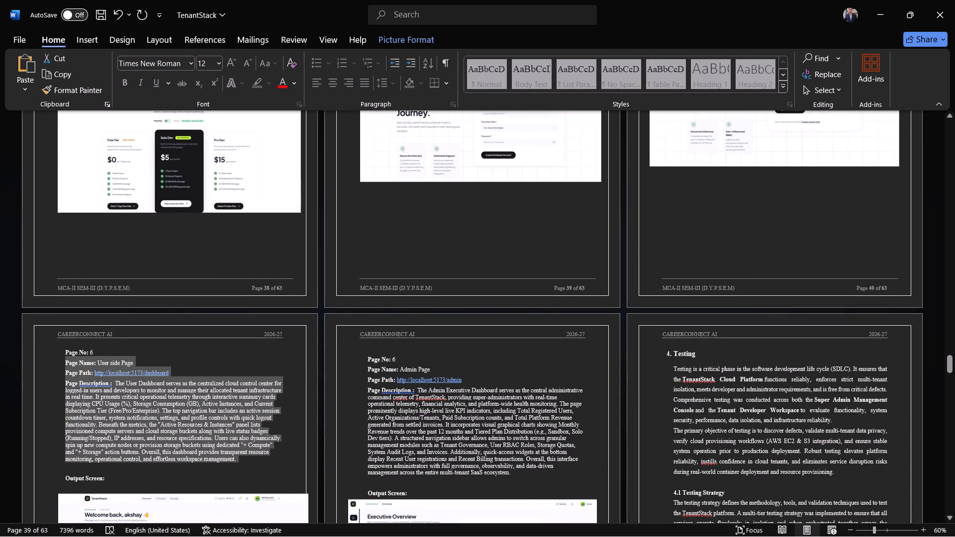
left_click_drag(68, 361, 64, 355)
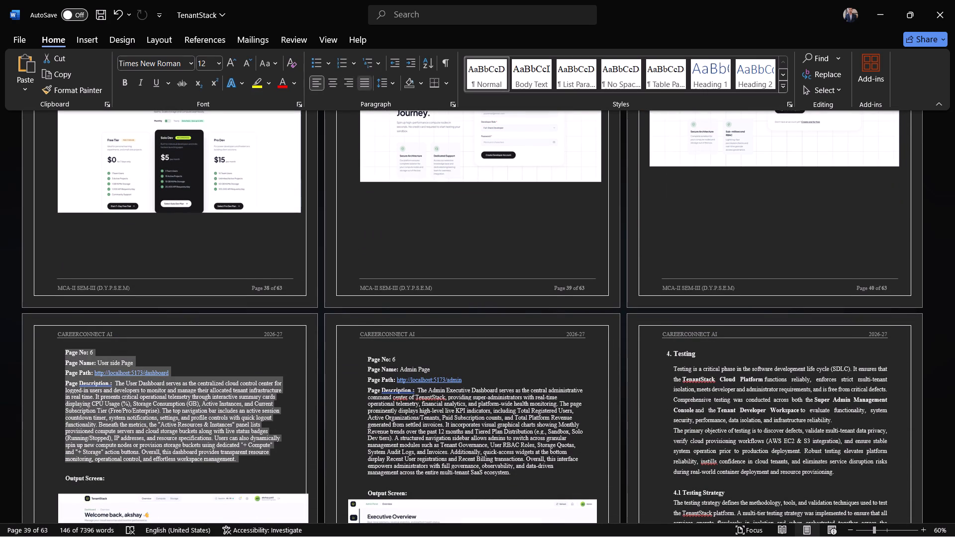
left_click(363, 83)
Justify the Admin Page details through the end of the page description.
left_click(432, 439)
left_click_drag(515, 473, 482, 459)
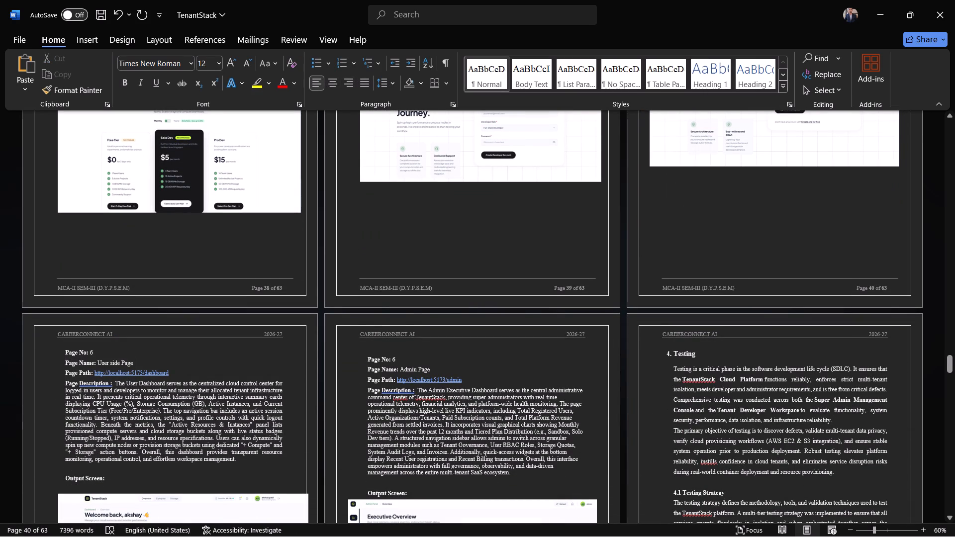
left_click_drag(482, 459, 367, 361)
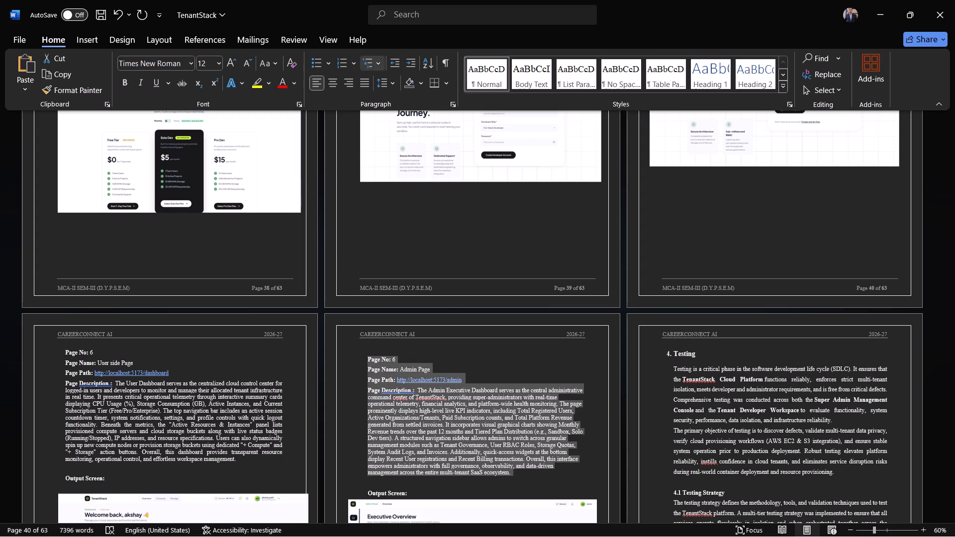
left_click(364, 74)
left_click(365, 81)
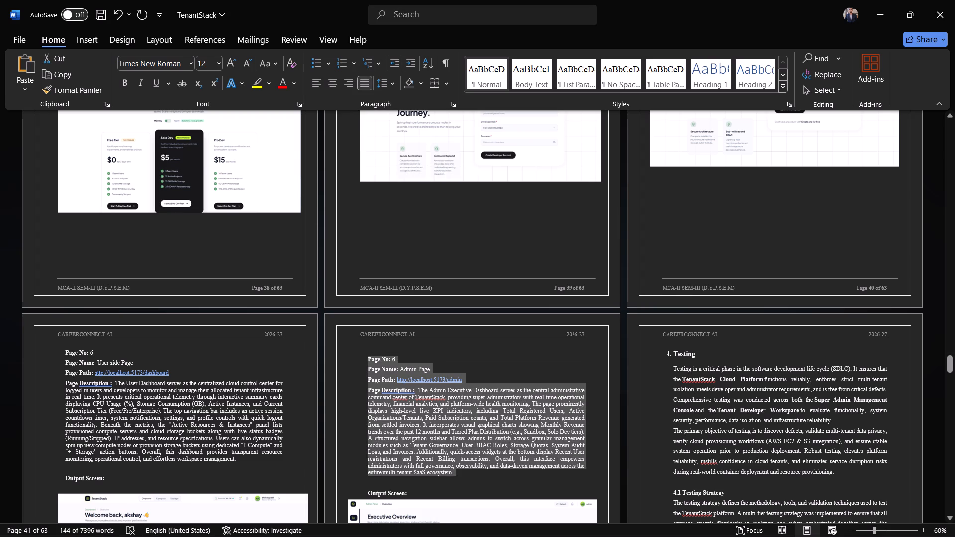
Narrow the User side Page dashboard screenshot so its outer edge fits inside the page border.
scroll(706, 371, "down", 2)
left_click(246, 424)
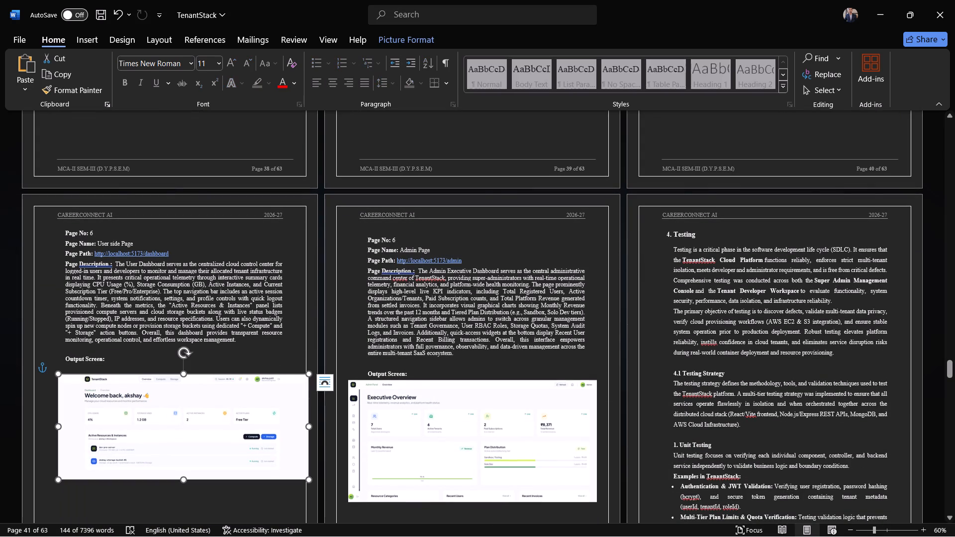
left_click_drag(309, 427, 299, 427)
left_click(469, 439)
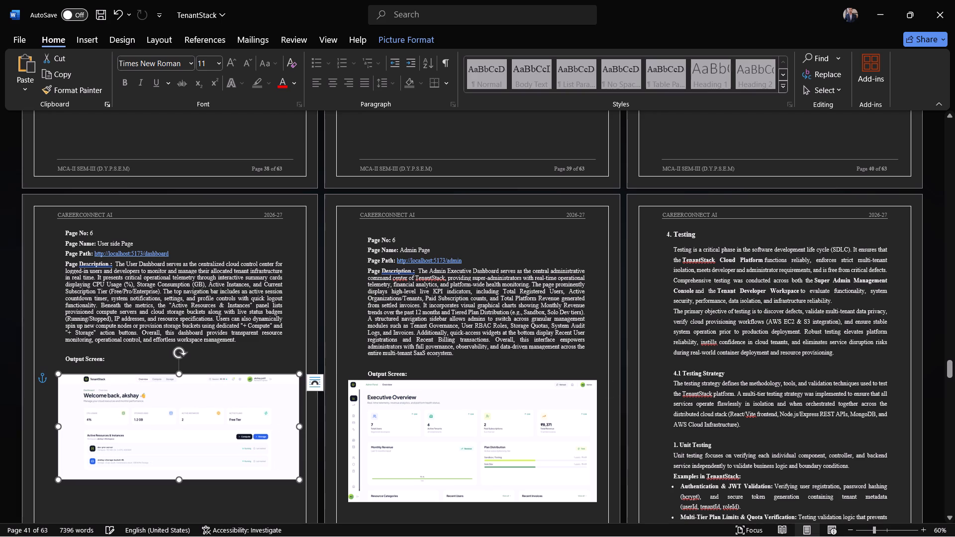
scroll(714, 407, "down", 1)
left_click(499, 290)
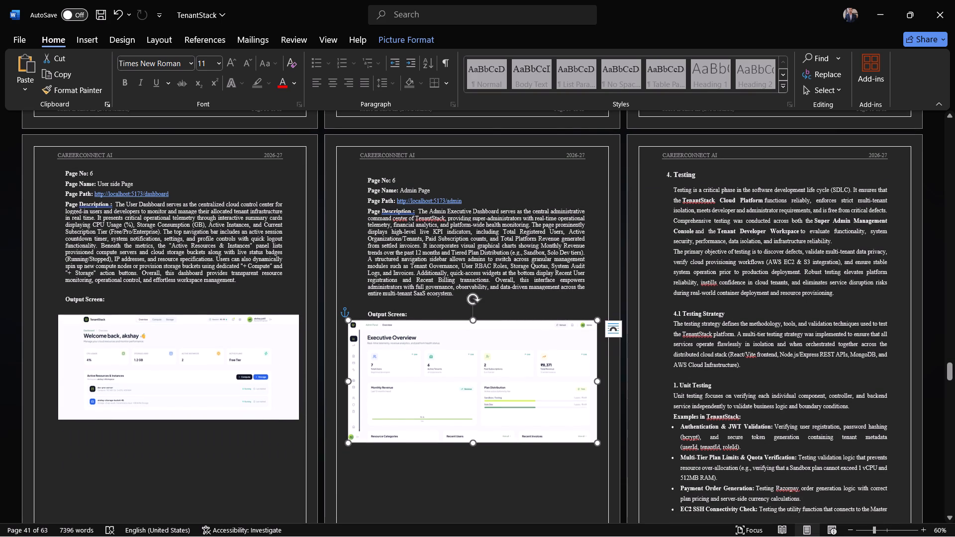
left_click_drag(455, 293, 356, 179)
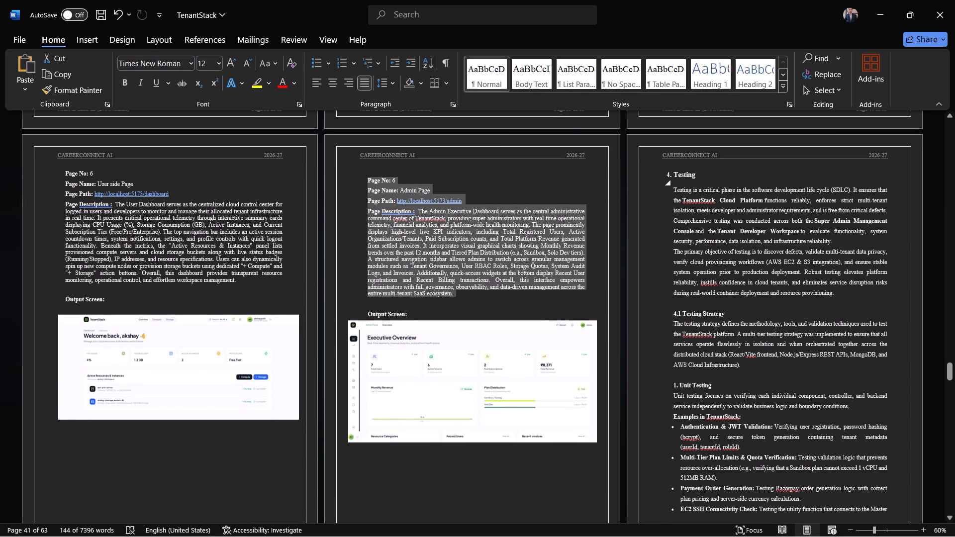
Select the 4. Testing text through the end of System Testing and check its alignment.
left_click_drag(672, 189, 669, 484)
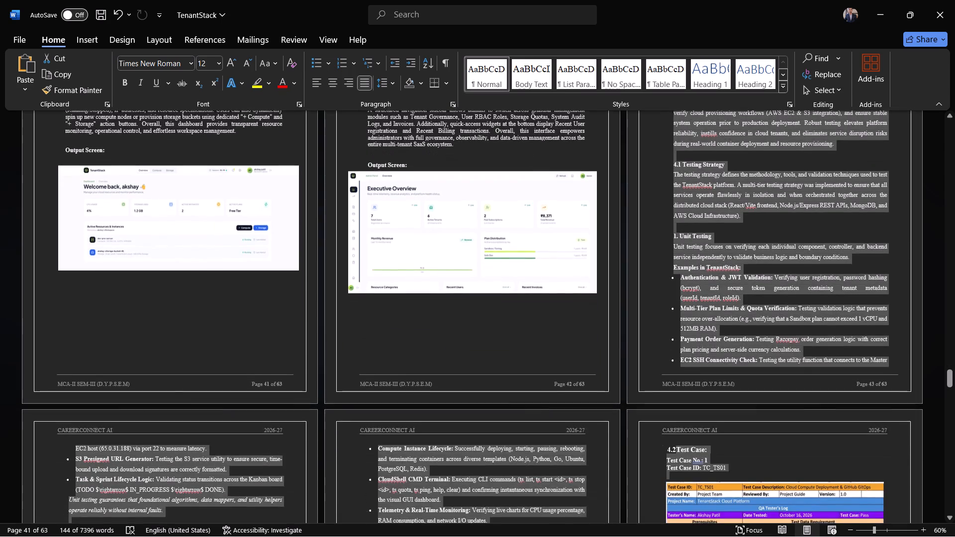
left_click_drag(669, 484, 453, 483)
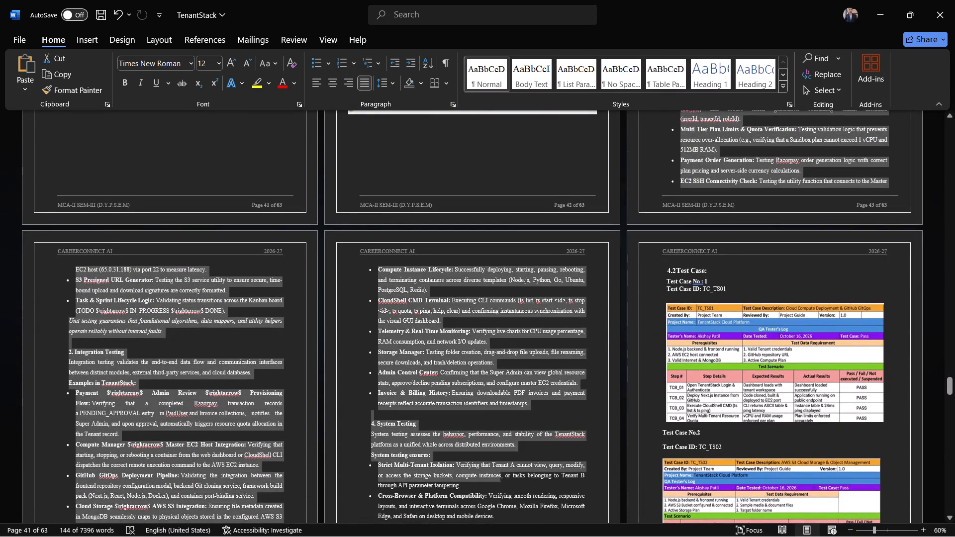
left_click_drag(453, 483, 496, 420)
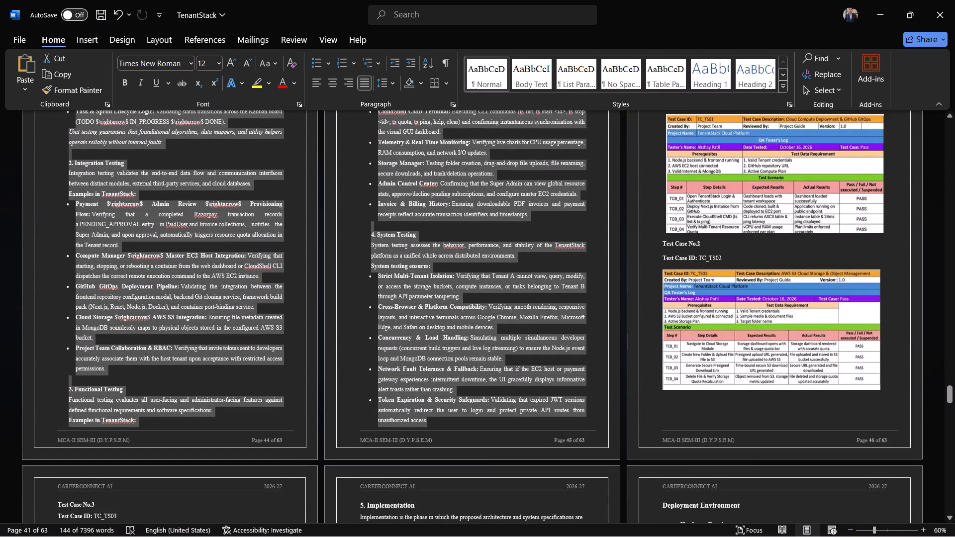
left_click_drag(496, 420, 444, 426)
scroll(476, 289, "up", 2)
scroll(461, 284, "down", 3)
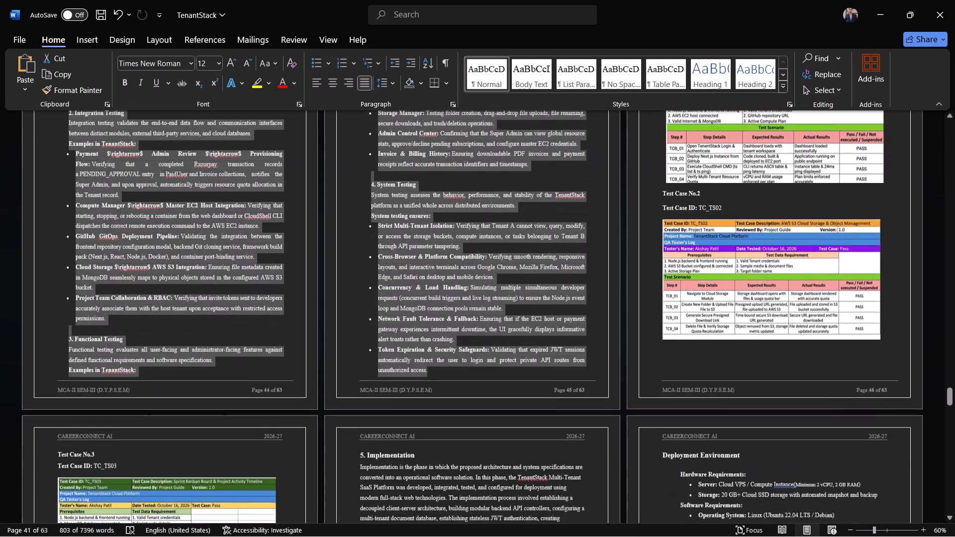
Justify the 5. Implementation text from its opening paragraph through the Client-Side Environment requirements.
scroll(425, 287, "down", 3)
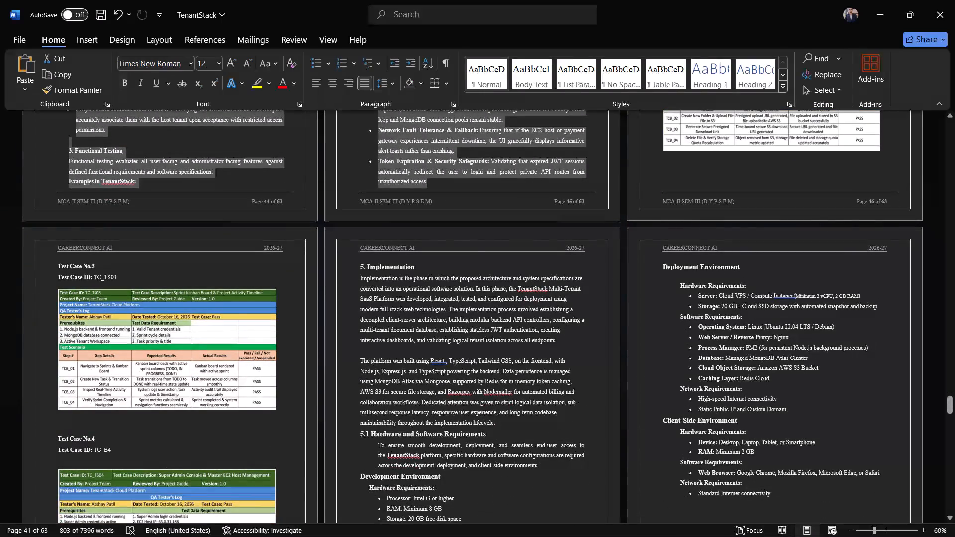
scroll(427, 318, "down", 1)
left_click(426, 319)
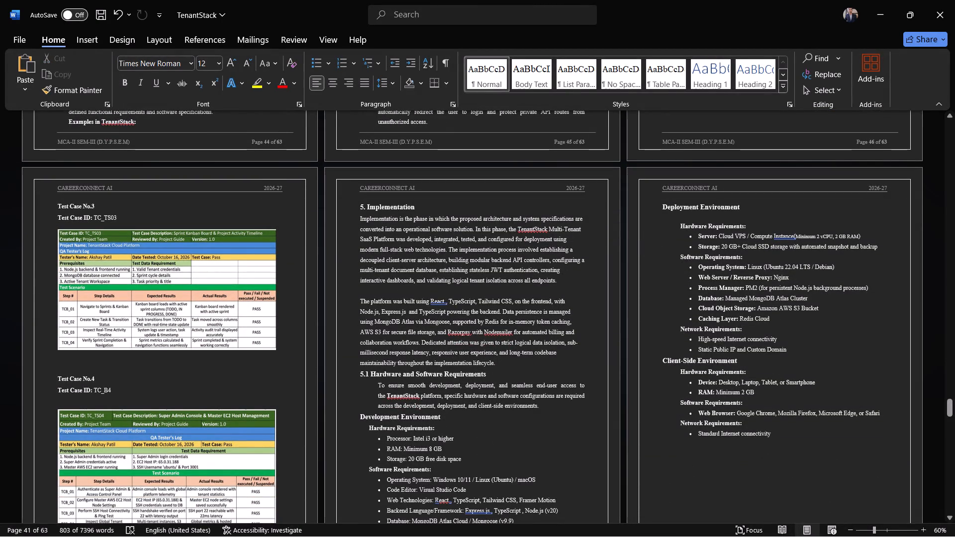
left_click_drag(360, 217, 761, 324)
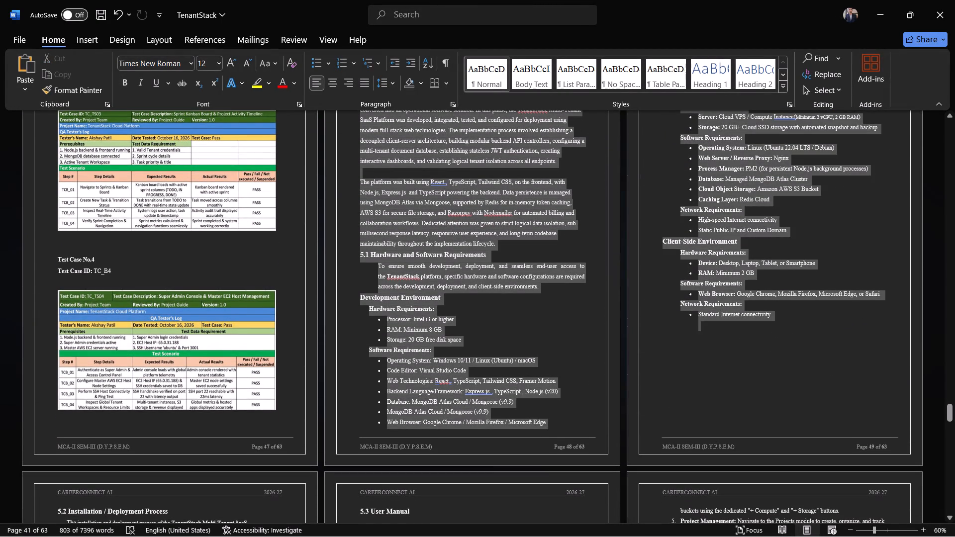
left_click_drag(761, 324, 780, 316)
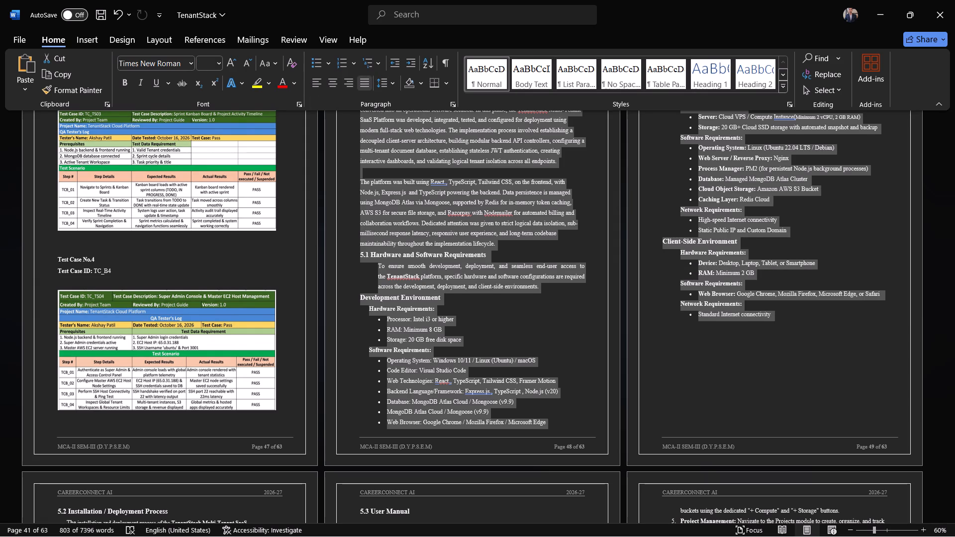
left_click(368, 82)
Justify the 5.2 Installation / Deployment Process text from its introduction through the live deployment paragraph.
scroll(575, 314, "up", 1)
scroll(427, 350, "down", 2)
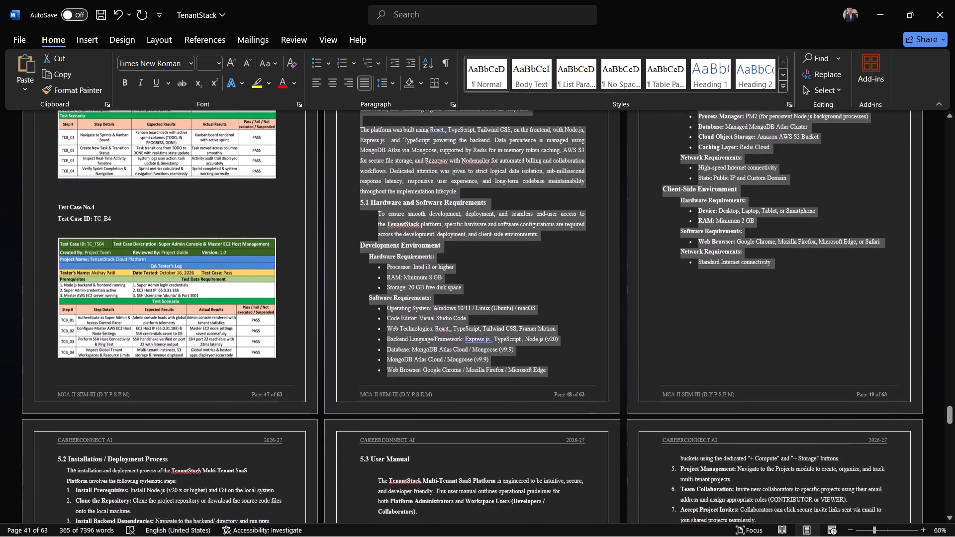
scroll(281, 342, "down", 3)
left_click(120, 344)
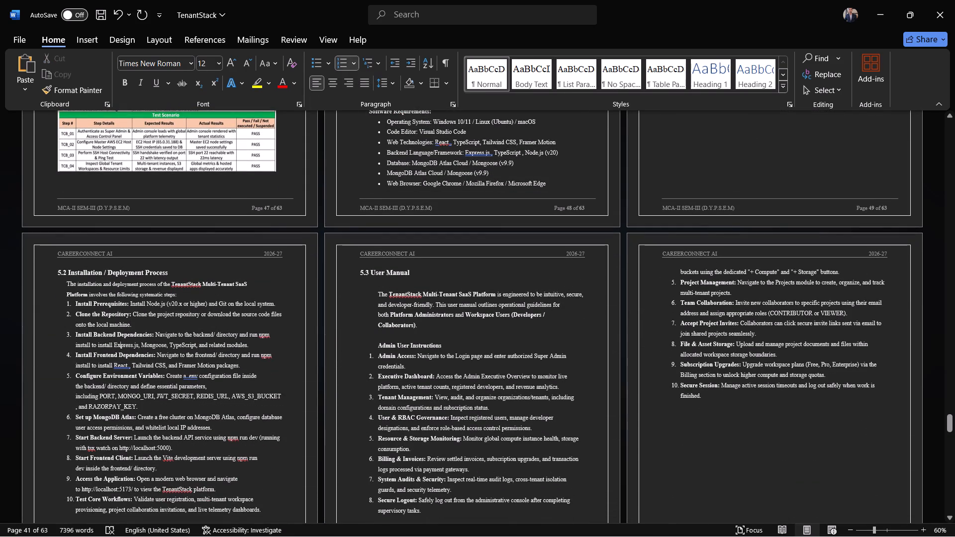
left_click(64, 283)
left_click_drag(64, 283, 159, 514)
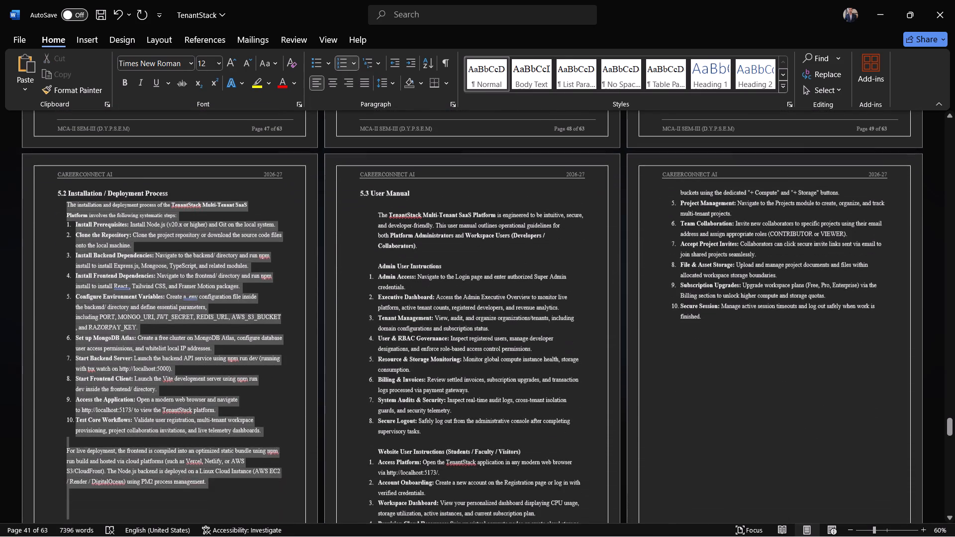
left_click_drag(159, 514, 198, 482)
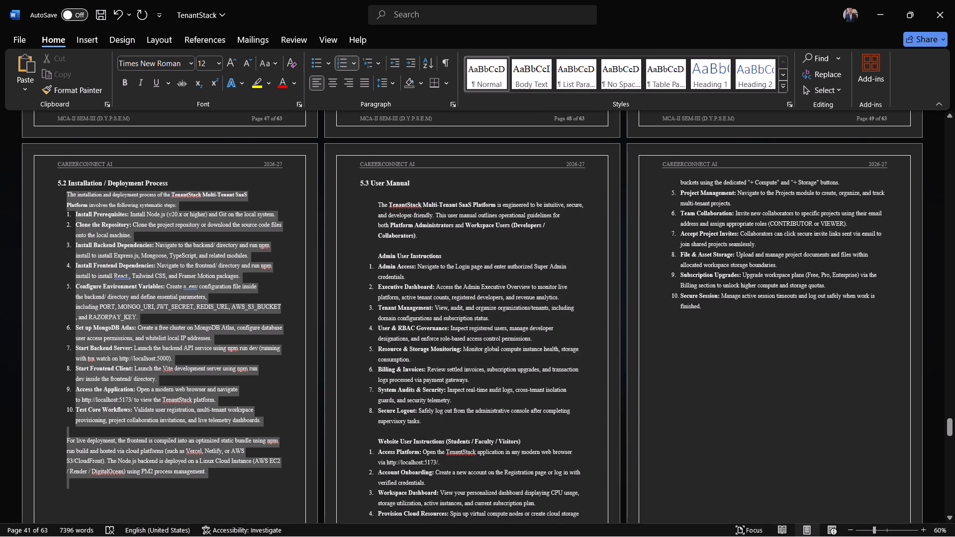
left_click_drag(198, 482, 214, 472)
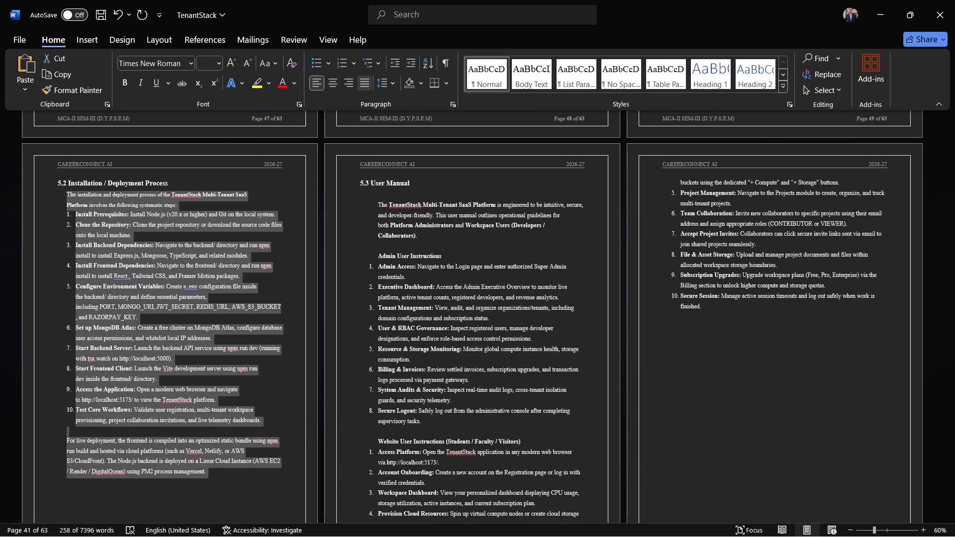
left_click(361, 78)
Justify the 5.3 User Manual text from its introduction through the Secure Session item.
left_click(409, 347)
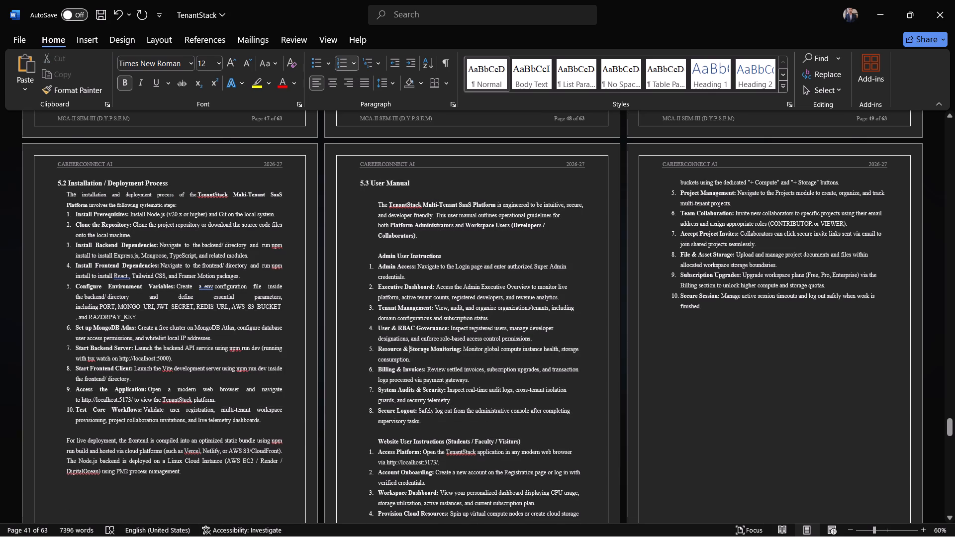
left_click_drag(376, 205, 767, 223)
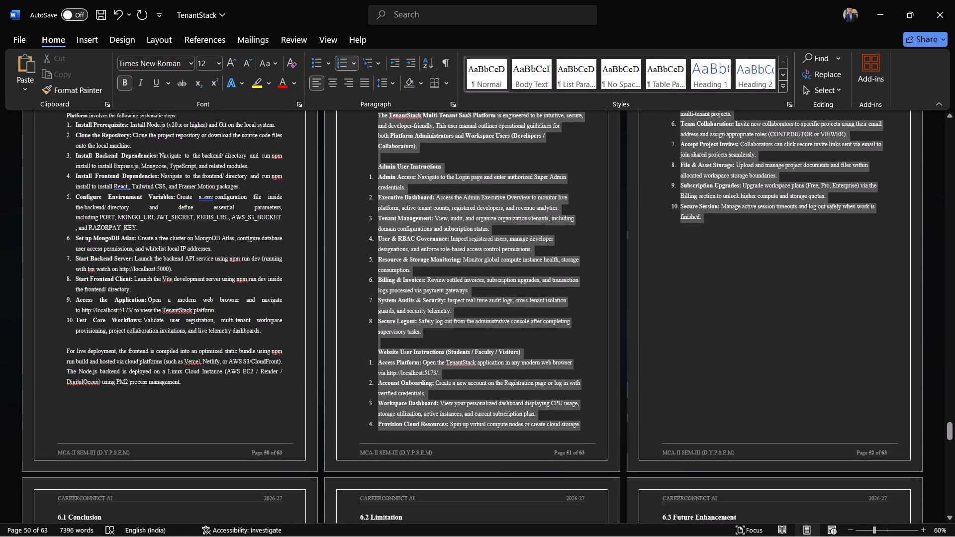
left_click_drag(767, 223, 718, 221)
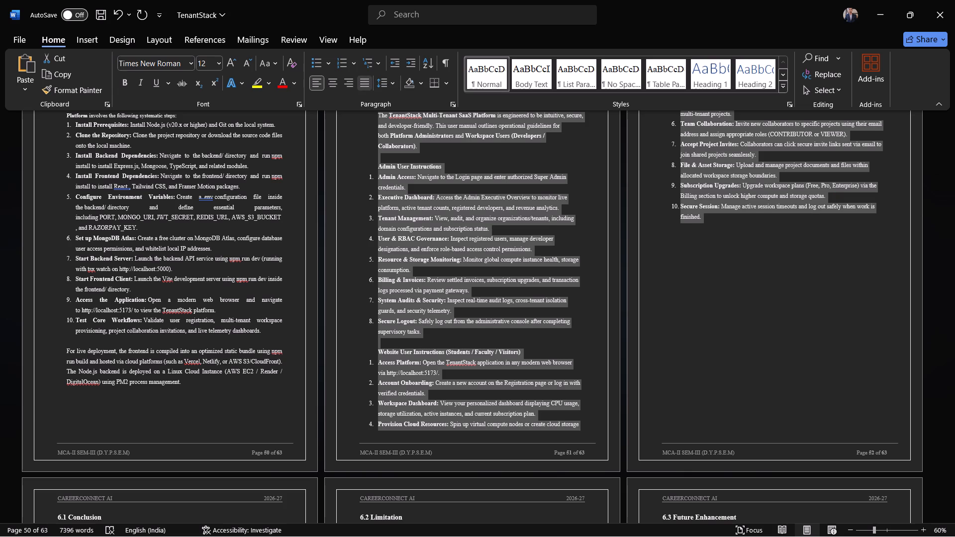
left_click(363, 83)
Justify the body text of the 6.1 Conclusion section.
scroll(461, 293, "up", 2)
scroll(462, 299, "down", 3)
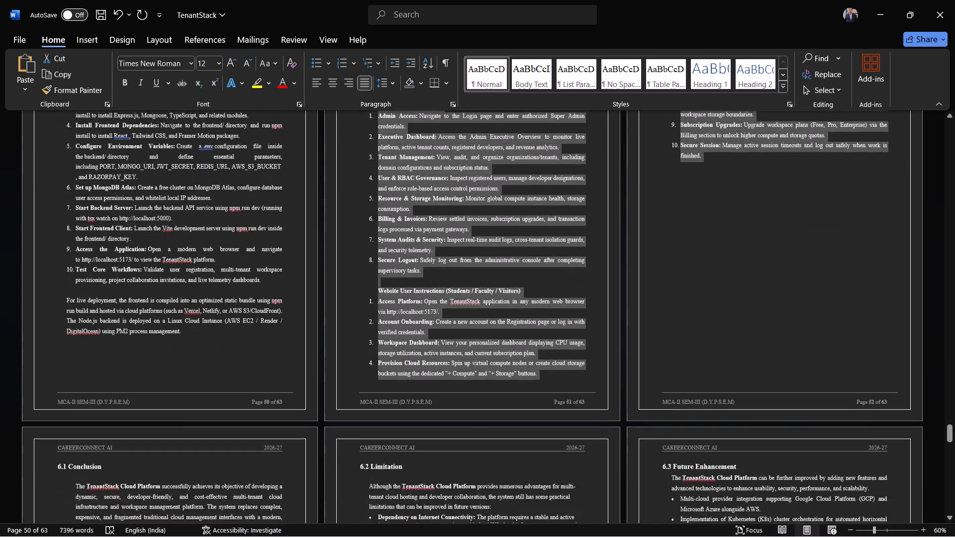
scroll(462, 288, "down", 2)
scroll(202, 331, "down", 2)
left_click(72, 243)
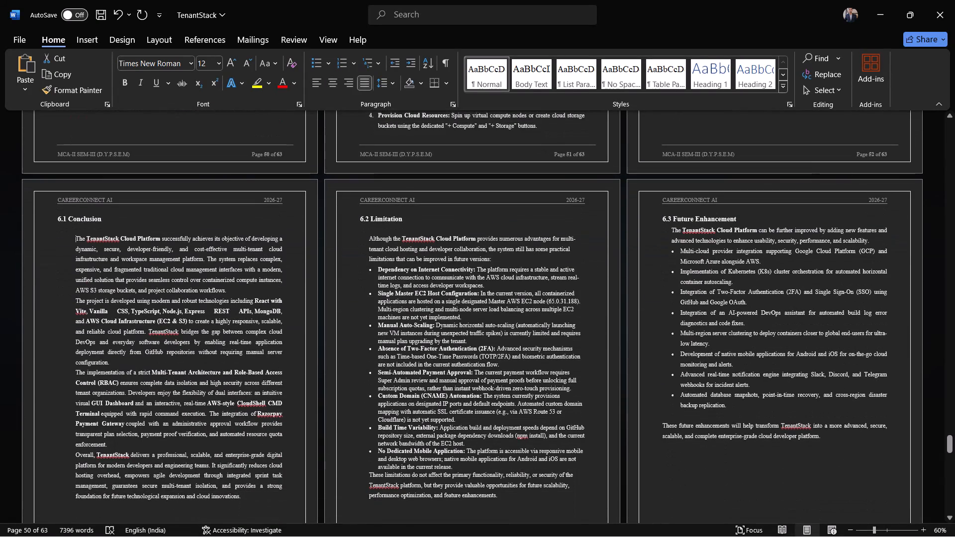
left_click_drag(74, 234, 249, 407)
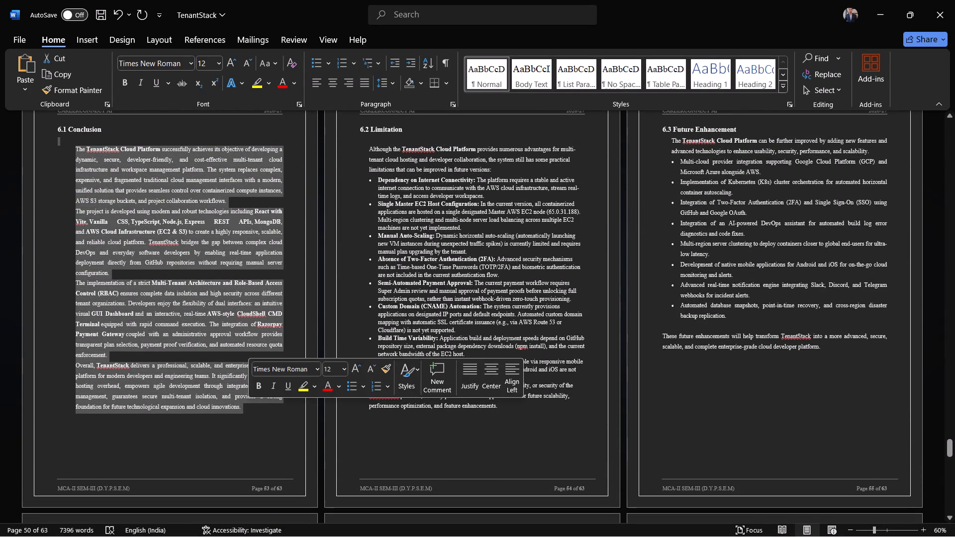
left_click(360, 83)
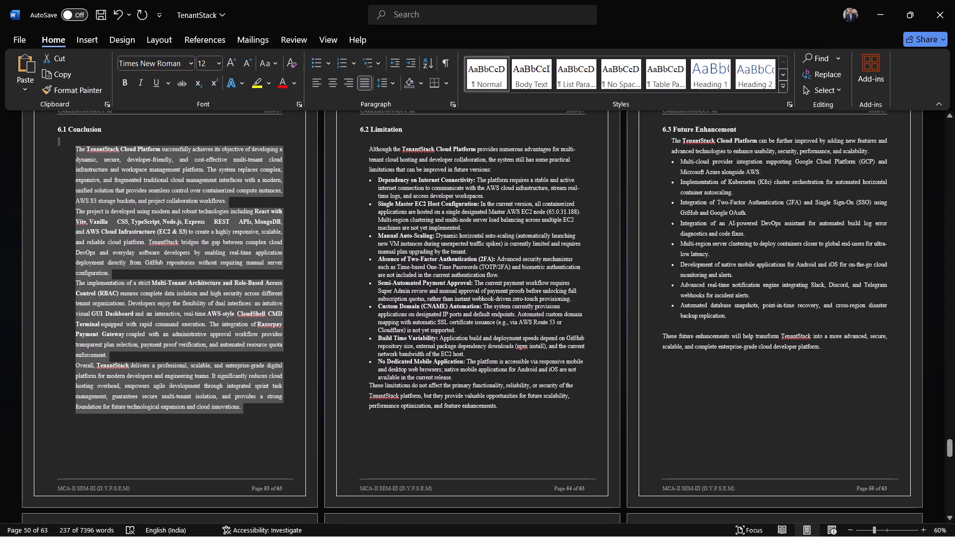
Justify the 6.2 Limitation text, including the bulleted limitations and the closing paragraph.
left_click(417, 305)
scroll(416, 301, "up", 1)
left_click_drag(368, 204, 403, 300)
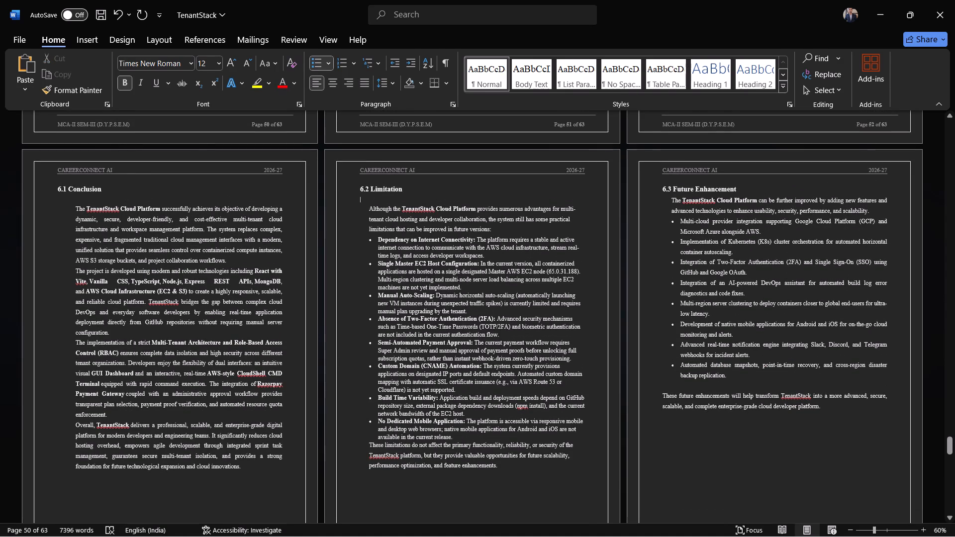
left_click_drag(403, 300, 505, 459)
left_click(506, 470)
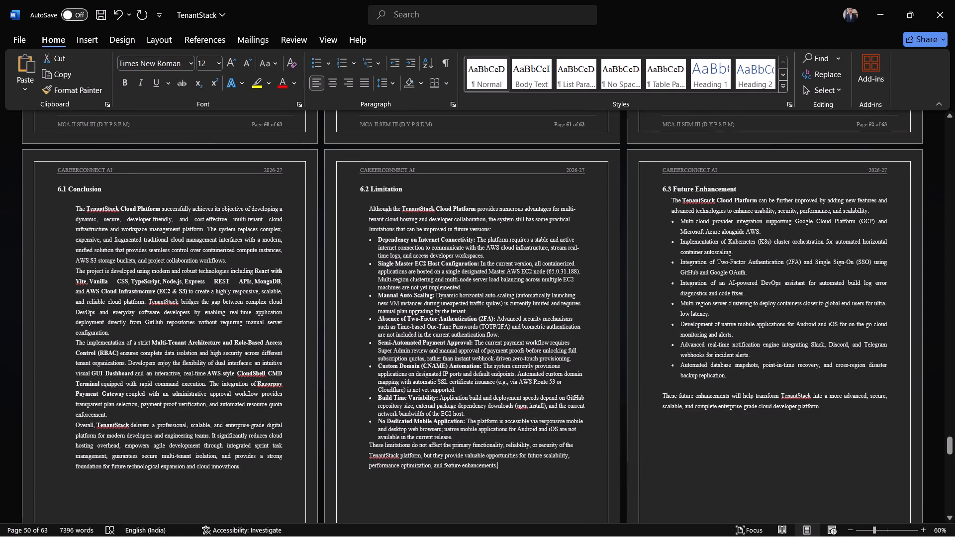
left_click_drag(506, 470, 368, 213)
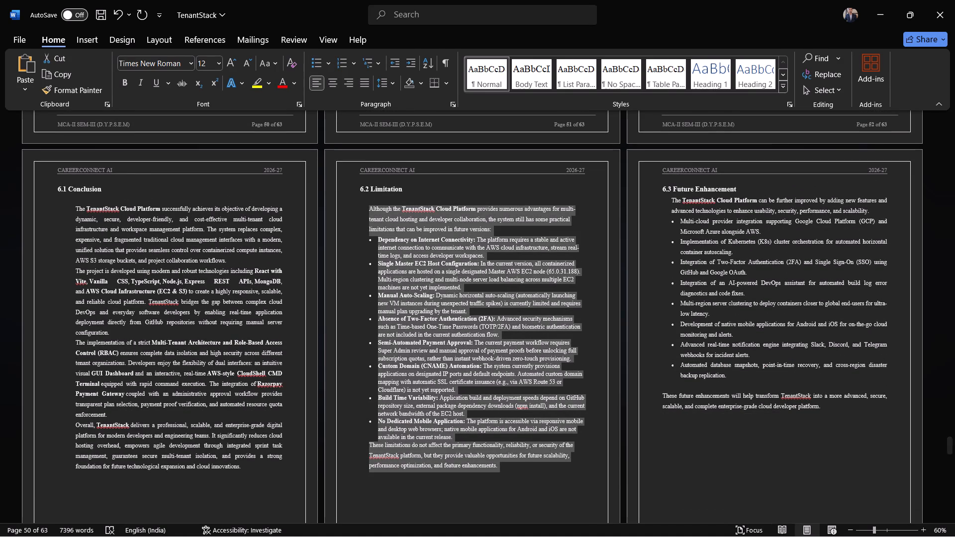
left_click(363, 77)
Select the 6.3 Future Enhancement text and check its alignment.
left_click(520, 378)
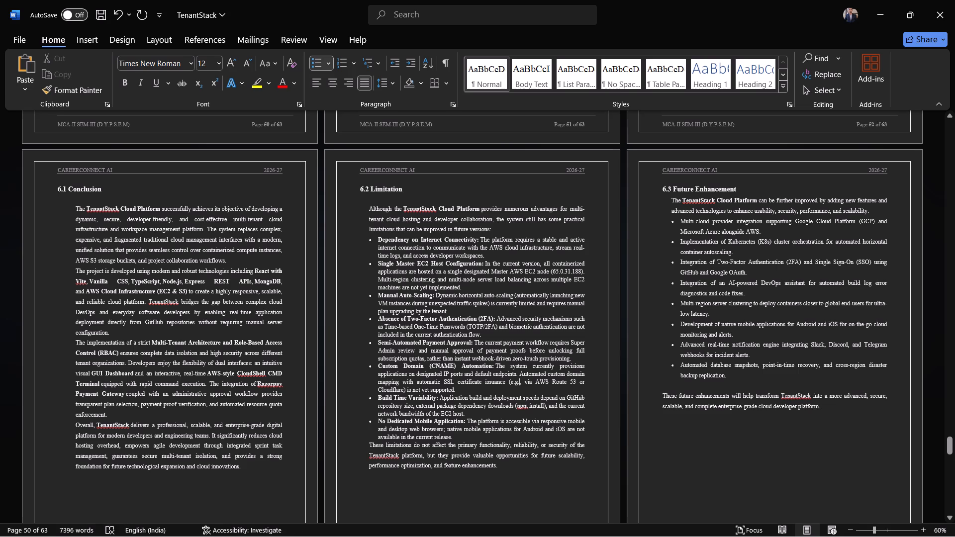
left_click_drag(826, 407, 665, 199)
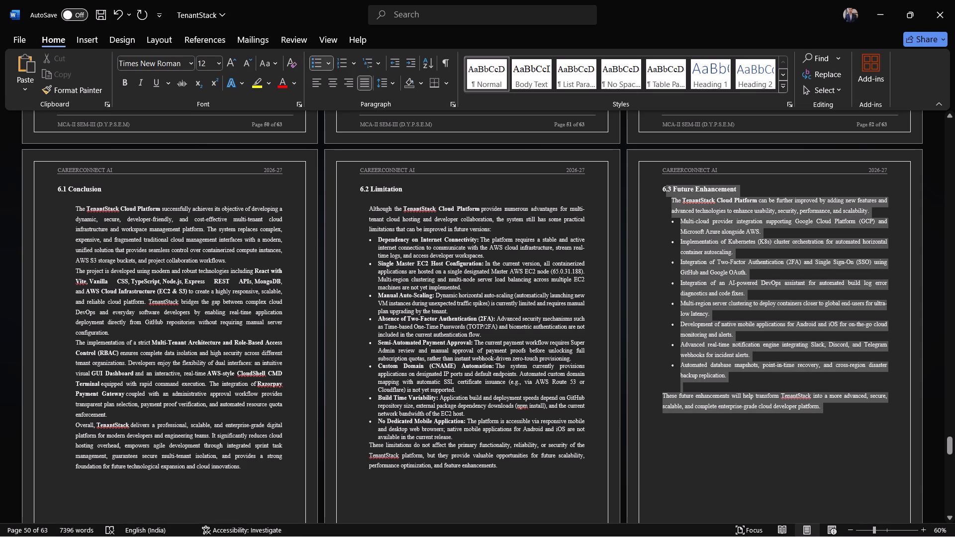
left_click_drag(665, 199, 668, 200)
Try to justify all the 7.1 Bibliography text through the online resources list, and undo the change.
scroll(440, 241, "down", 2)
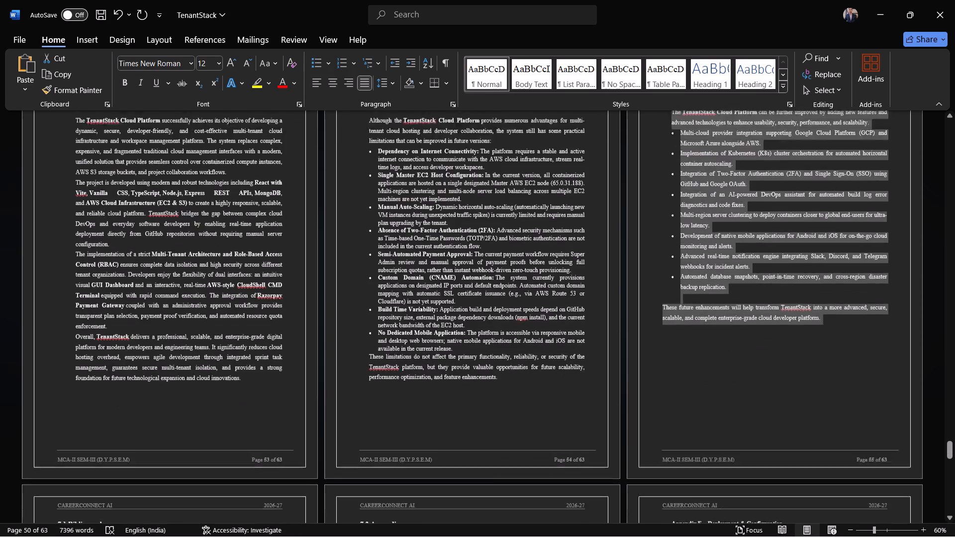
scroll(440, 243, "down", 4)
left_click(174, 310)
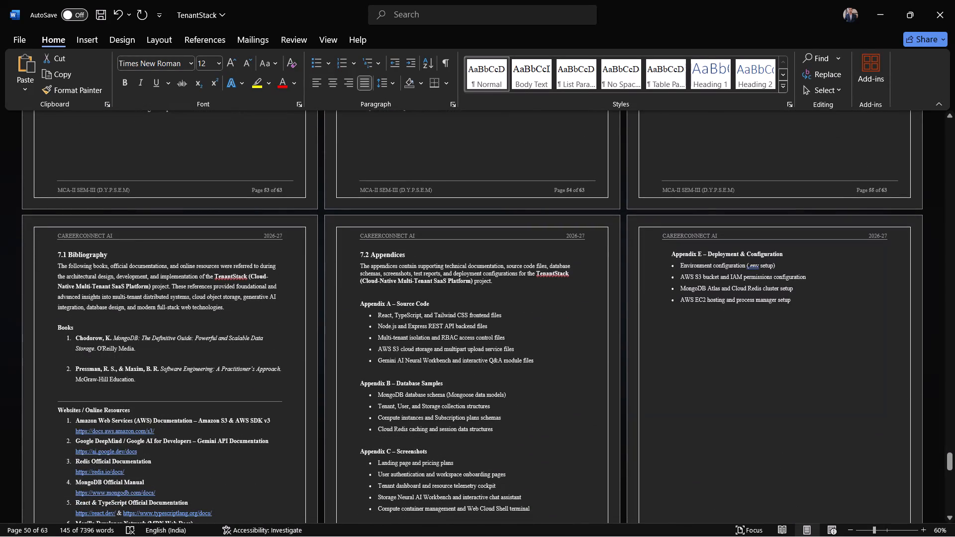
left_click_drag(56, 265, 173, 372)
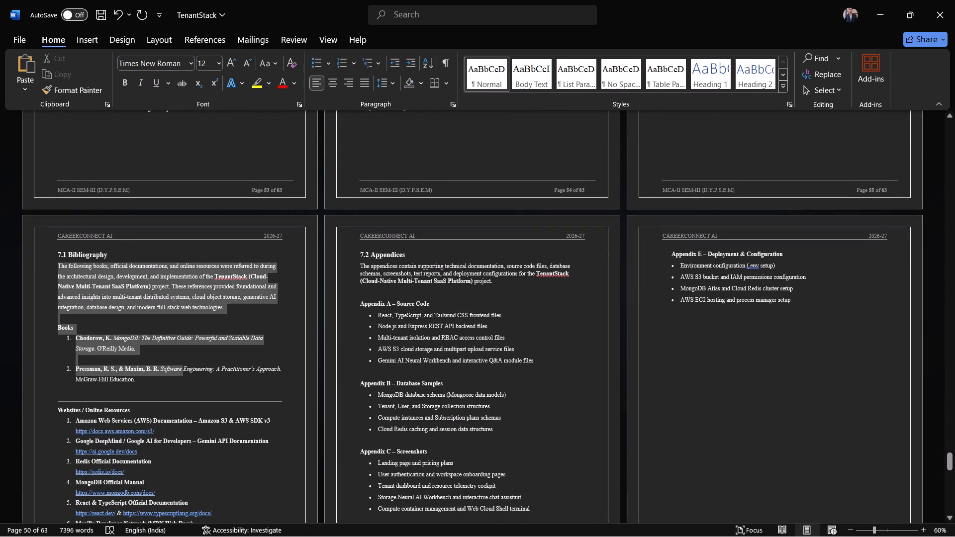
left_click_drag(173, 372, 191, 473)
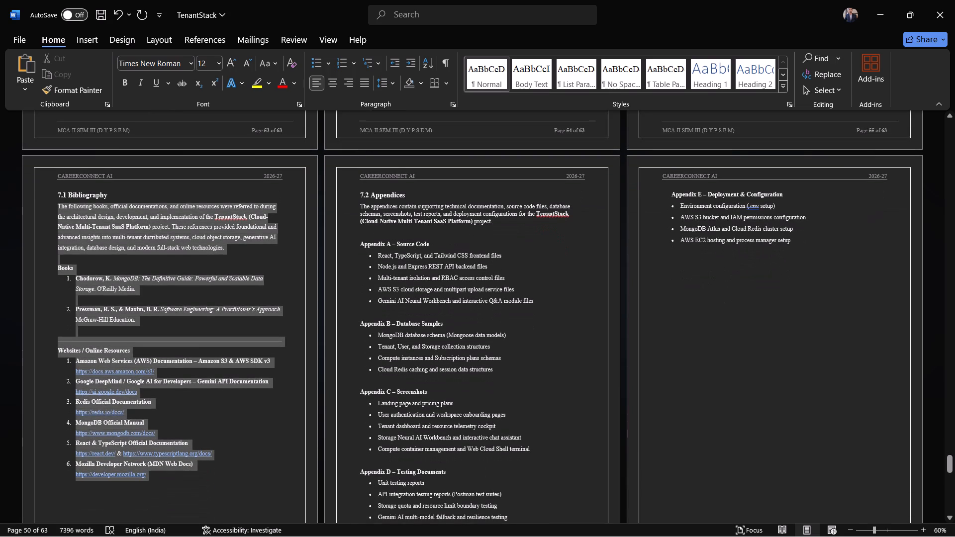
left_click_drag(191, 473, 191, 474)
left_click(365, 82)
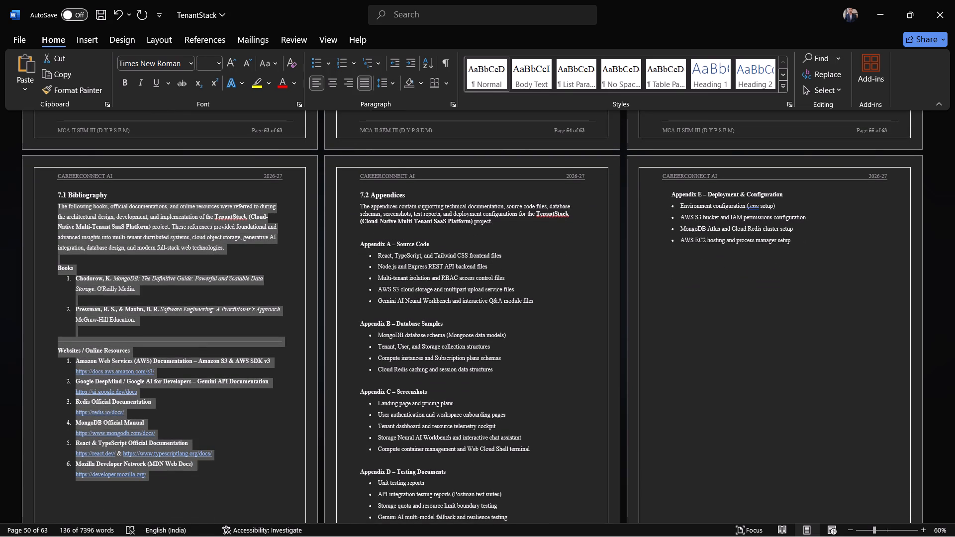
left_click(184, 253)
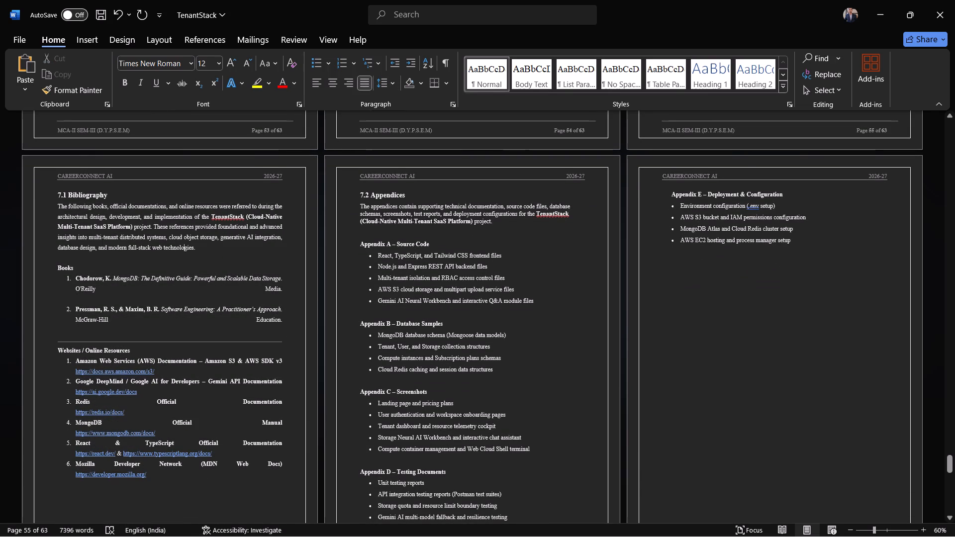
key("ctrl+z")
Justify only the introductory paragraph of 7.1 Bibliography, leaving out the Books and Websites / Online Resources lists.
left_click(244, 412)
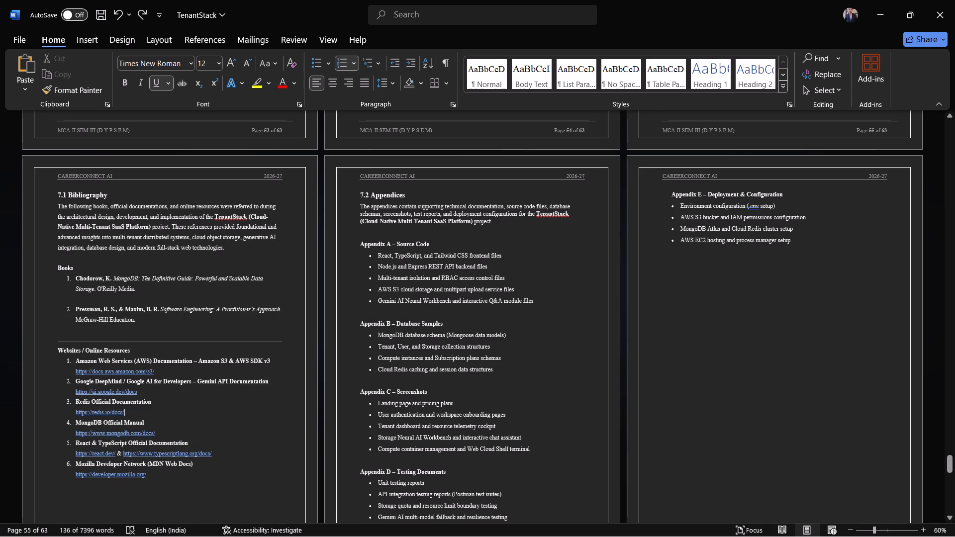
left_click_drag(231, 250, 85, 229)
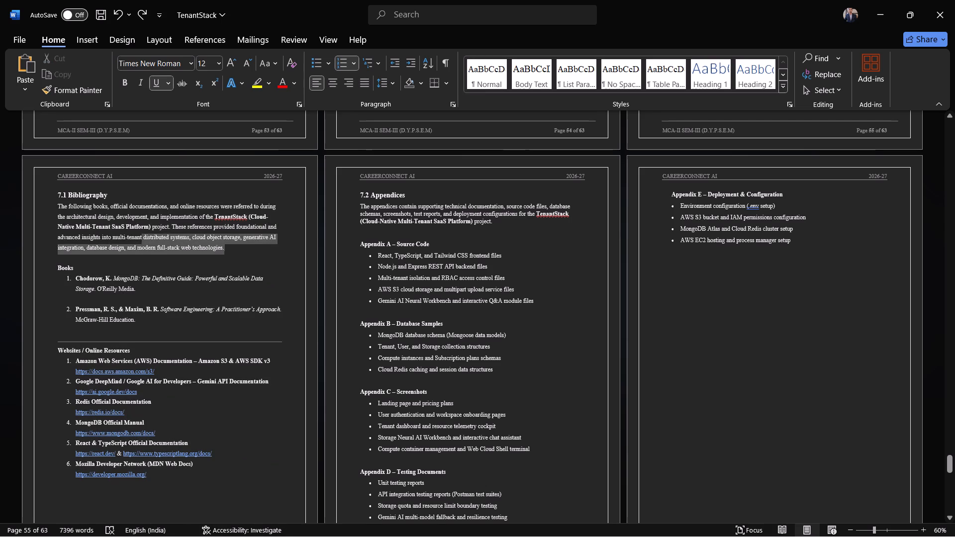
left_click_drag(85, 229, 51, 211)
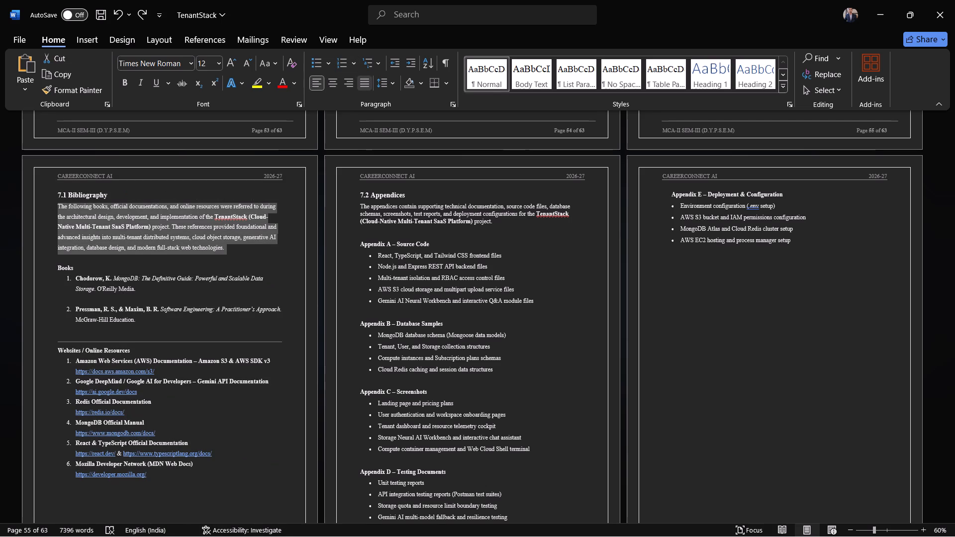
left_click(366, 85)
left_click(238, 409)
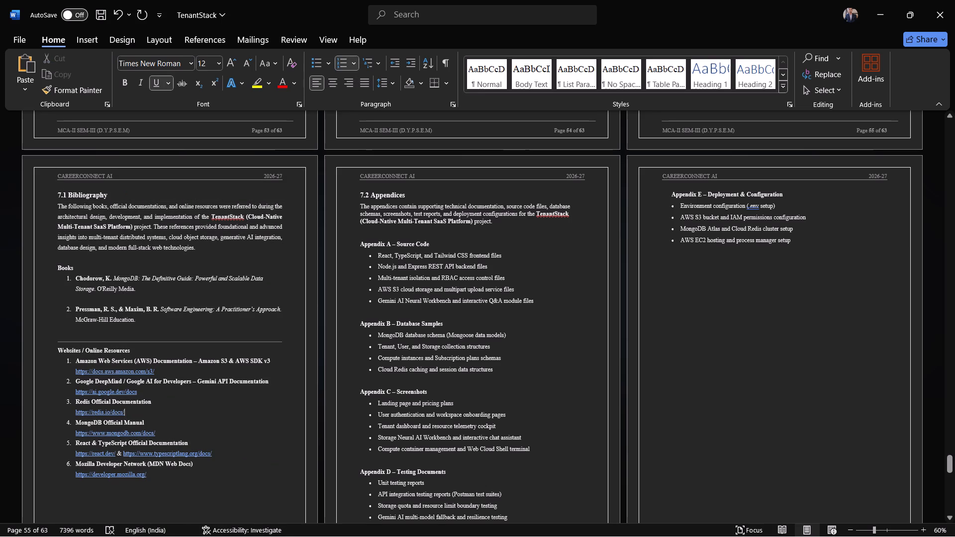
Justify the whole 7.2 Appendices section, from its heading through the Appendix E – Deployment & Configuration bullets.
left_click_drag(358, 200, 472, 456)
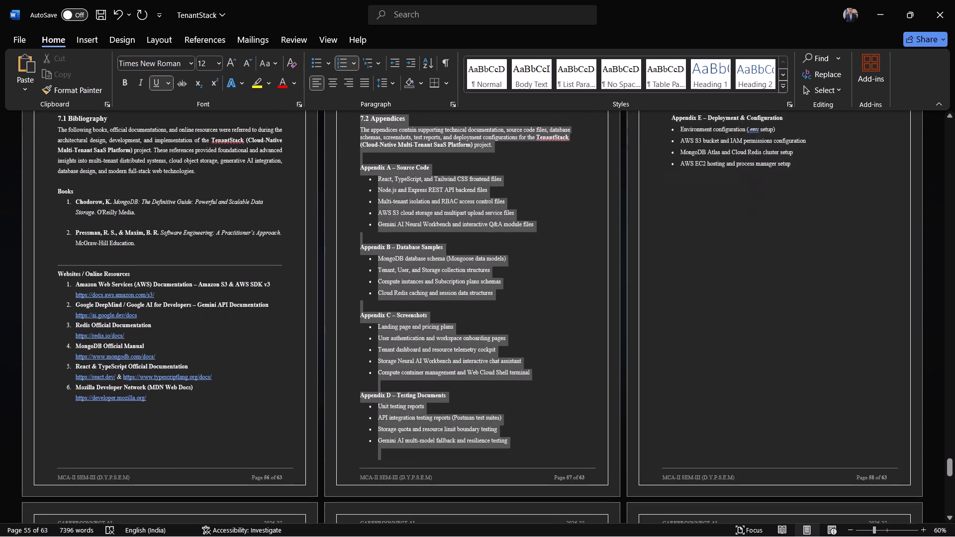
left_click_drag(472, 456, 801, 160)
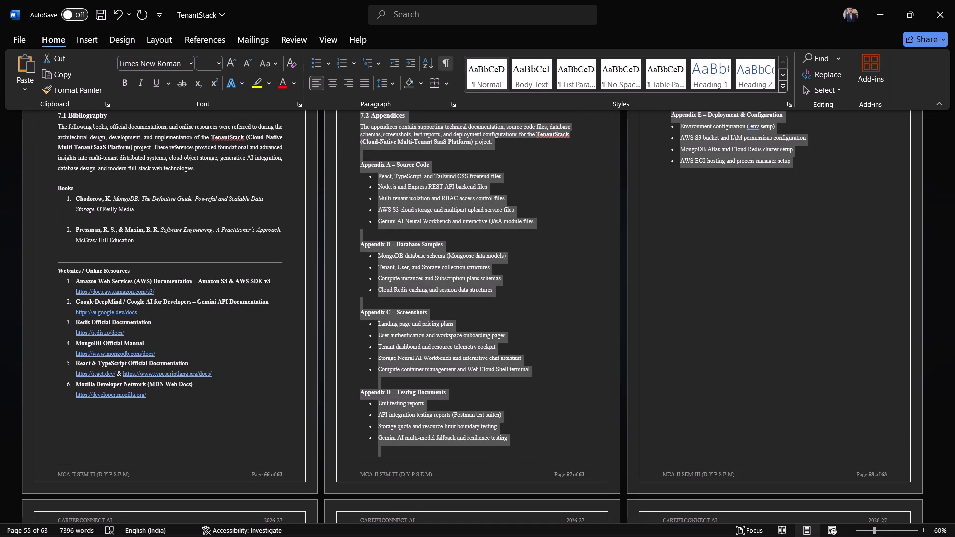
left_click(358, 79)
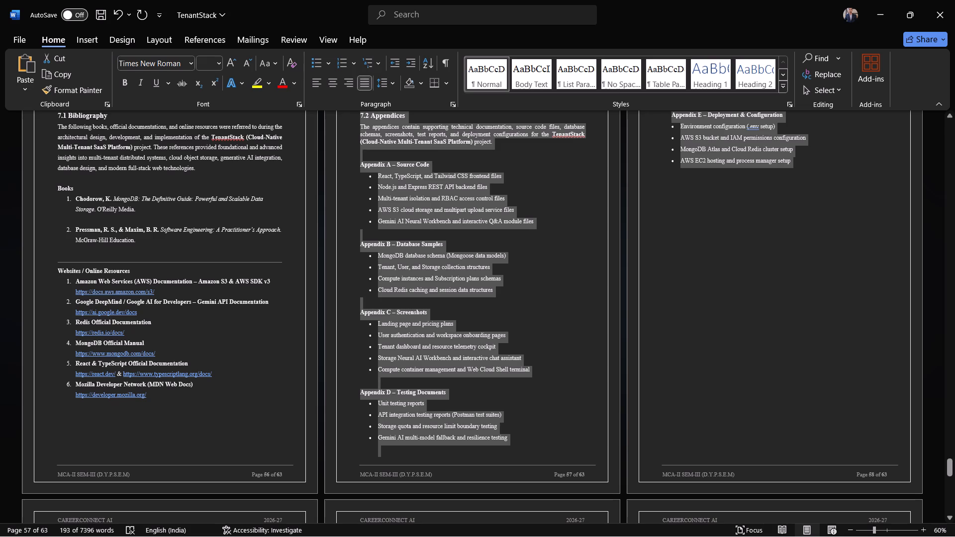
Check the alignment of the 7.3 References text and review the code, database and Interactive AI Workbench screenshot pages to the document's end.
scroll(558, 243, "down", 1)
scroll(524, 205, "down", 4)
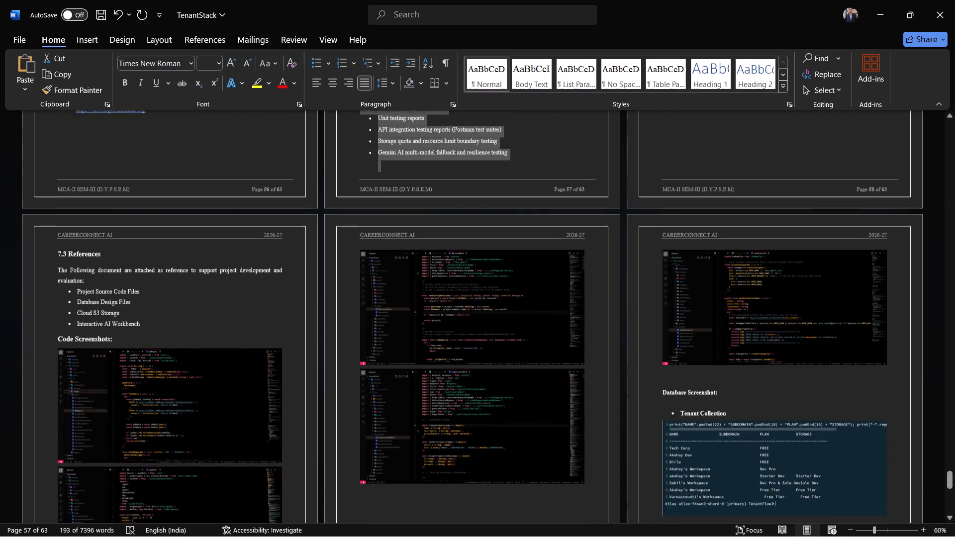
left_click_drag(151, 311, 52, 253)
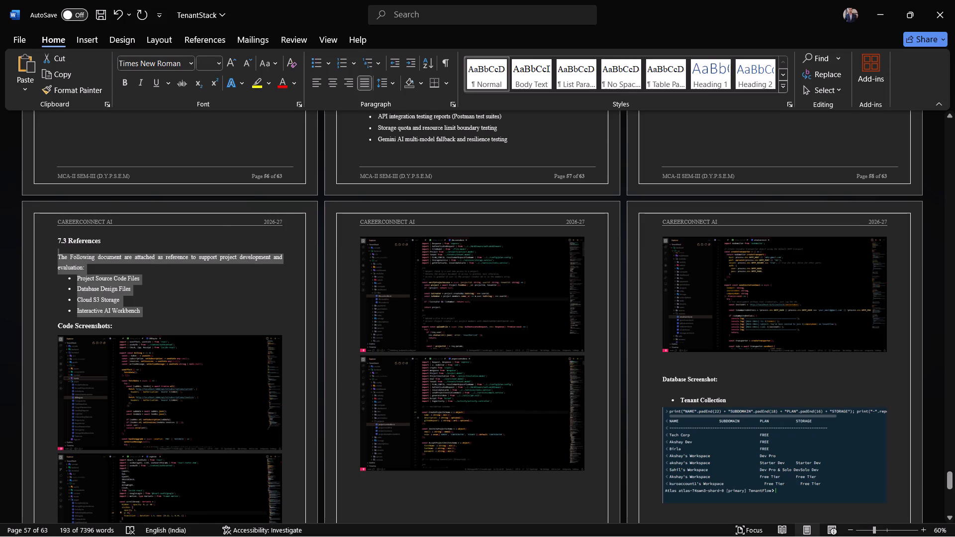
left_click_drag(52, 253, 52, 257)
scroll(444, 218, "down", 5)
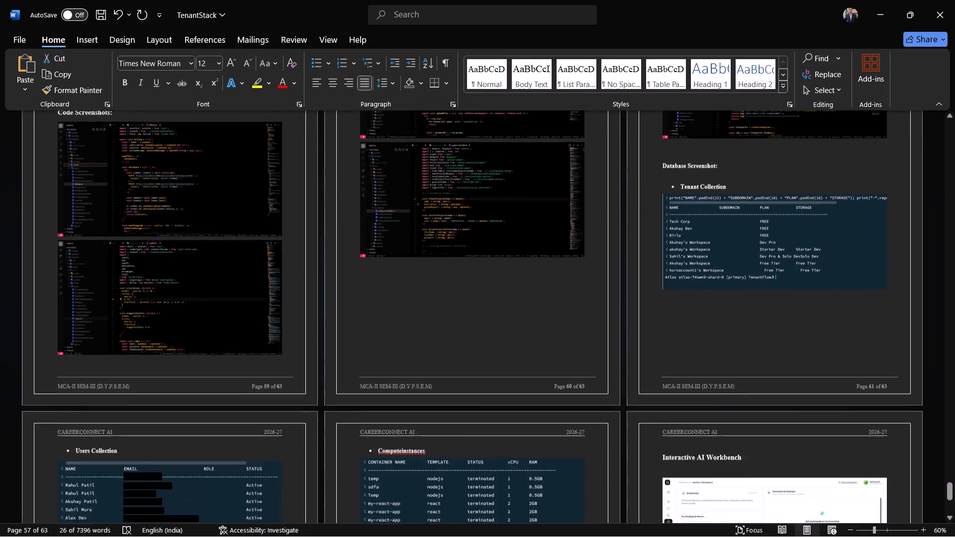
scroll(457, 237, "down", 9)
left_click(680, 361)
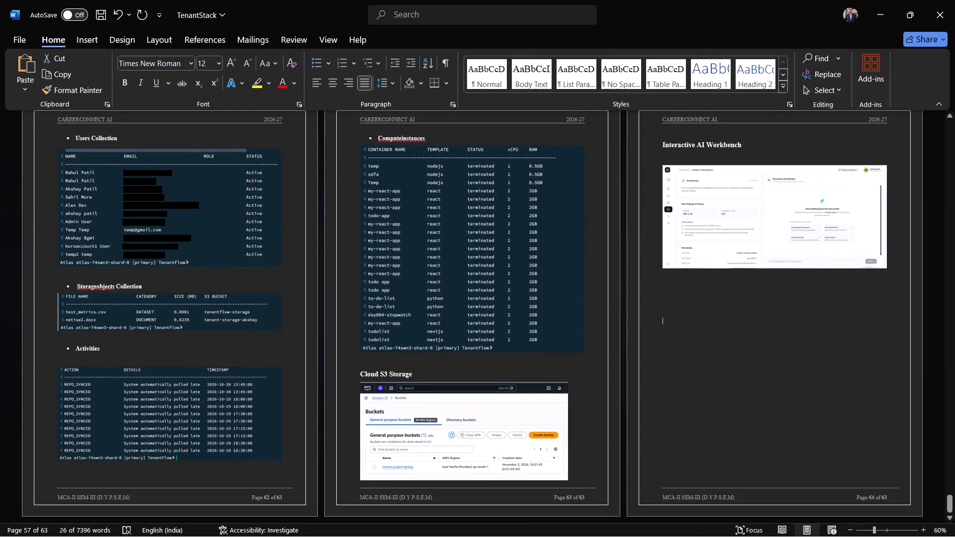
scroll(555, 355, "up", 5)
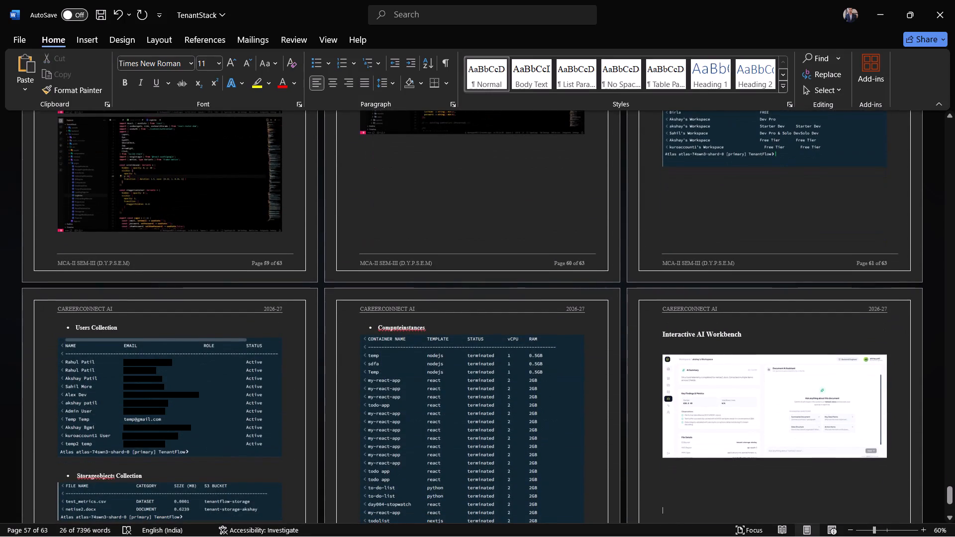
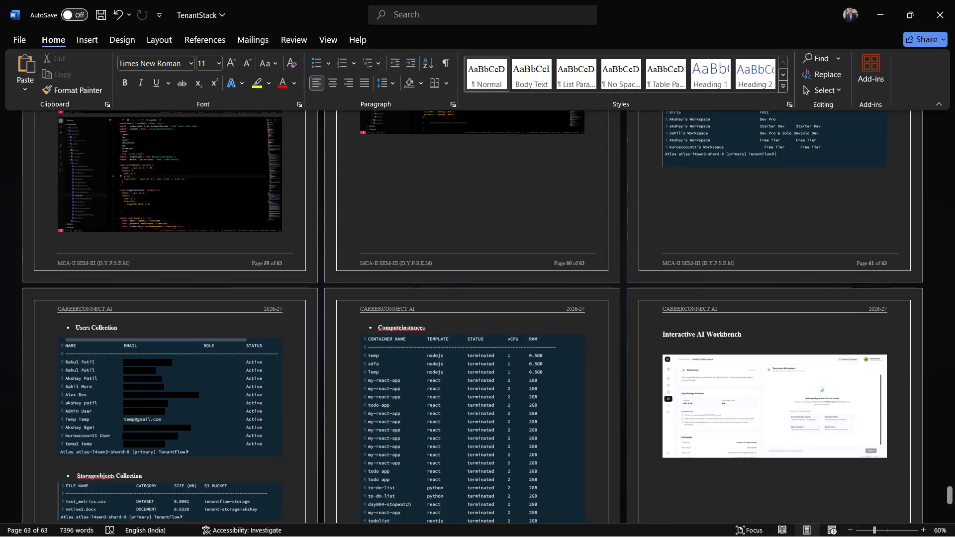
Open the MCA-First Pages Of Project document from the Report files folder and examine its title page and certificate.
left_click(426, 518)
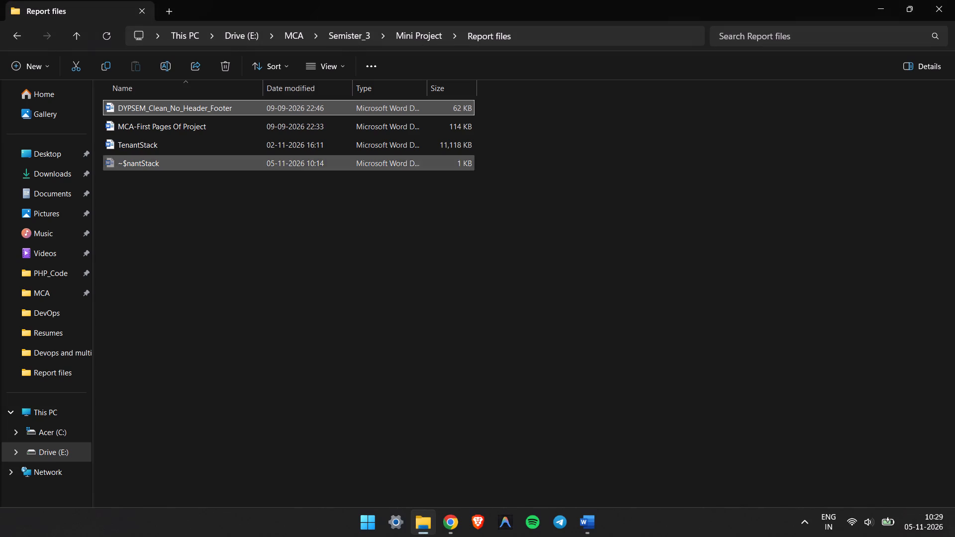
double_click(190, 122)
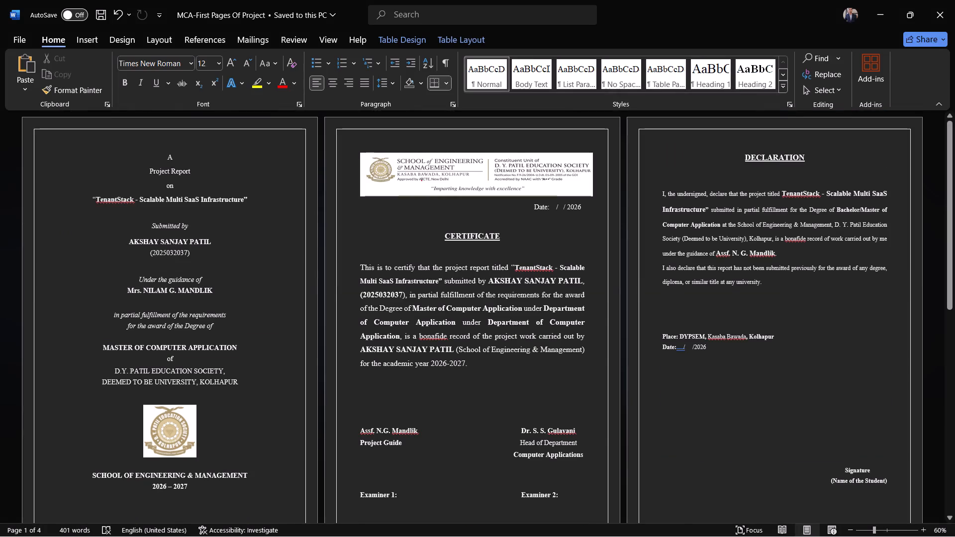
scroll(588, 392, "up", 2, "ctrl")
scroll(561, 347, "up", 1)
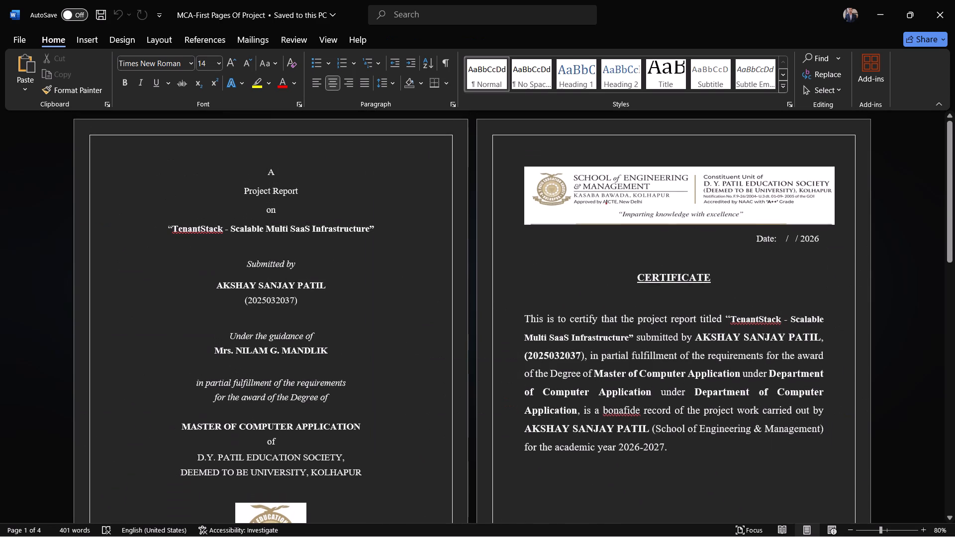
scroll(564, 353, "up", 1, "ctrl")
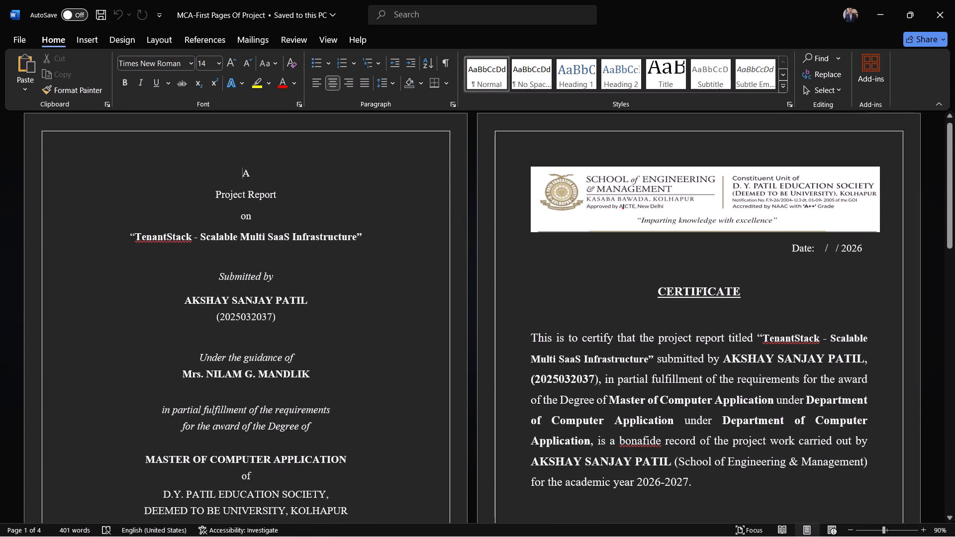
scroll(709, 405, "down", 1)
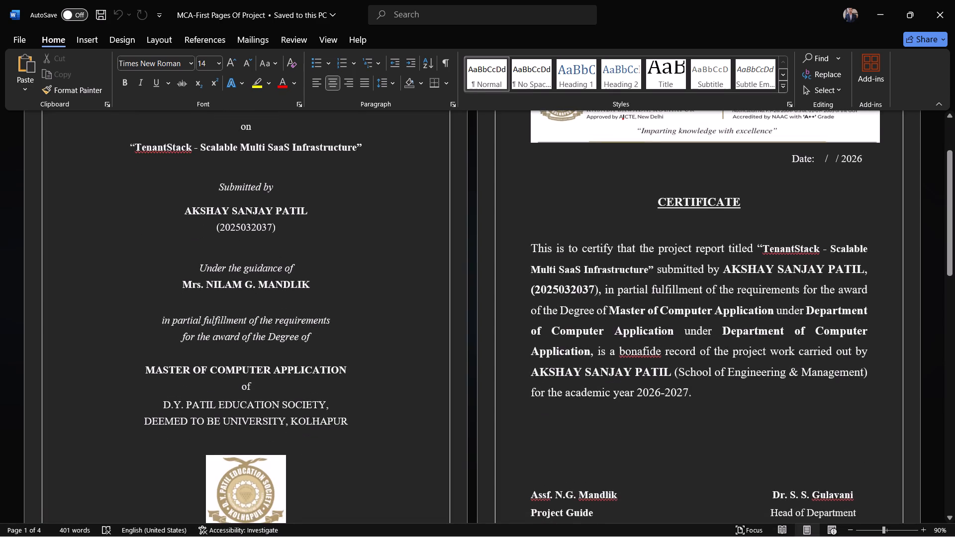
scroll(723, 349, "down", 2)
scroll(723, 352, "up", 1)
scroll(723, 354, "down", 1)
scroll(723, 354, "up", 1)
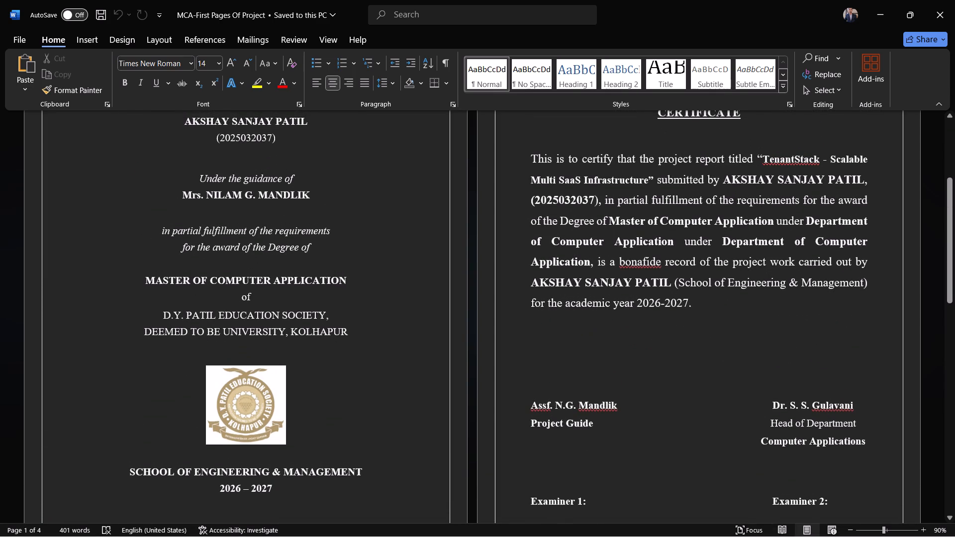
scroll(649, 446, "down", 2)
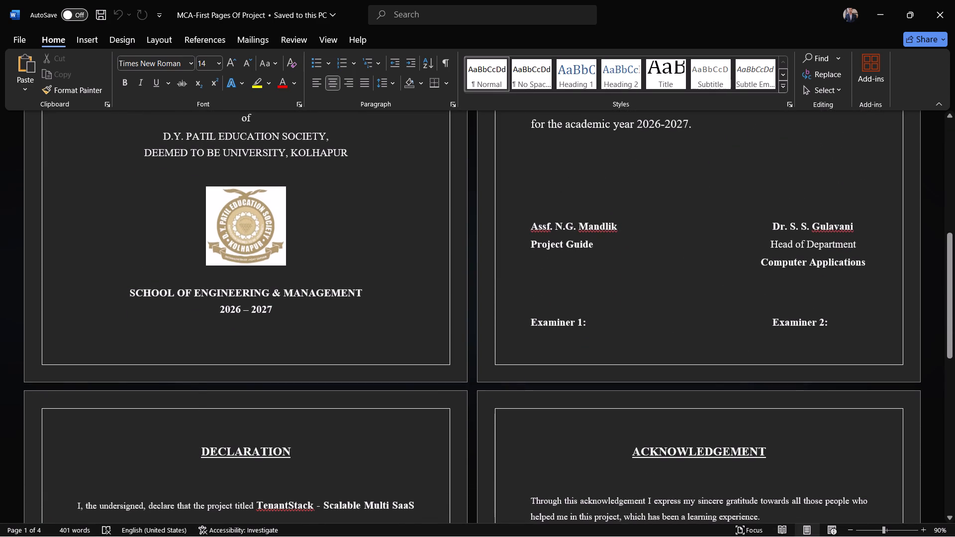
Review the Declaration and Acknowledgement pages down to their signature blocks, and close the first-pages document.
scroll(650, 446, "down", 4)
scroll(650, 446, "up", 3)
scroll(650, 446, "down", 3)
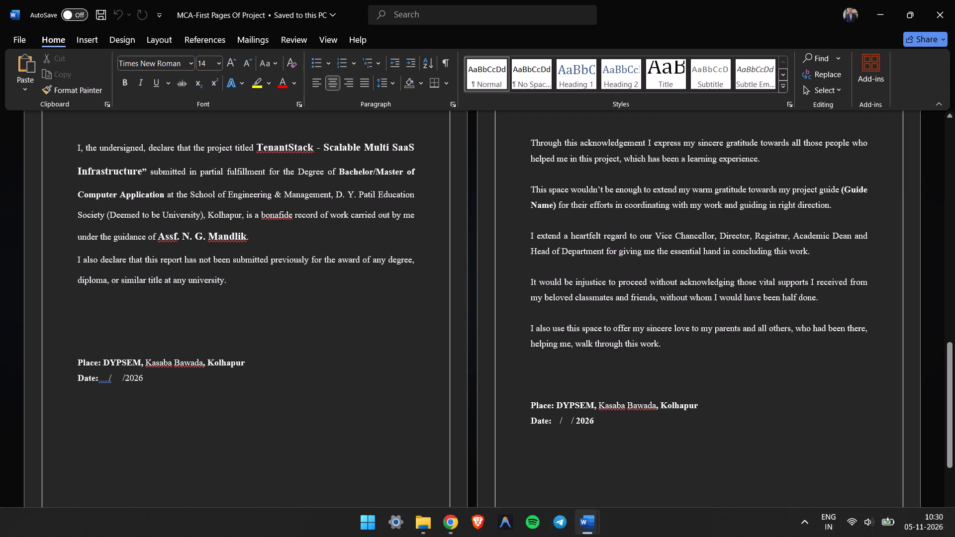
scroll(442, 466, "up", 5)
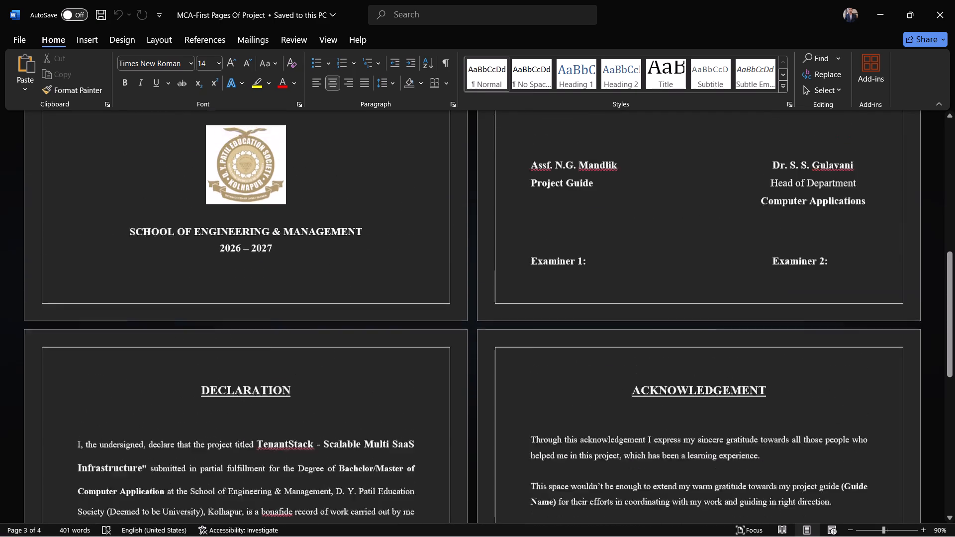
scroll(455, 434, "up", 3)
scroll(455, 434, "down", 7)
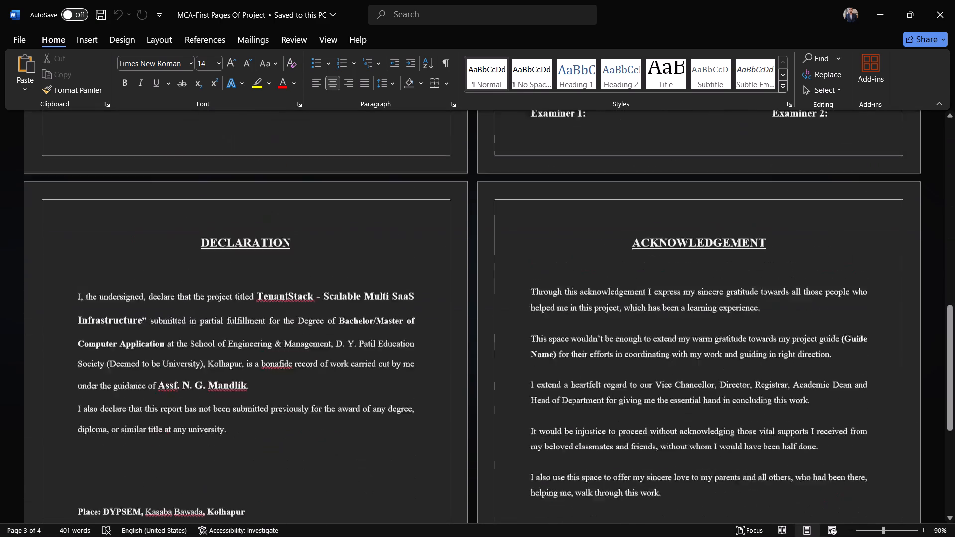
scroll(455, 433, "down", 6)
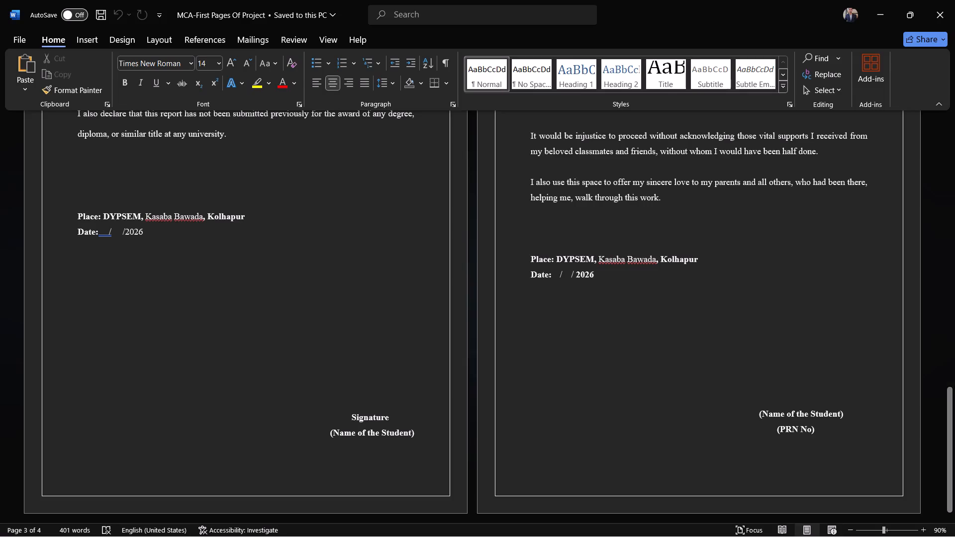
left_click(954, 6)
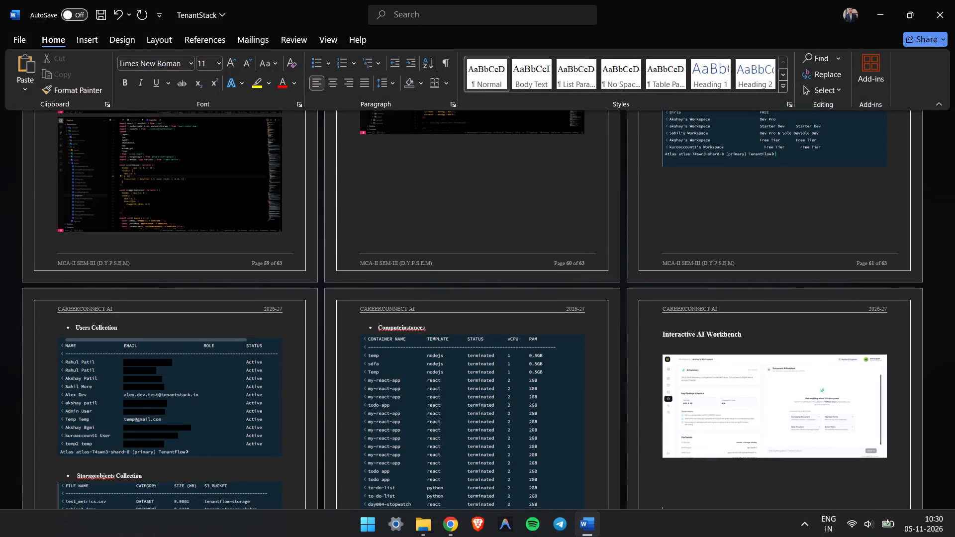
Open the Project Synopsis Report Format document from the Mini Project folder and review its sections through to Limitations.
left_click(426, 525)
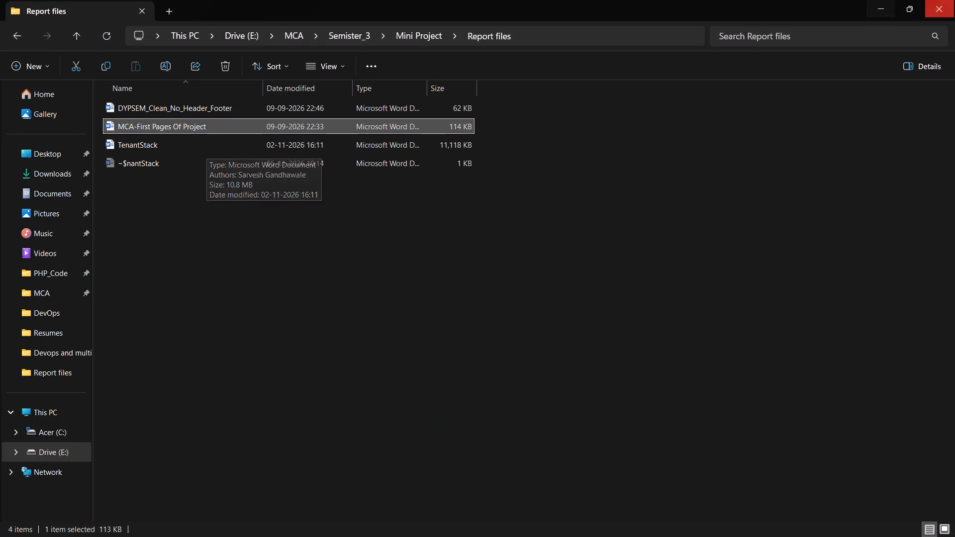
left_click(9, 31)
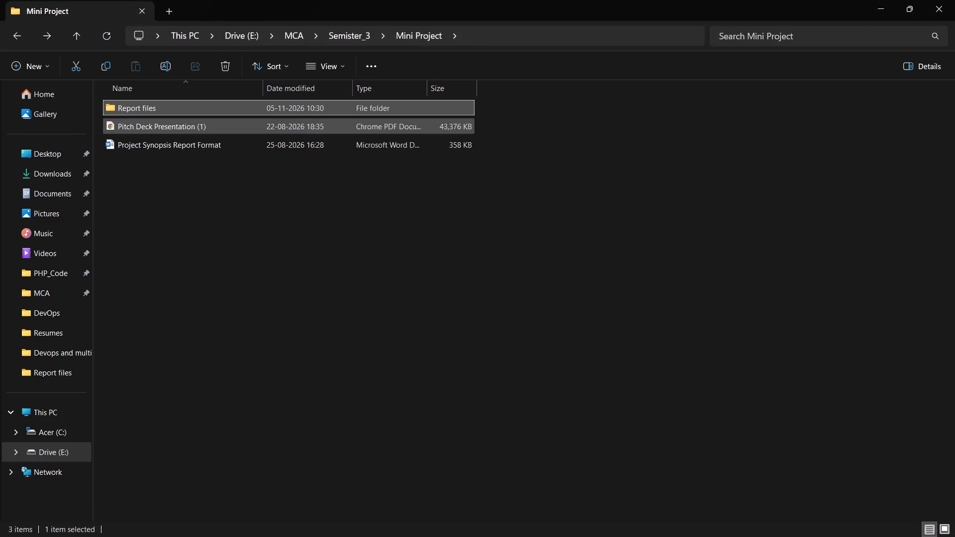
double_click(194, 148)
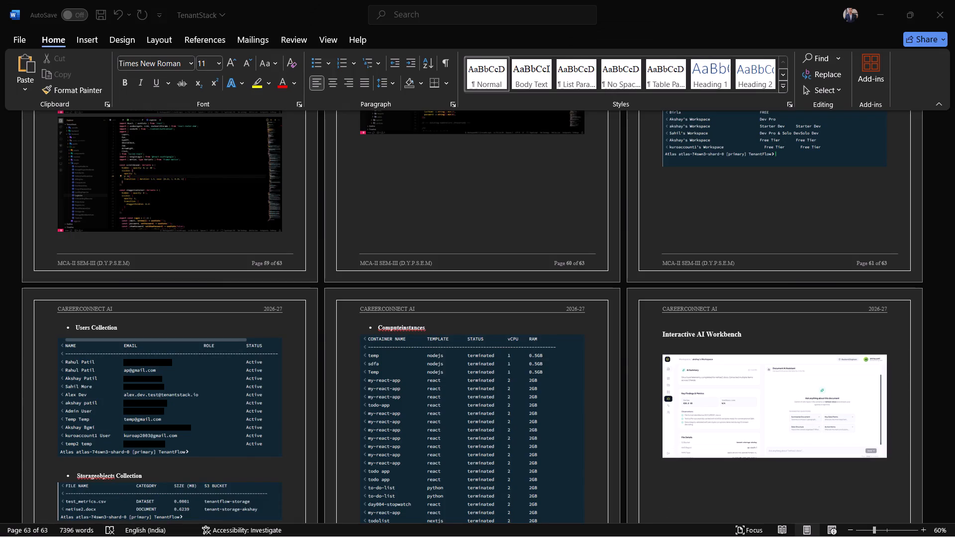
scroll(357, 293, "down", 11)
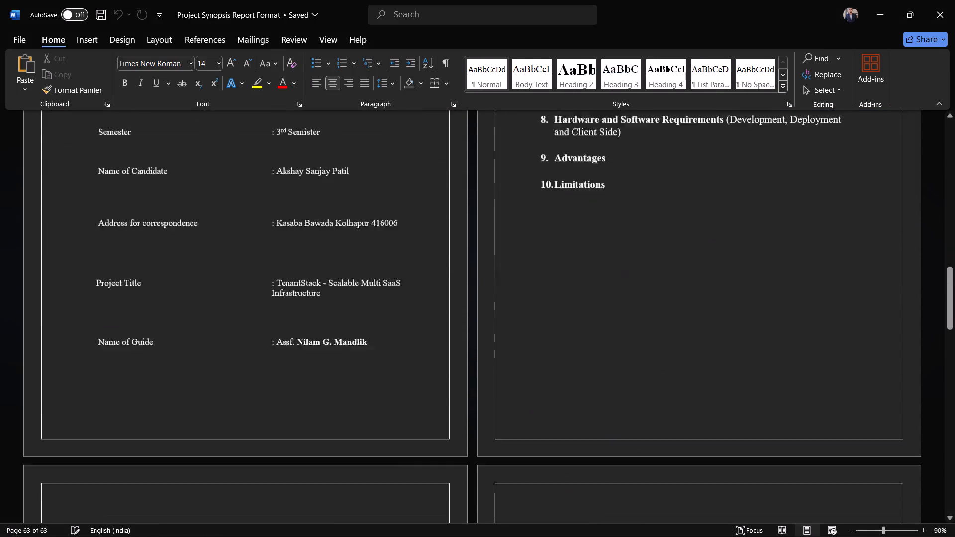
scroll(362, 296, "down", 5)
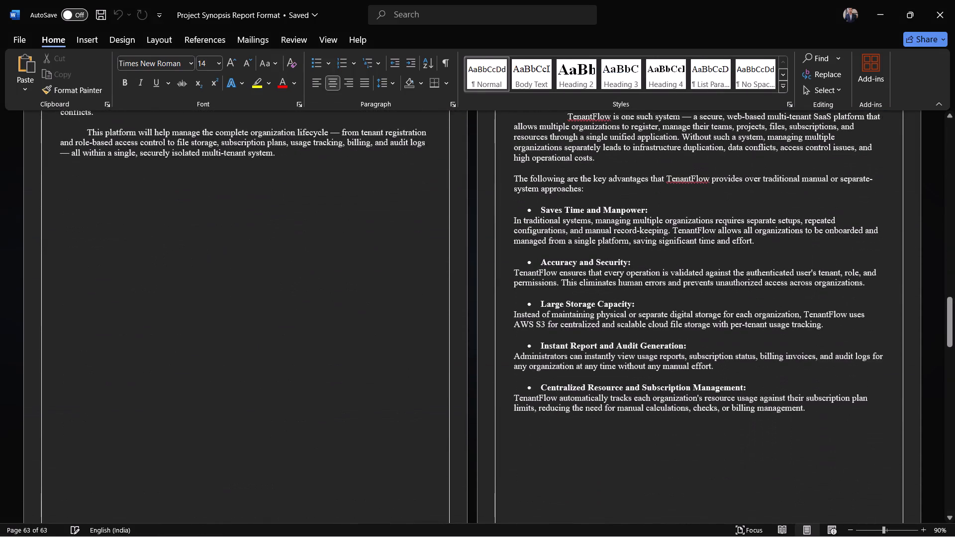
scroll(362, 296, "down", 1)
scroll(362, 296, "up", 1)
scroll(362, 296, "down", 1)
scroll(362, 296, "up", 3)
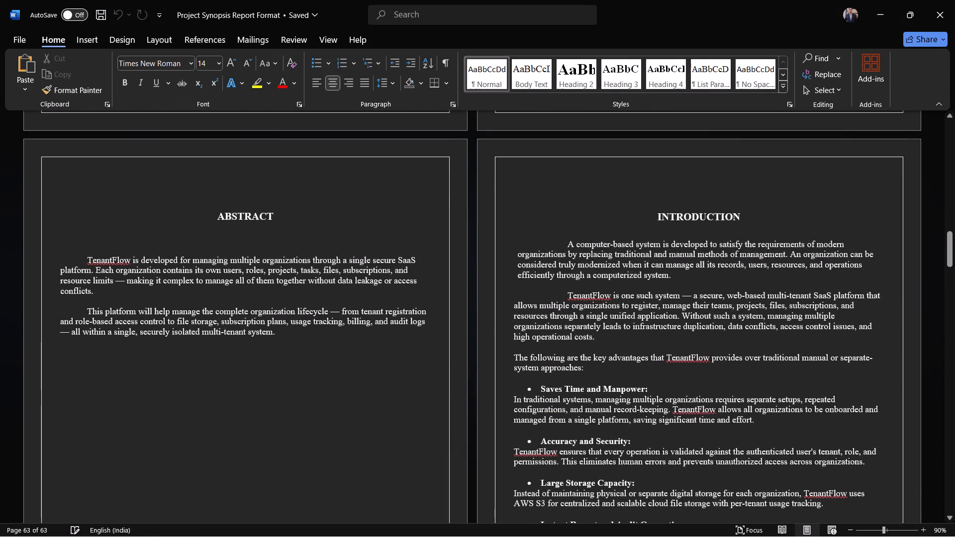
scroll(753, 304, "down", 8)
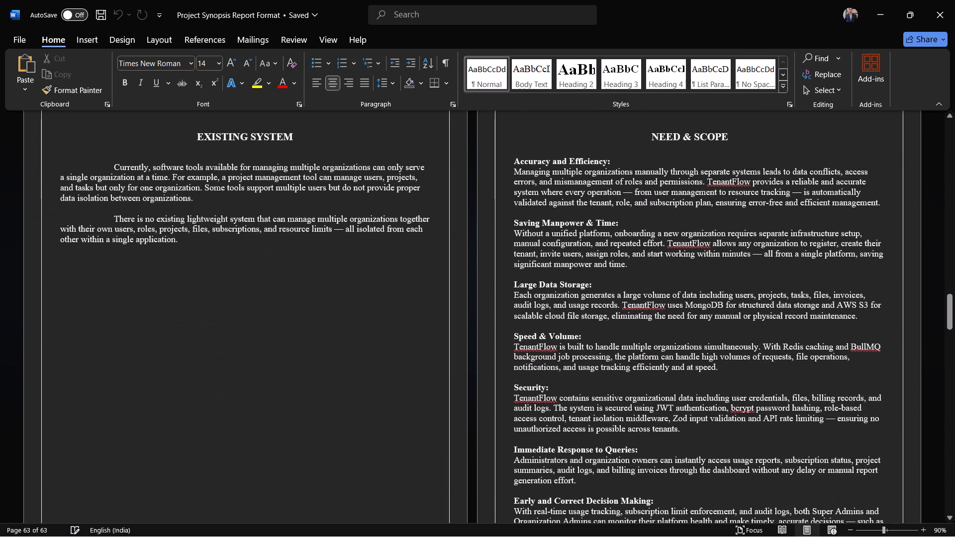
scroll(746, 308, "down", 12)
scroll(745, 308, "up", 4)
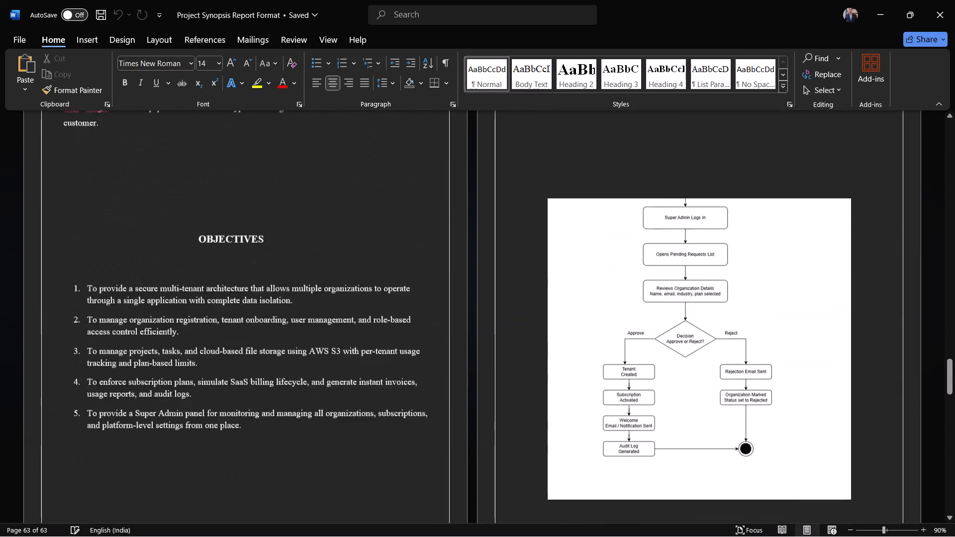
scroll(745, 308, "down", 5)
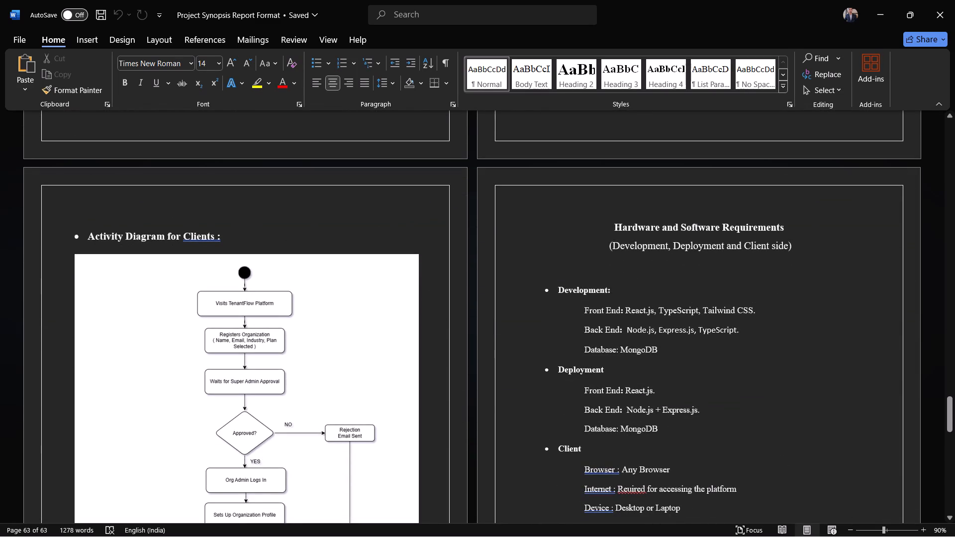
scroll(733, 312, "down", 10)
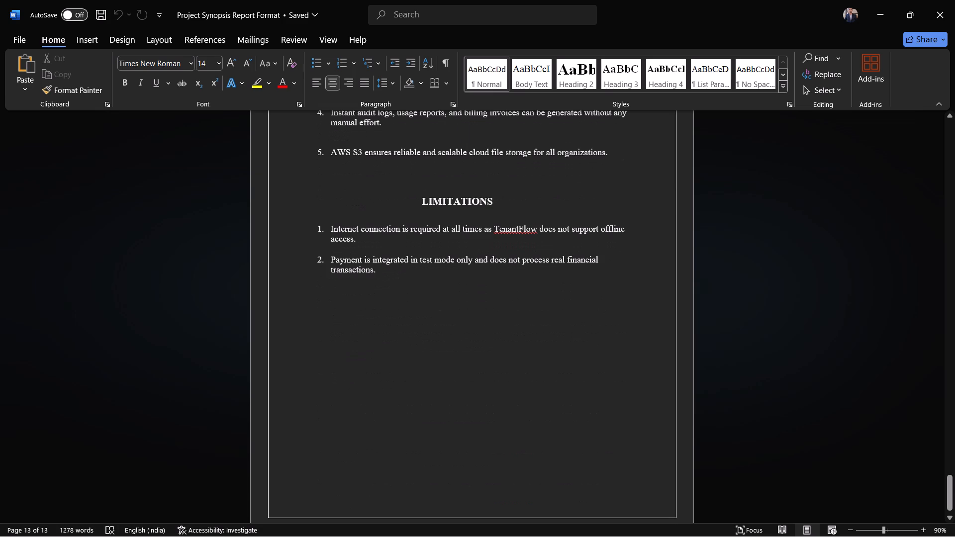
Review the synopsis sections back from Advantages to the title page and certificate.
scroll(690, 323, "up", 5)
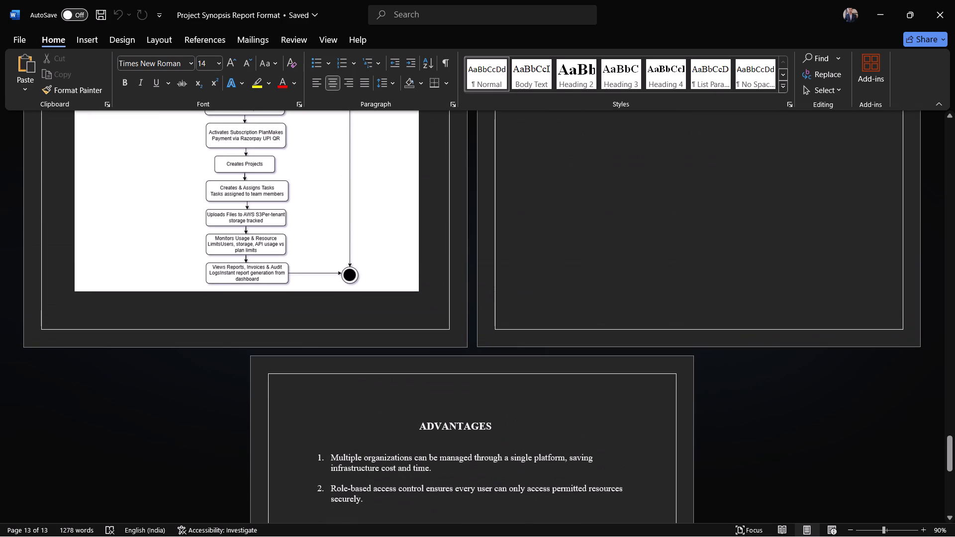
scroll(700, 333, "up", 12)
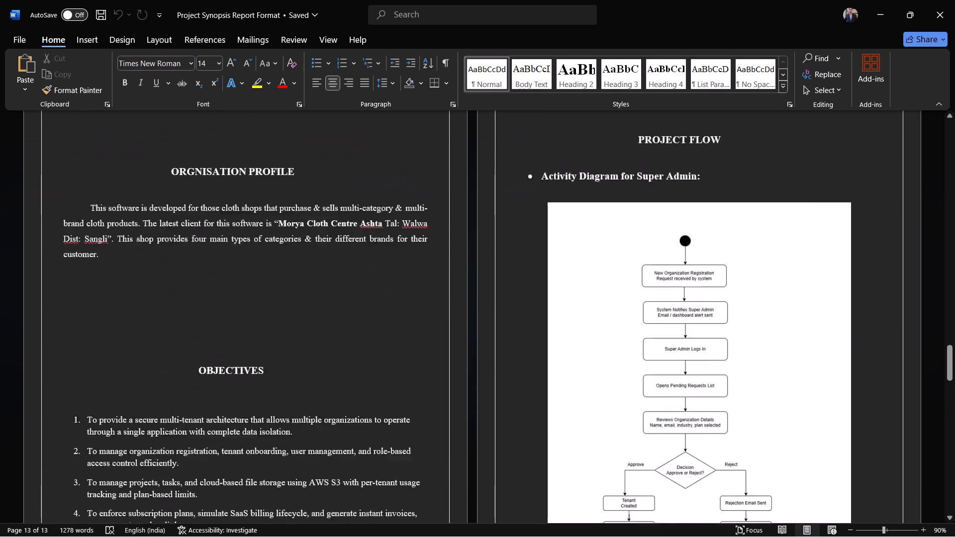
scroll(289, 289, "up", 1)
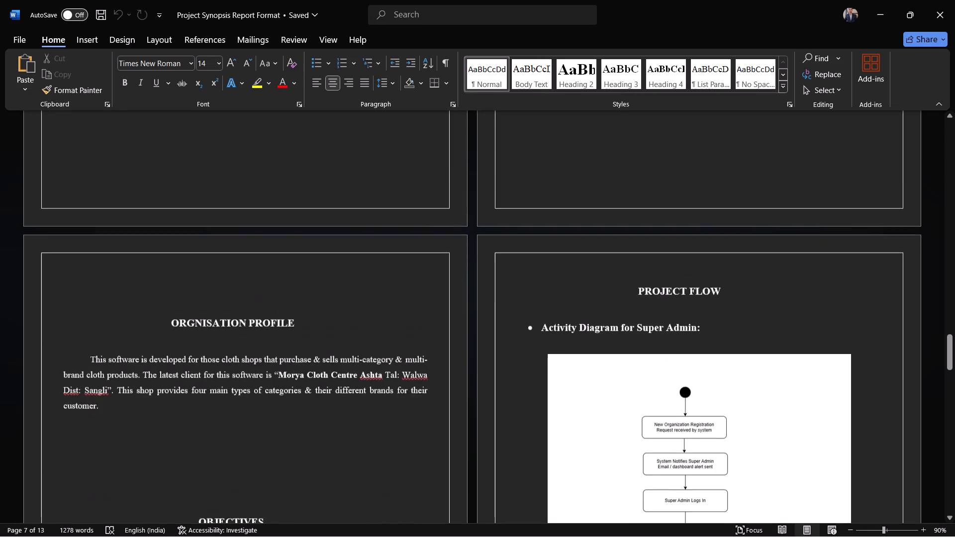
scroll(826, 334, "up", 6)
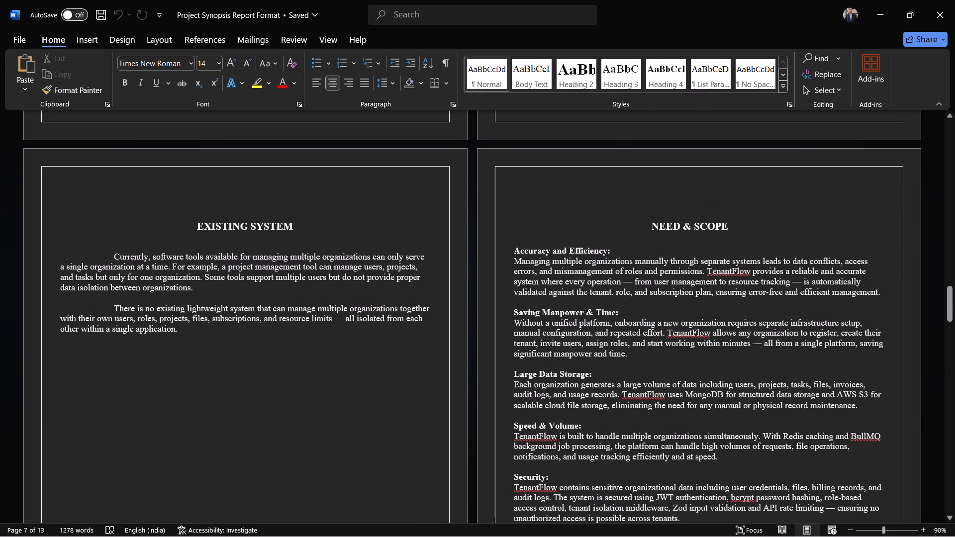
scroll(344, 325, "up", 6)
scroll(394, 340, "up", 1)
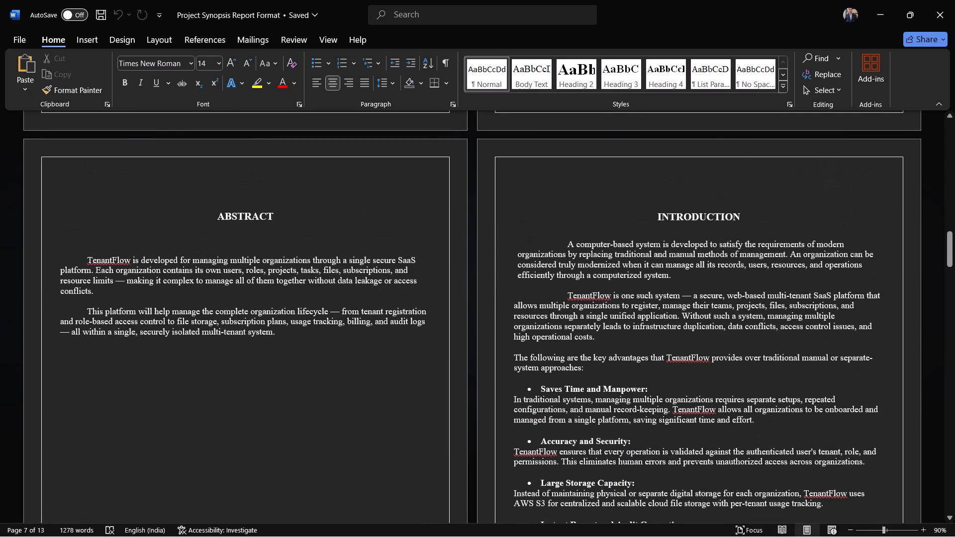
scroll(646, 342, "up", 6)
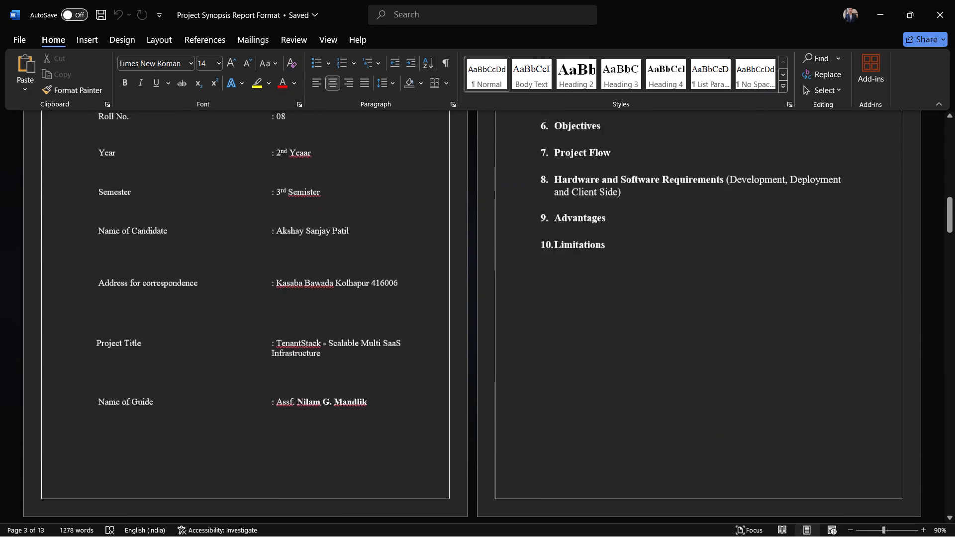
scroll(647, 335, "up", 8)
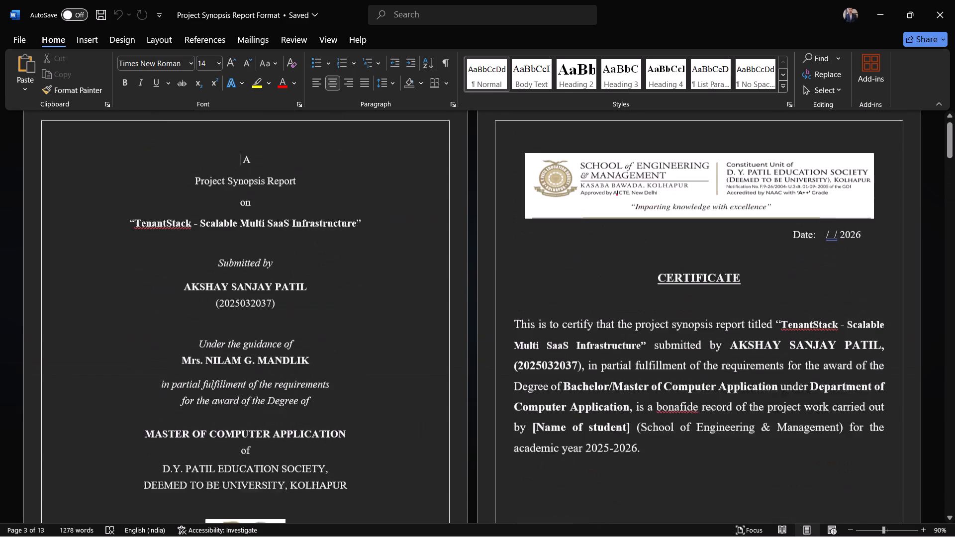
scroll(652, 336, "up", 1)
scroll(710, 314, "down", 1)
scroll(711, 315, "up", 1)
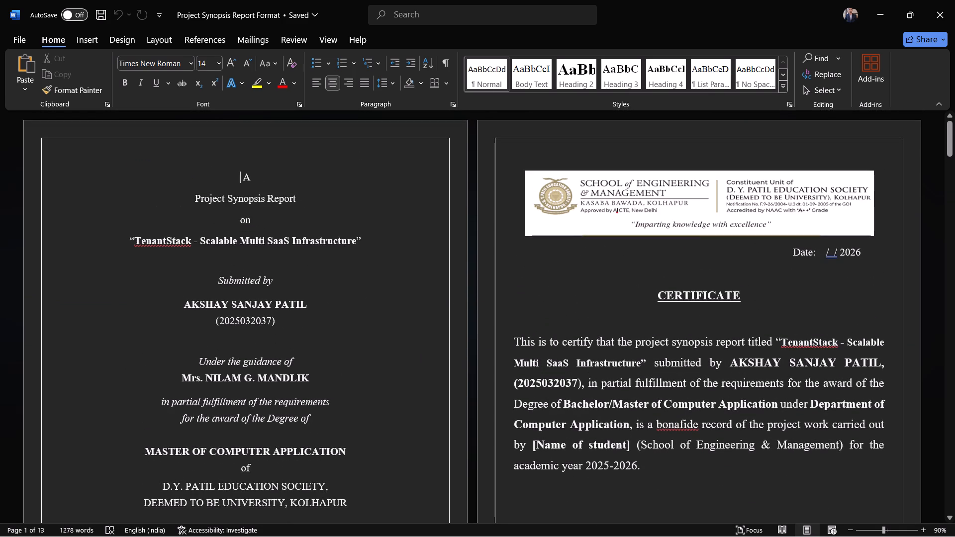
Examine the Project Synopsis Details page and the ten-item Content of Synopsis list.
scroll(744, 308, "down", 5)
scroll(798, 314, "down", 3)
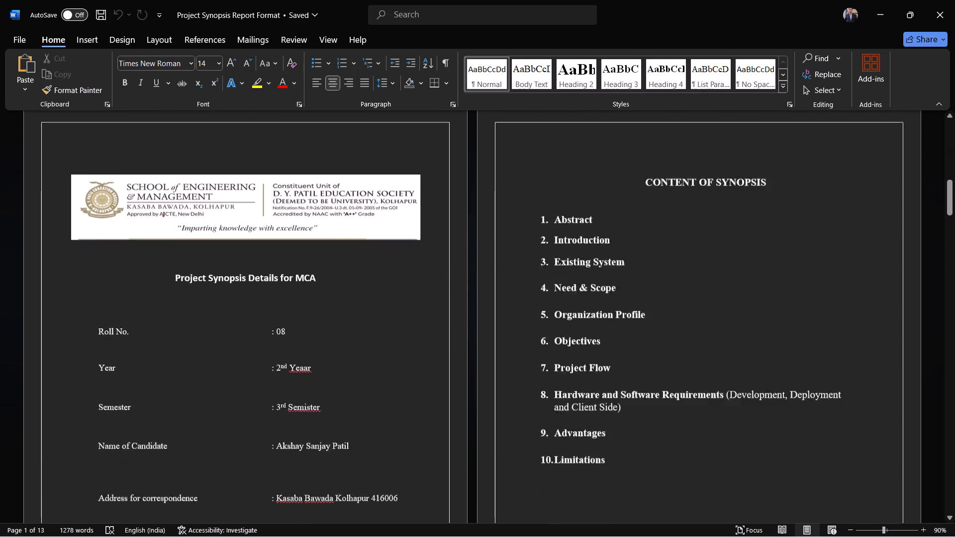
scroll(860, 332, "up", 1)
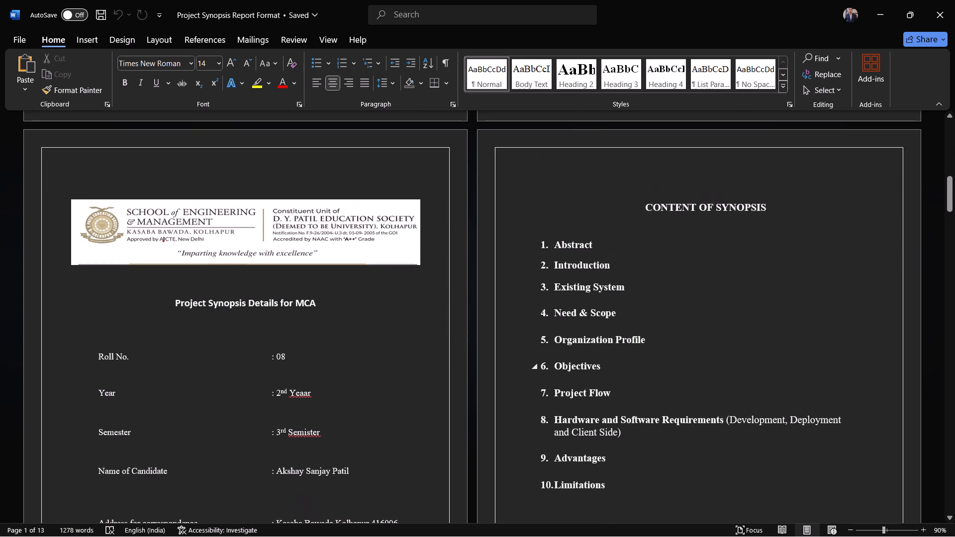
left_click_drag(574, 275, 676, 490)
double_click(770, 208)
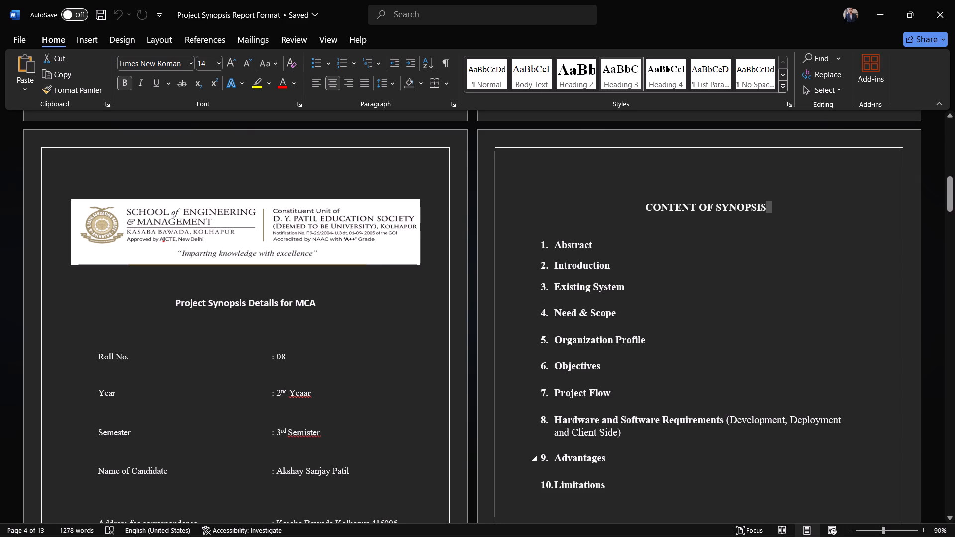
scroll(701, 360, "down", 2)
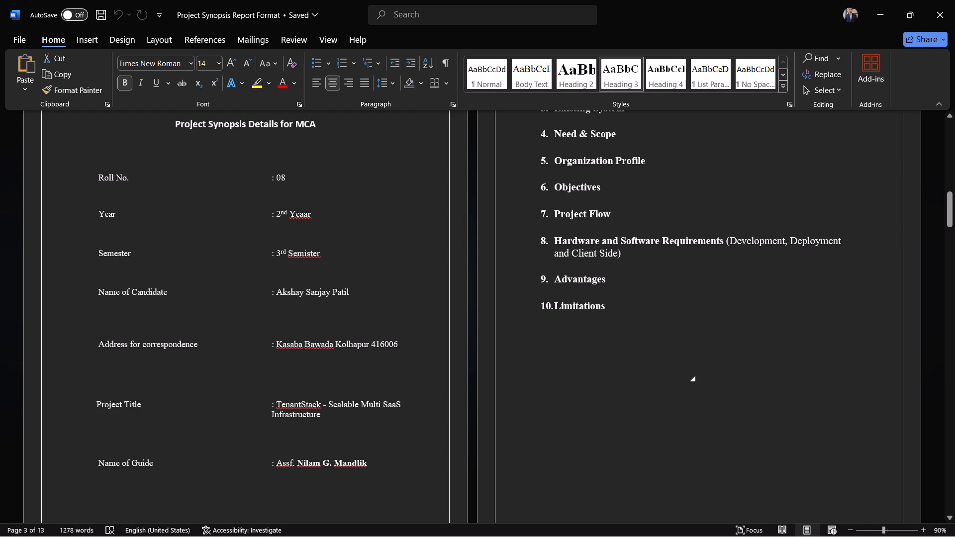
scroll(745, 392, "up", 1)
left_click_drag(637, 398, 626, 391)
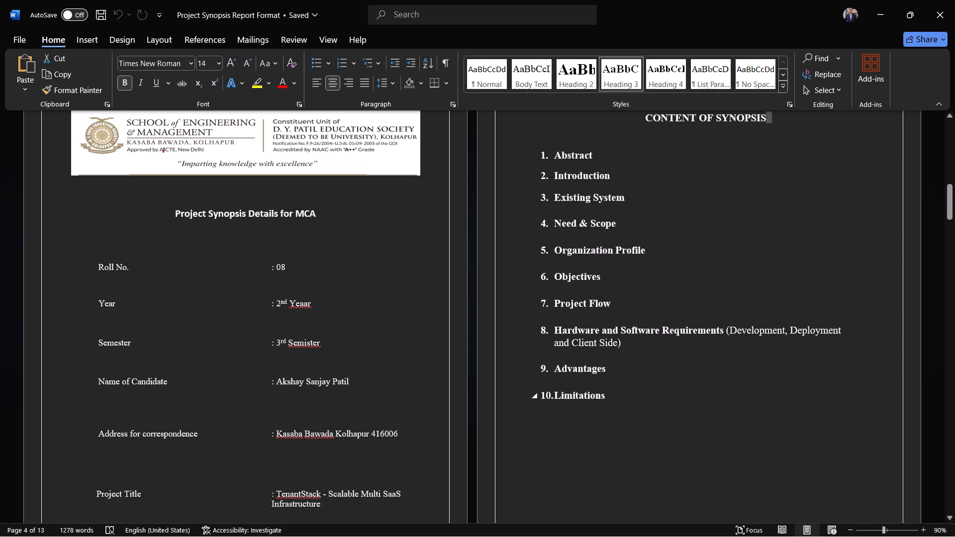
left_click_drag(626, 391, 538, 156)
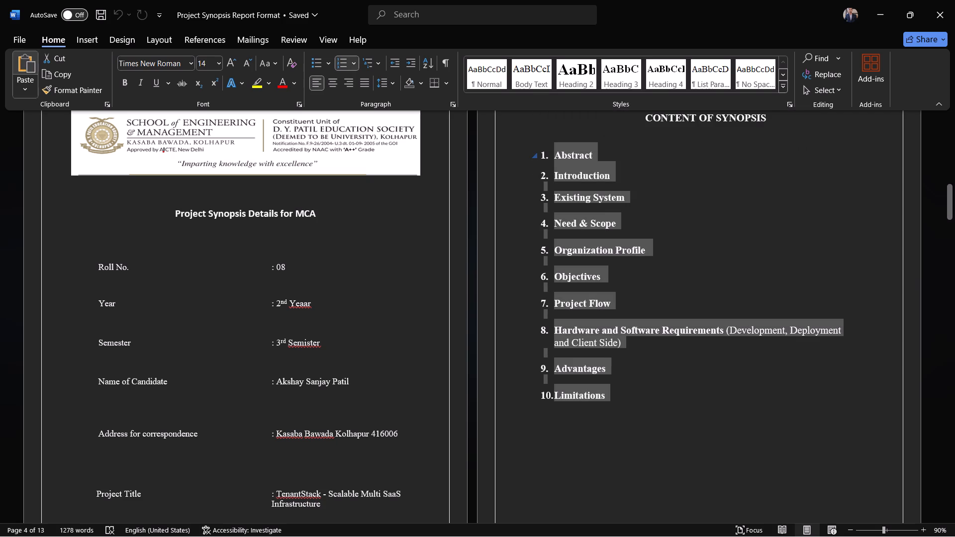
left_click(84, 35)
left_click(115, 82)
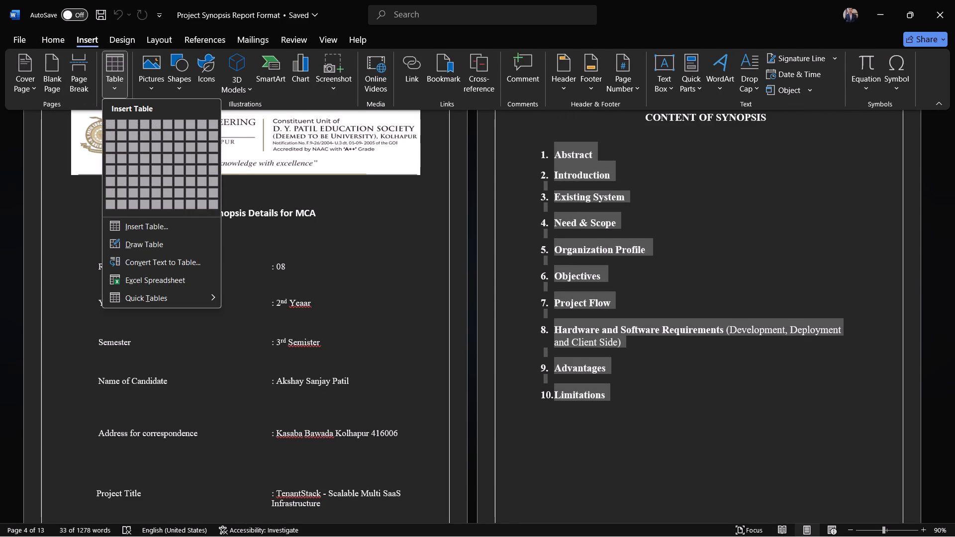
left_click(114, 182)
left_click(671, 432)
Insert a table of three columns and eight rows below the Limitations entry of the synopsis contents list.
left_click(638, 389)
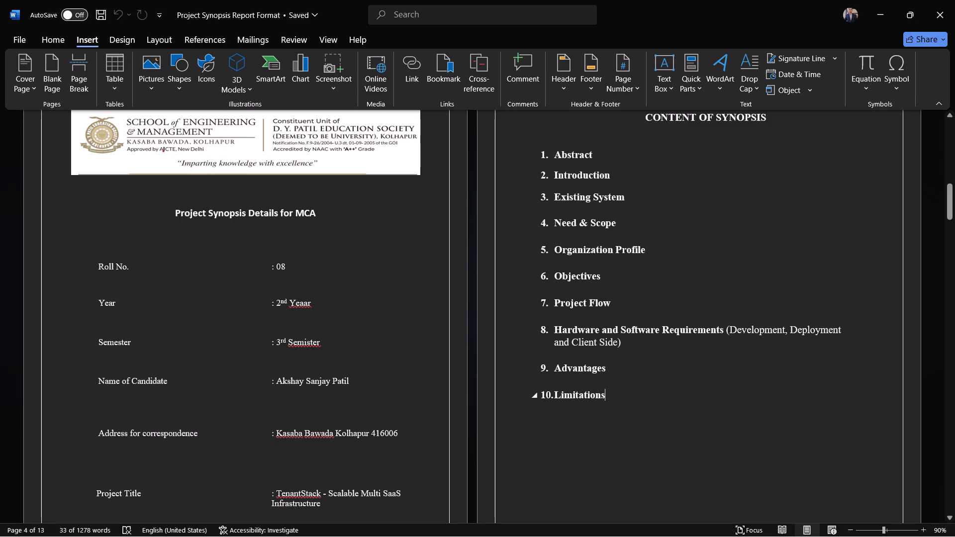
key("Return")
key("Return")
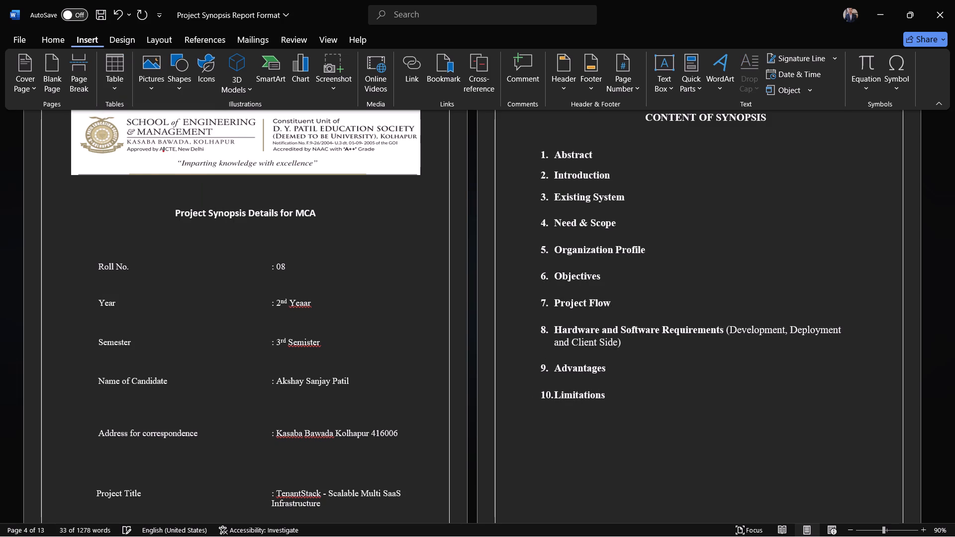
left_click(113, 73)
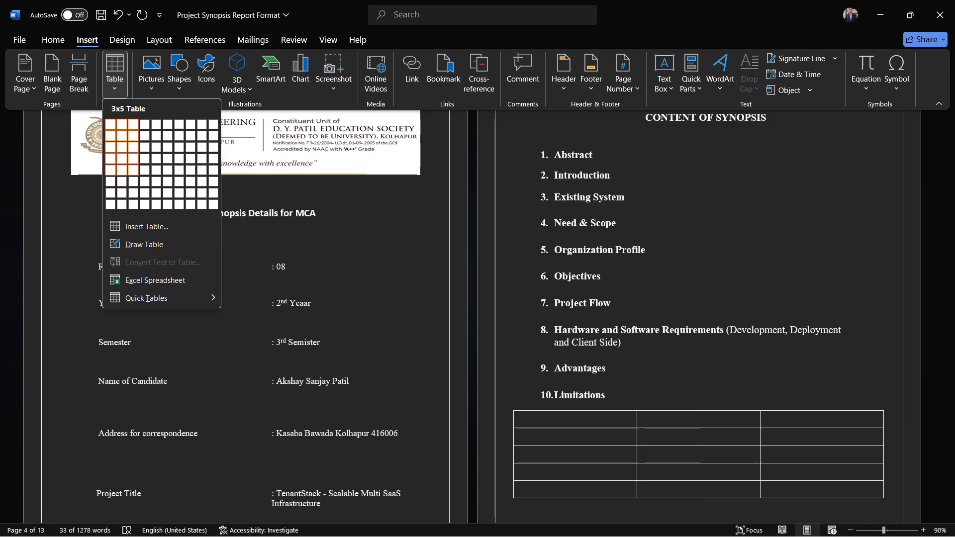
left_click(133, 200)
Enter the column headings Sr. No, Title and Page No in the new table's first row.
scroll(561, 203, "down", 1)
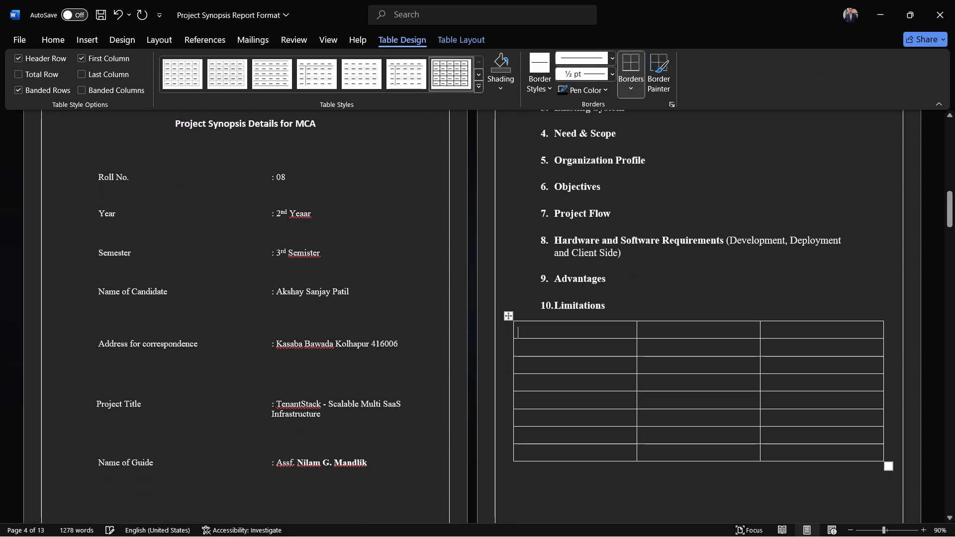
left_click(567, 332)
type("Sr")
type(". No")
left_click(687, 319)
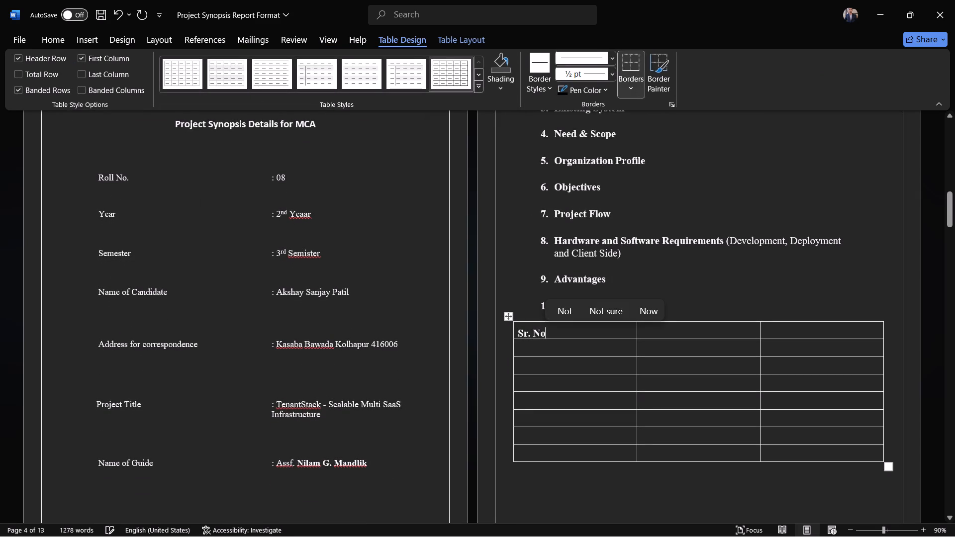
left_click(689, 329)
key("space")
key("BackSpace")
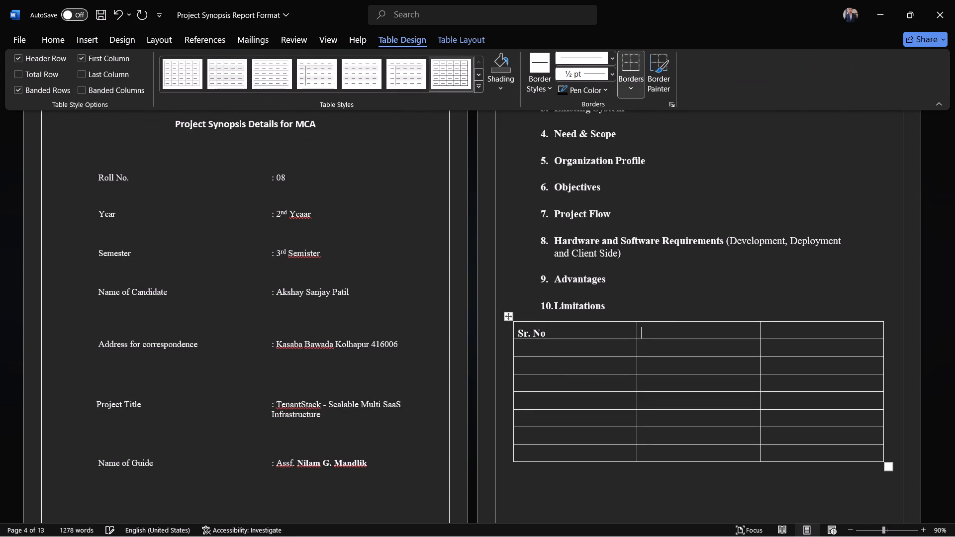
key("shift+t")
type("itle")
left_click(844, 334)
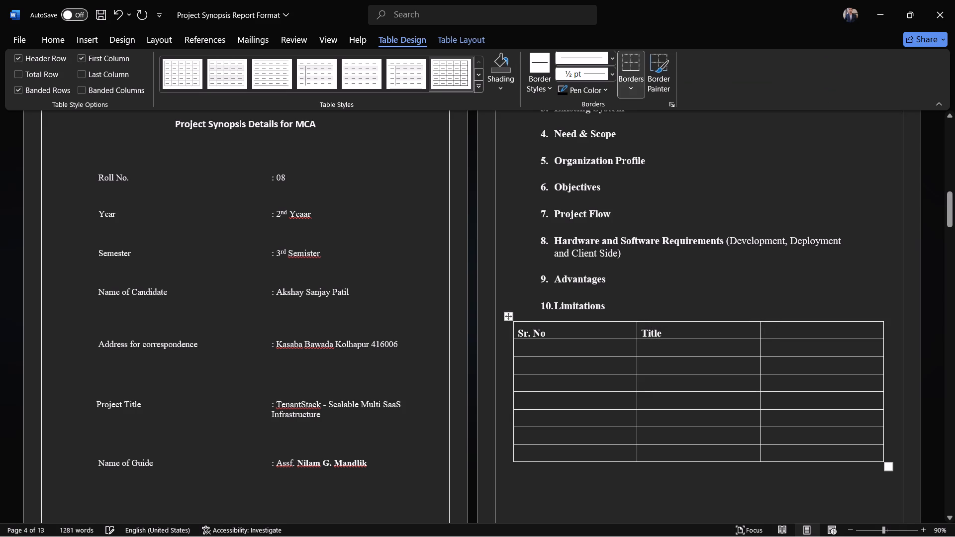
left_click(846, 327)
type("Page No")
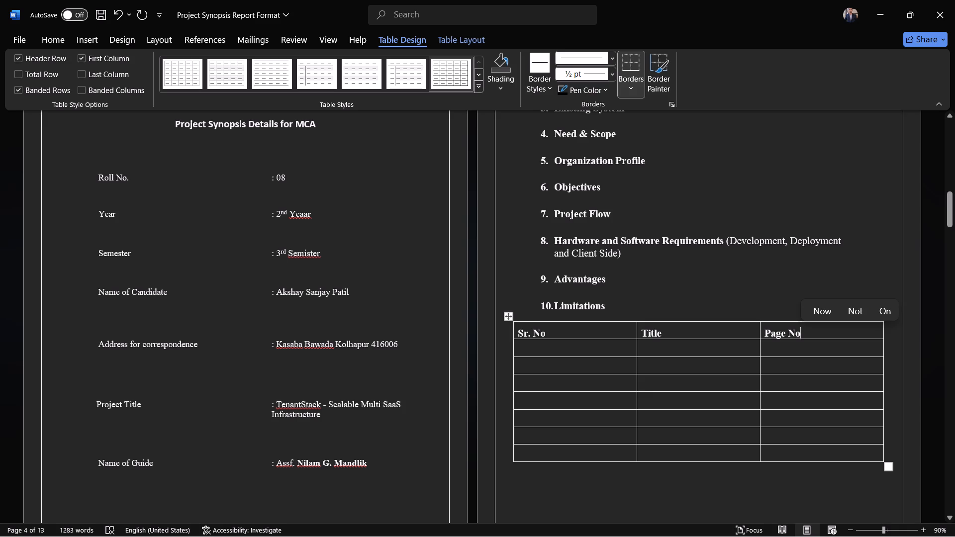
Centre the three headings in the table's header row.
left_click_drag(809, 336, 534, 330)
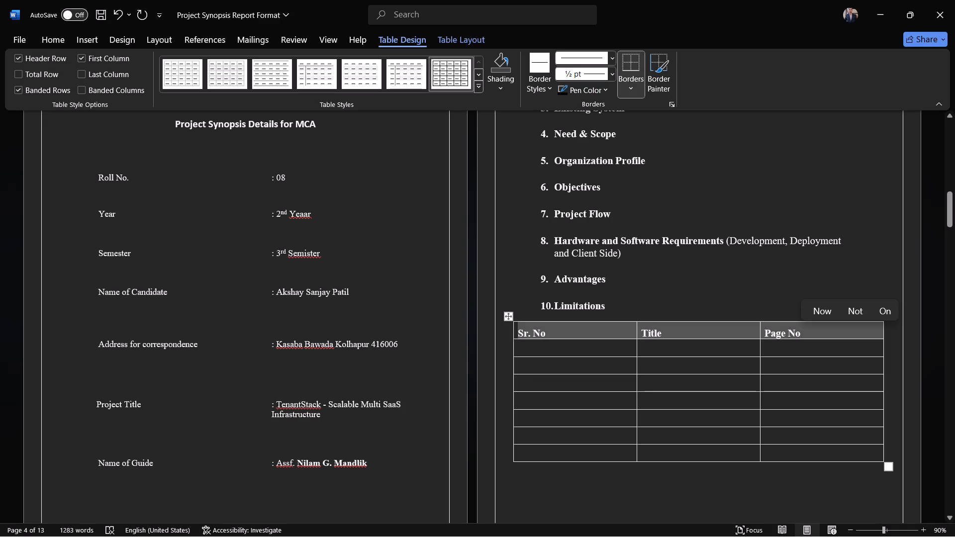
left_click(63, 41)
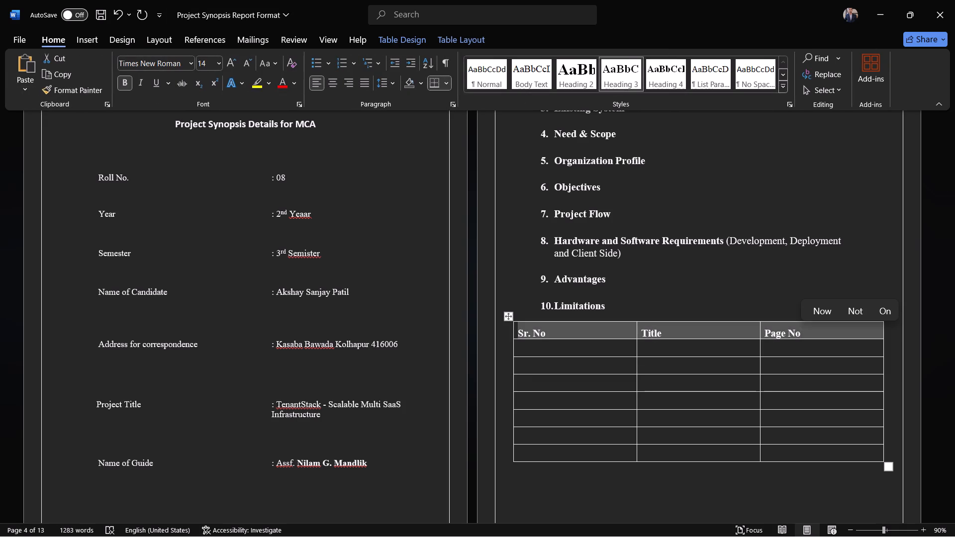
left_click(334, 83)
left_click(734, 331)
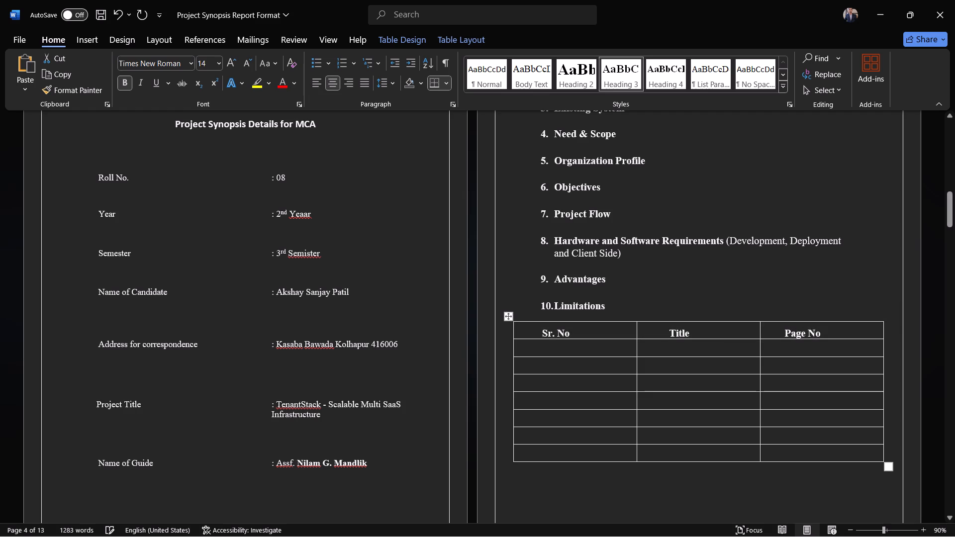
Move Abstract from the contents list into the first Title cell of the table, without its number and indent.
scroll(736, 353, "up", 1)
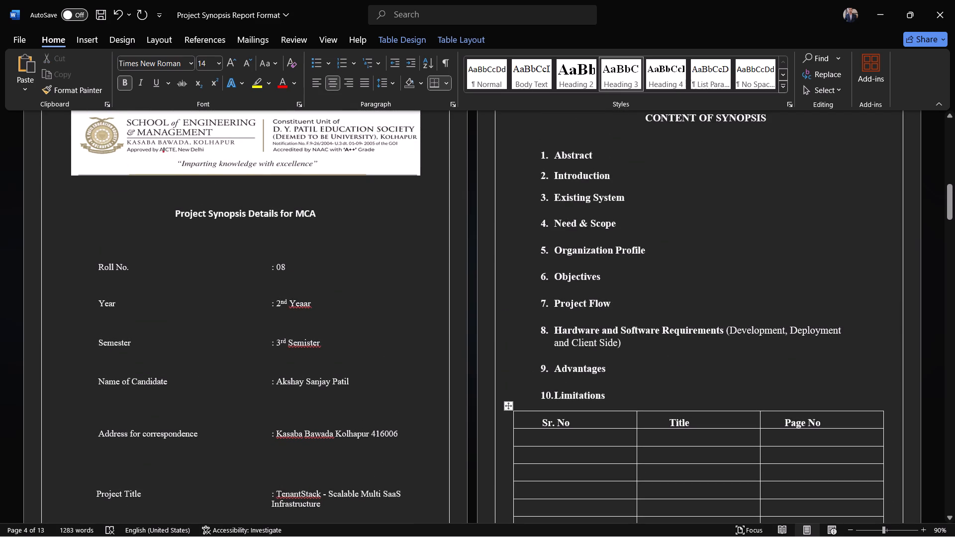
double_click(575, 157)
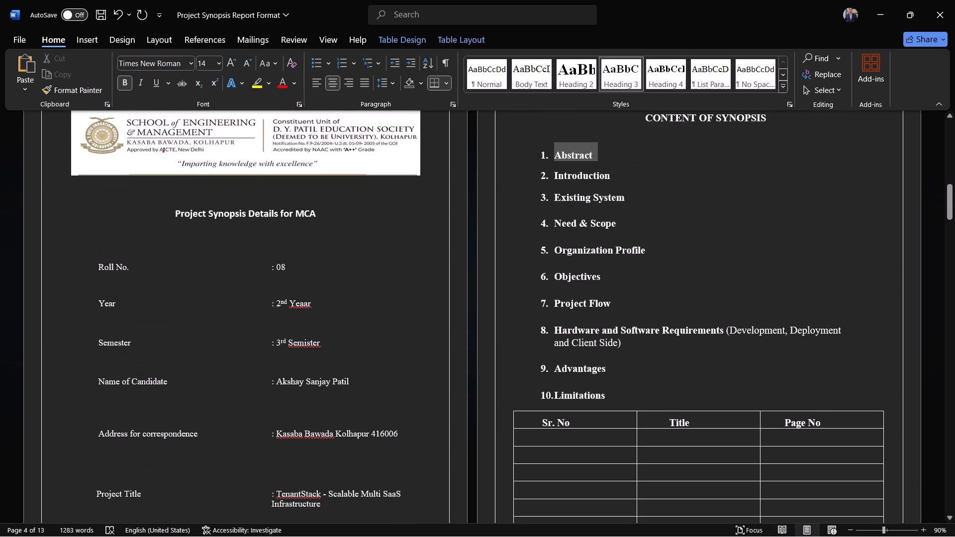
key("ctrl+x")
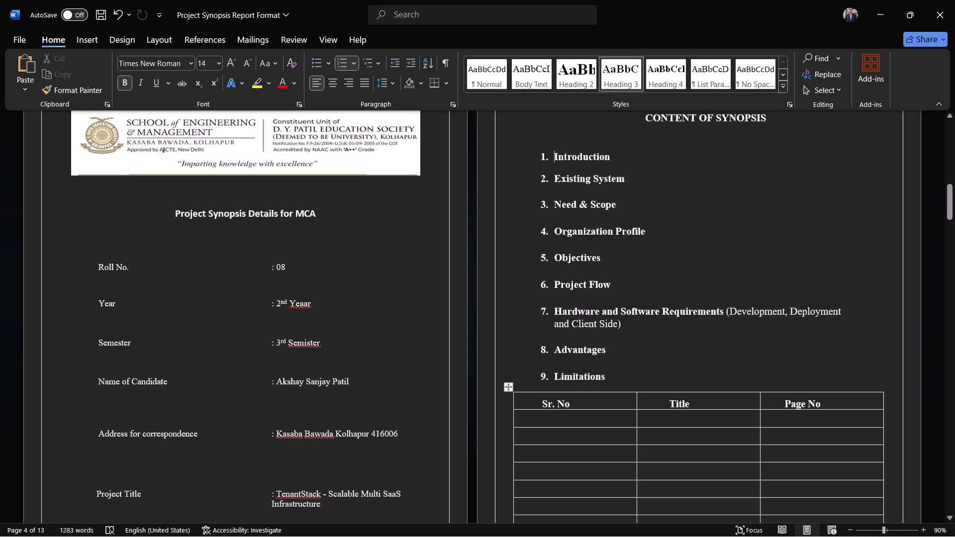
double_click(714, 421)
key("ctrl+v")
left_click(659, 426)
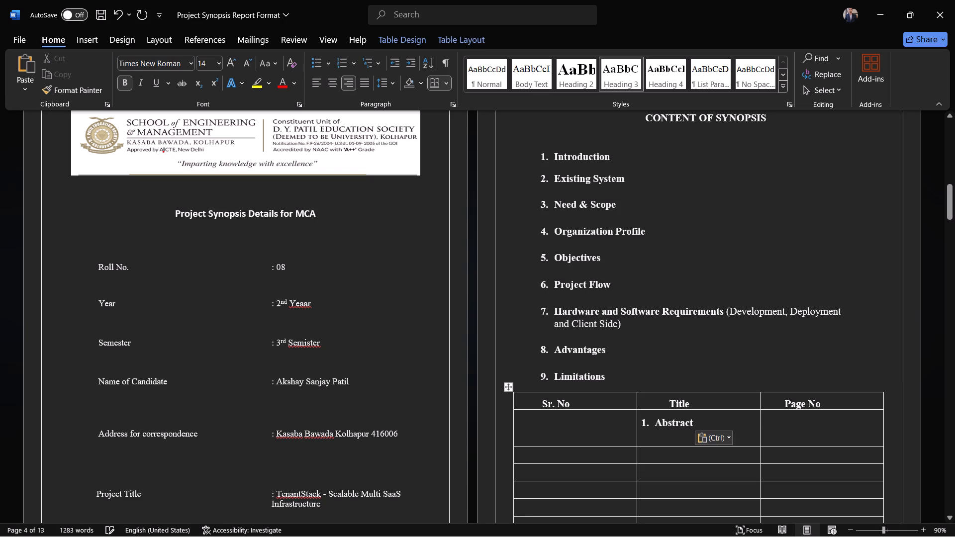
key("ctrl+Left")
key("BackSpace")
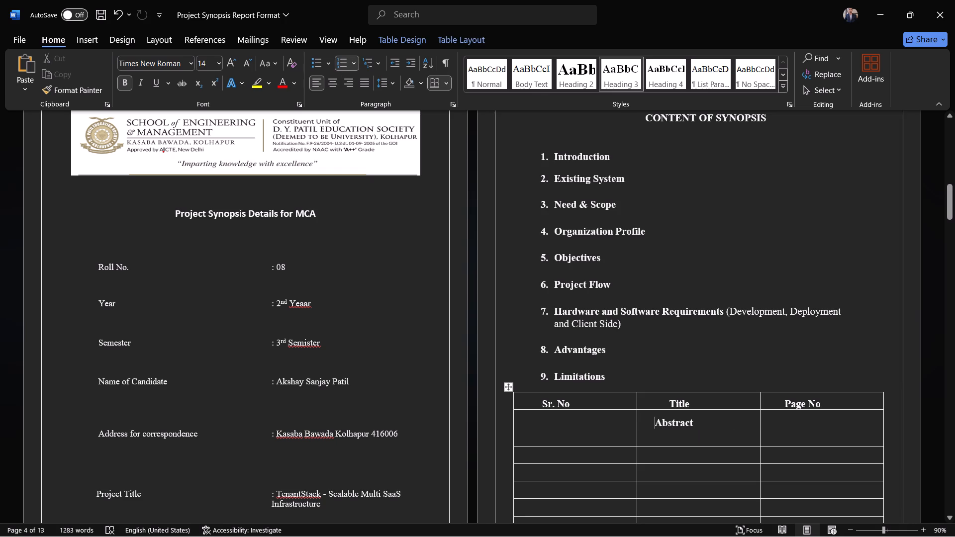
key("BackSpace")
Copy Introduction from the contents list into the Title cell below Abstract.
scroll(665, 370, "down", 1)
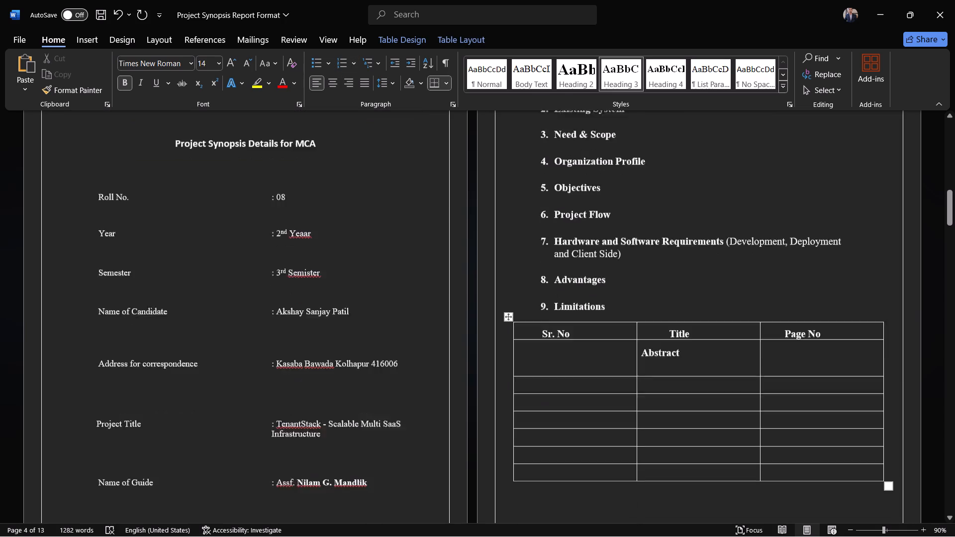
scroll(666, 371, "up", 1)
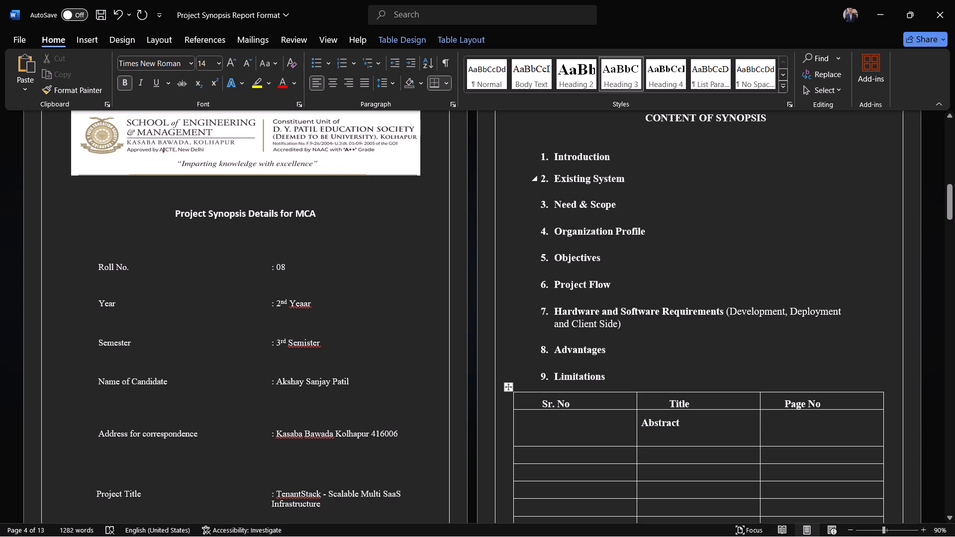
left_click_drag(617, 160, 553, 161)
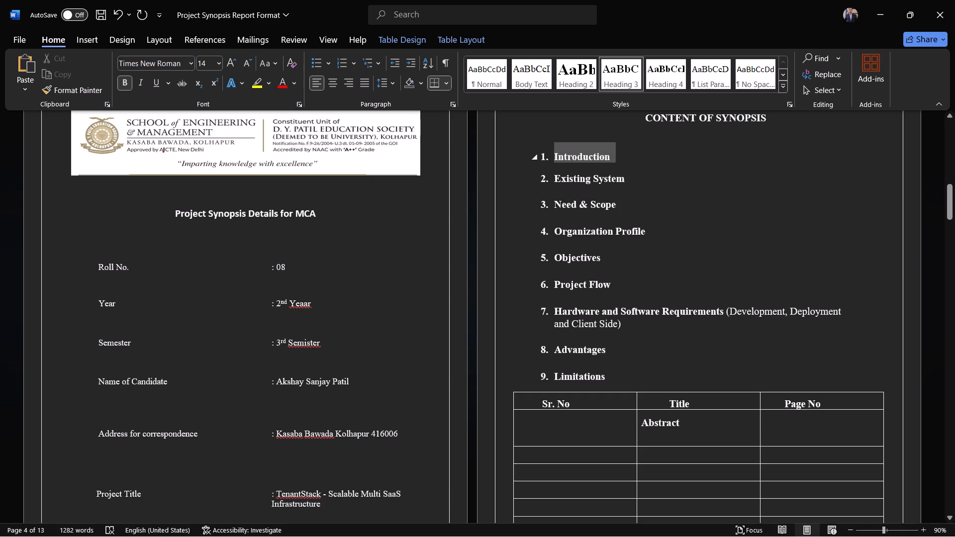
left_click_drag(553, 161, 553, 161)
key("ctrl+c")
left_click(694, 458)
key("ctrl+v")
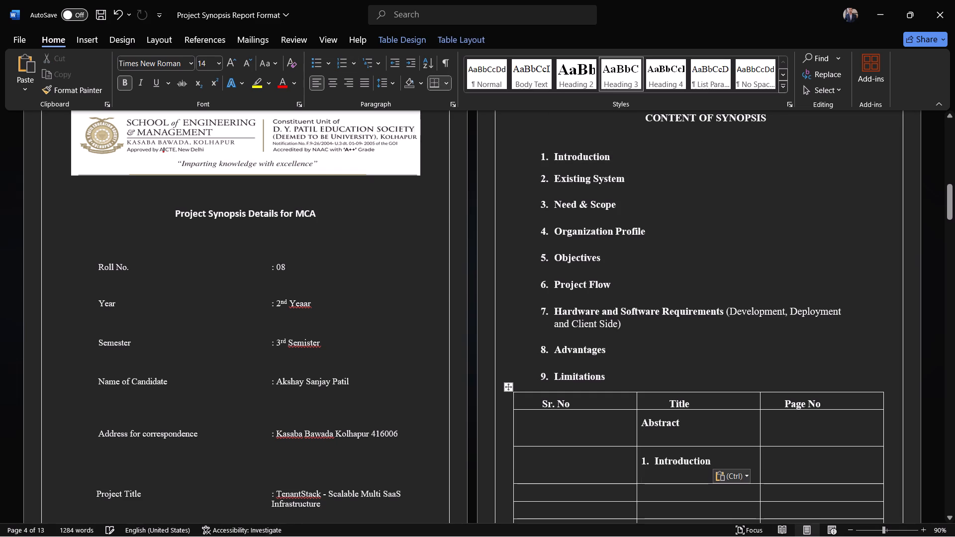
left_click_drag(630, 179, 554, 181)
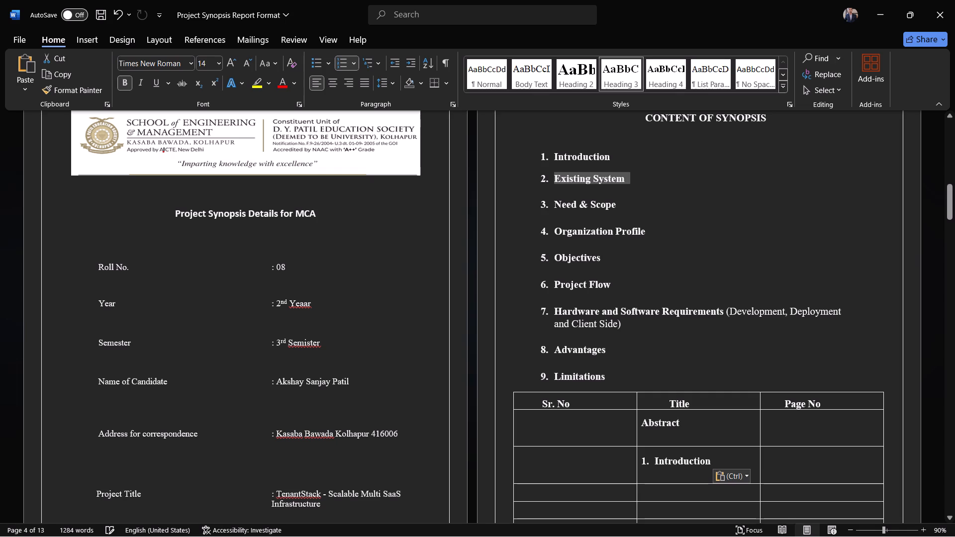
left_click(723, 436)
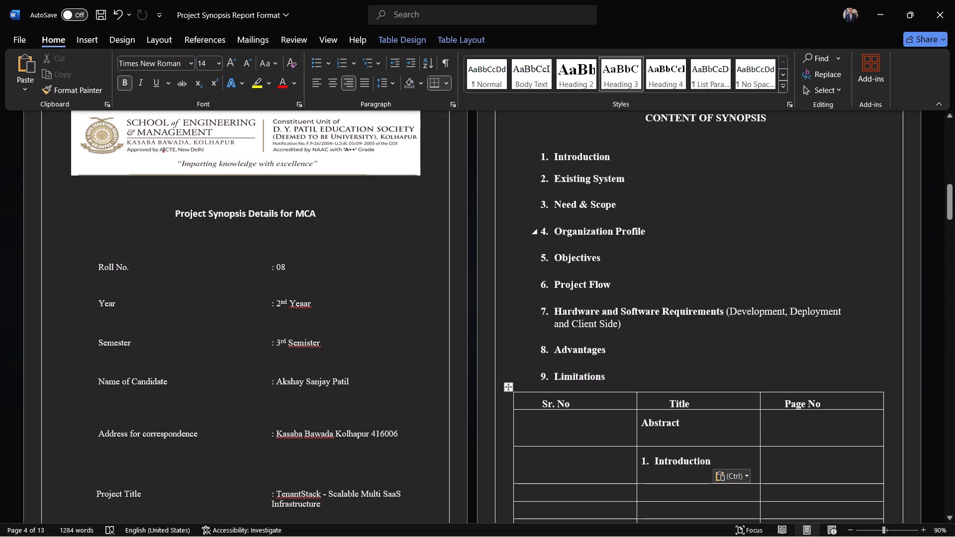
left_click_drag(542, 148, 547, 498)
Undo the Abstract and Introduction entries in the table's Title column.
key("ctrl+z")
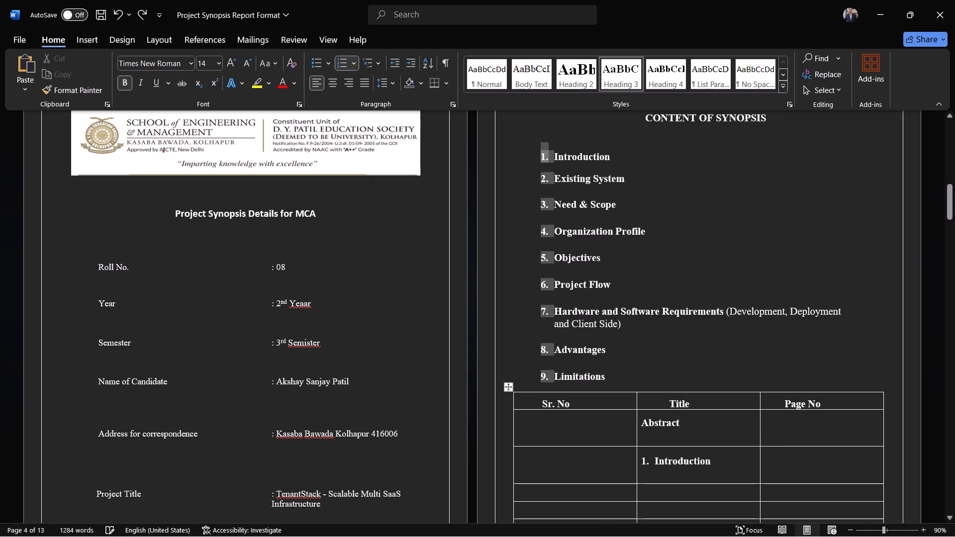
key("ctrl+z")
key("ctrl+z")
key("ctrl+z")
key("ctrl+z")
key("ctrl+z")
Delete the numbered list and the table beneath the CONTENT OF SYNOPSIS heading, along with leftover blank lines.
scroll(751, 387, "down", 2)
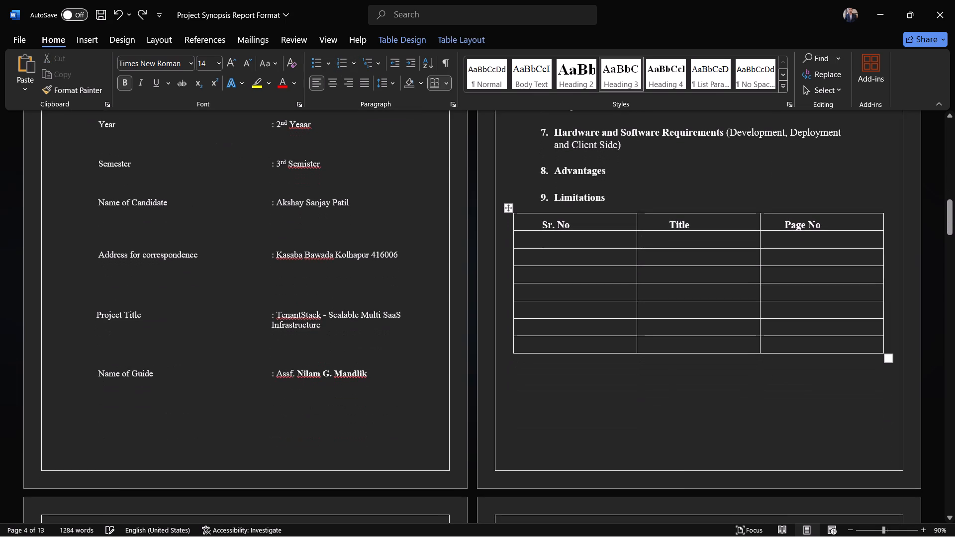
left_click_drag(895, 347, 549, 536)
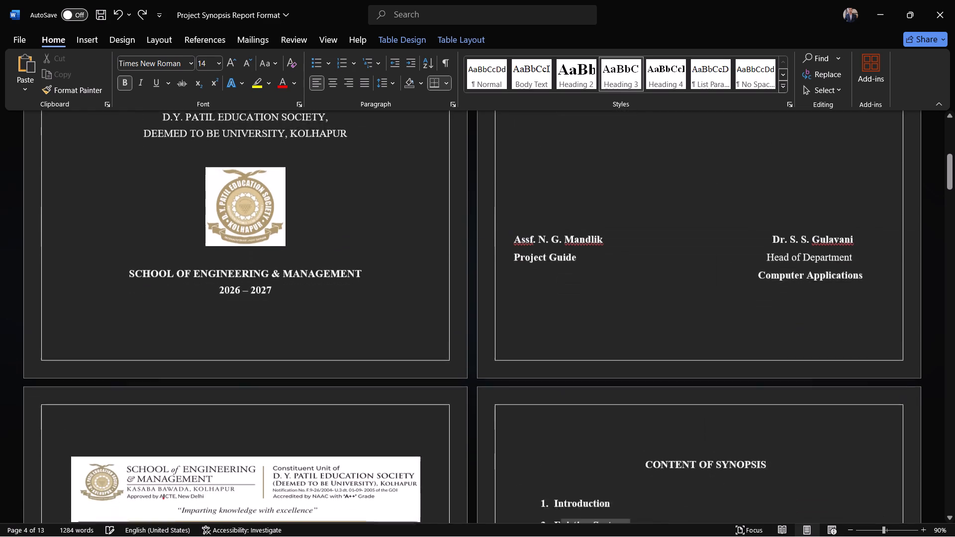
left_click_drag(549, 536, 535, 441)
key("BackSpace")
scroll(647, 459, "down", 1)
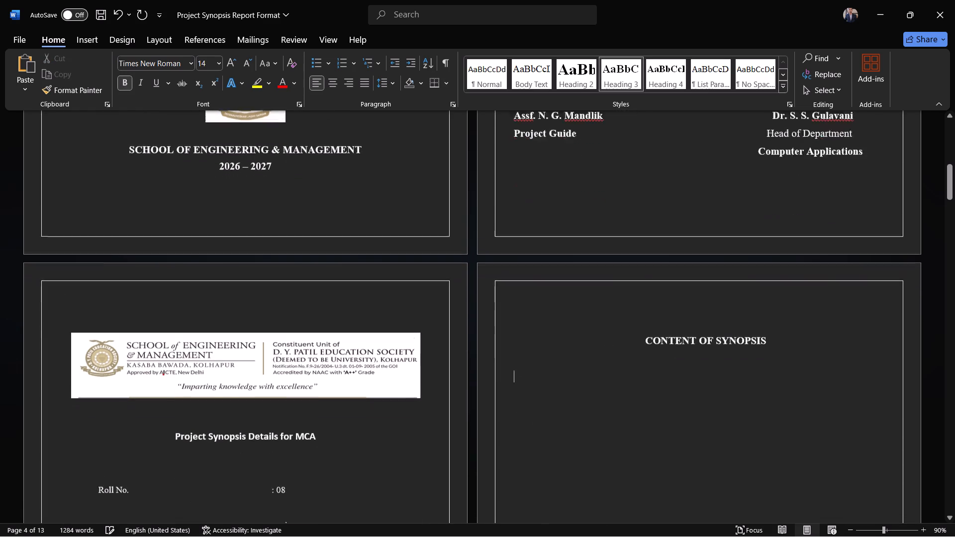
key("BackSpace")
key("BackSpace")
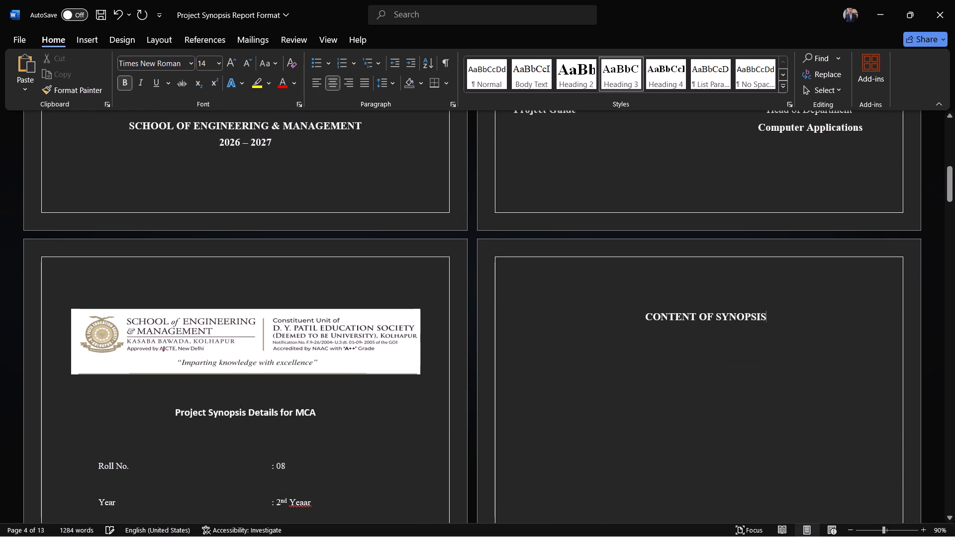
key("Return")
key("Return")
key("BackSpace")
key("BackSpace")
Insert a page break before the ABSTRACT heading so it starts on its own page.
scroll(650, 449, "down", 1)
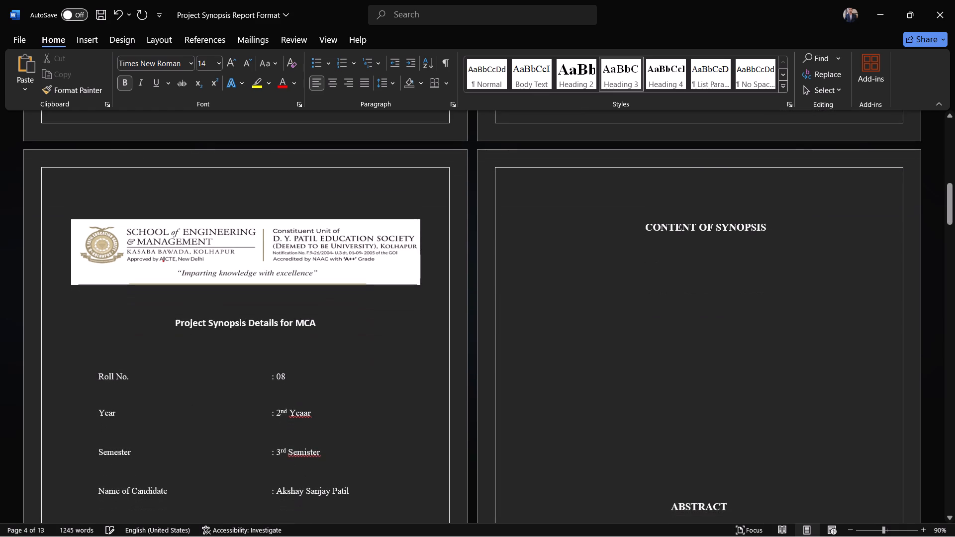
scroll(659, 456, "down", 1)
left_click(649, 416)
key("ctrl+Return")
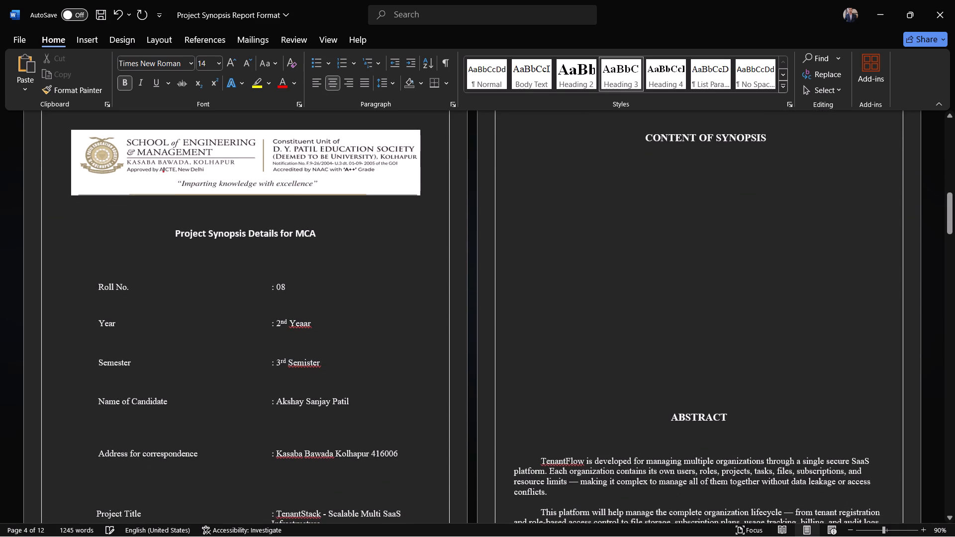
scroll(498, 447, "down", 3)
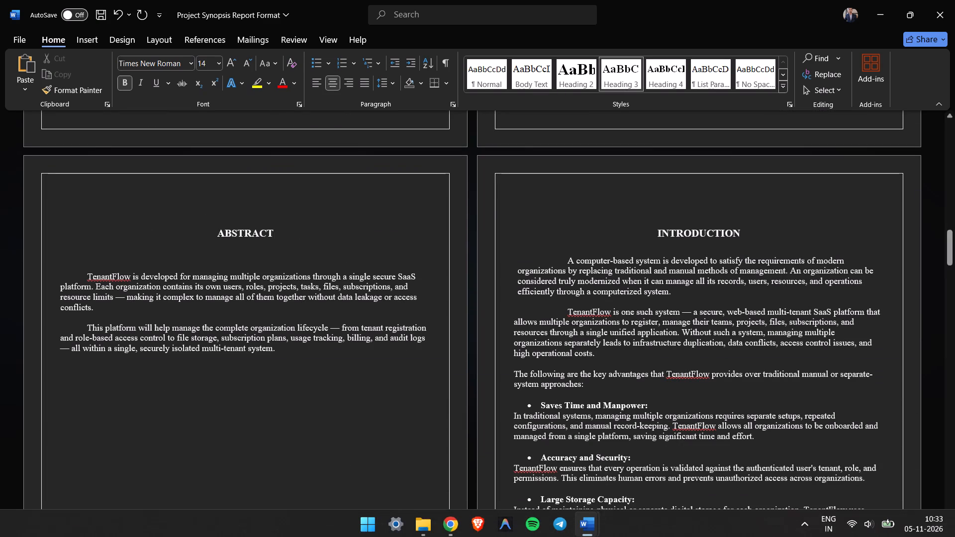
Switch to Chrome and clear the search text from the new tab's address bar.
left_click(445, 521)
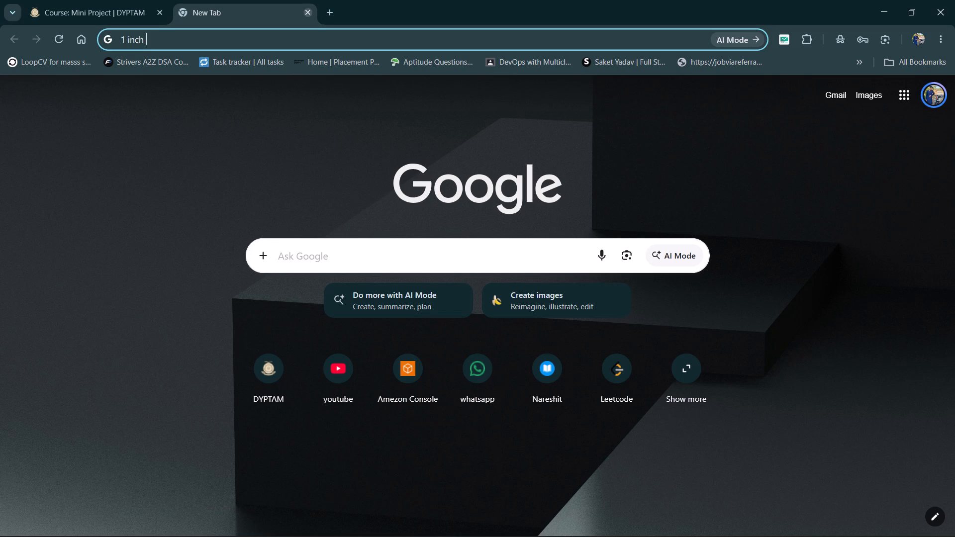
type("we")
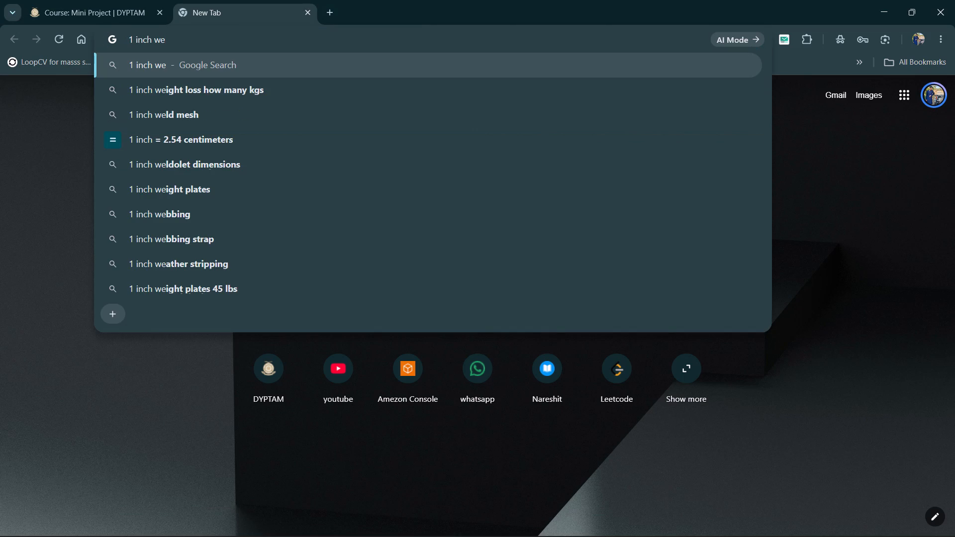
key("BackSpace")
key("BackSpace")
key("BackSpace")
key("BackSpace")
key("BackSpace")
key("BackSpace")
key("BackSpace")
key("BackSpace")
key("BackSpace")
key("BackSpace")
key("BackSpace")
key("BackSpace")
key("BackSpace")
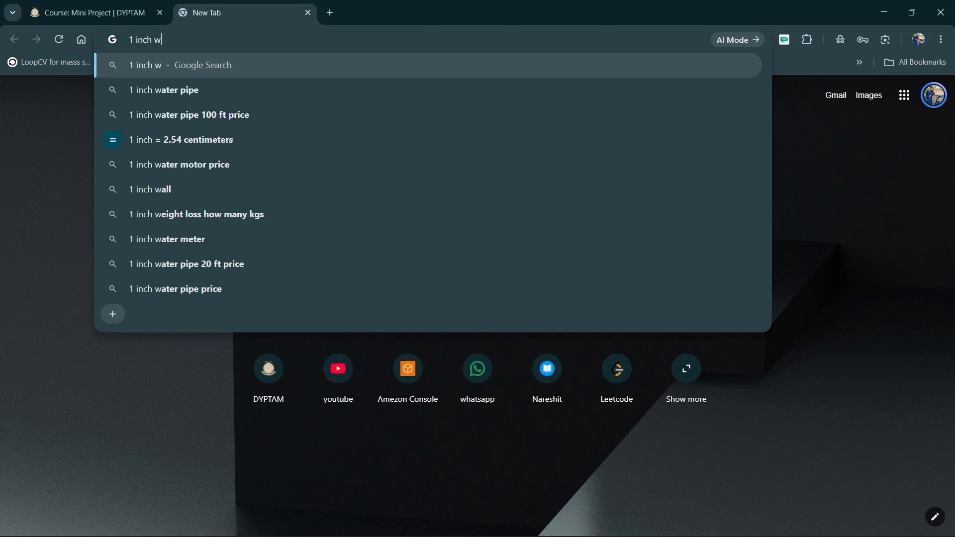
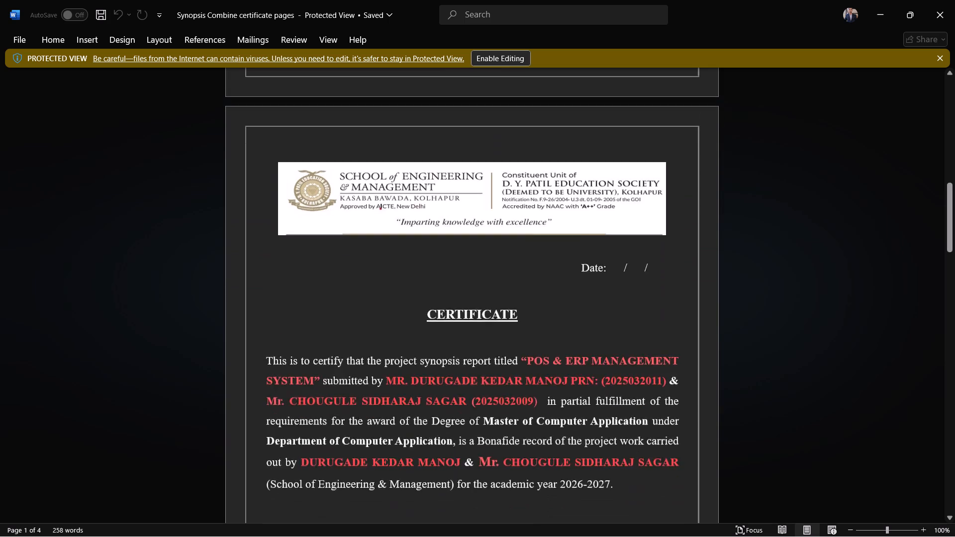
Look through the Synopsis Combine certificate pages document and enable editing in it.
scroll(563, 347, "down", 6)
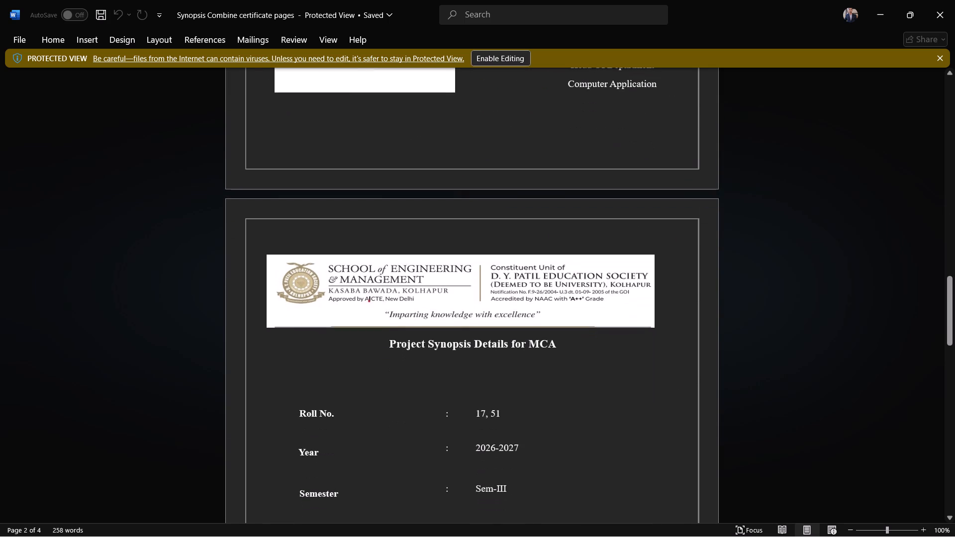
scroll(548, 346, "down", 7)
left_click(497, 60)
Copy the whole table under the INDEX heading, from the Sr. No. header row through Advantages and Limitation.
scroll(458, 219, "down", 3)
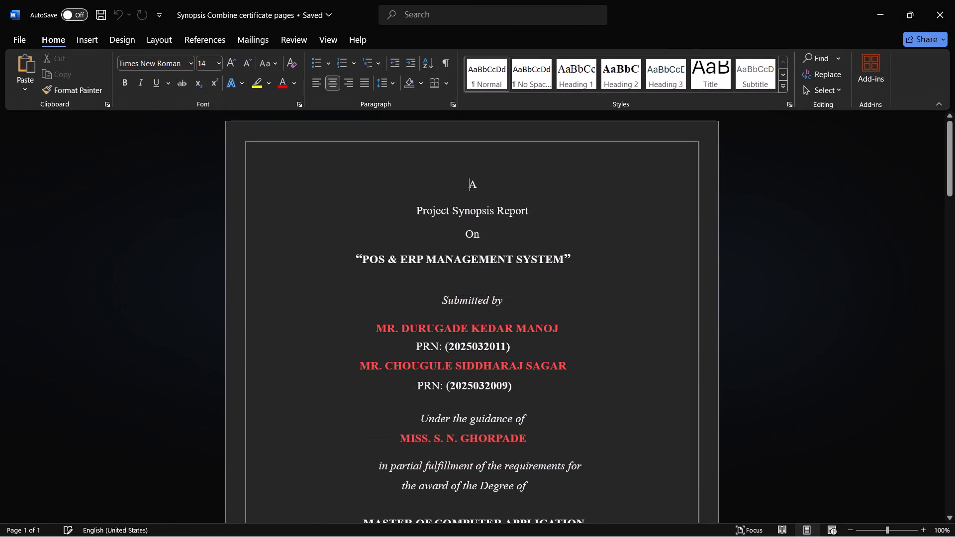
scroll(458, 220, "down", 5)
scroll(479, 256, "down", 4)
scroll(480, 259, "up", 1)
scroll(481, 259, "down", 6)
scroll(479, 254, "up", 1)
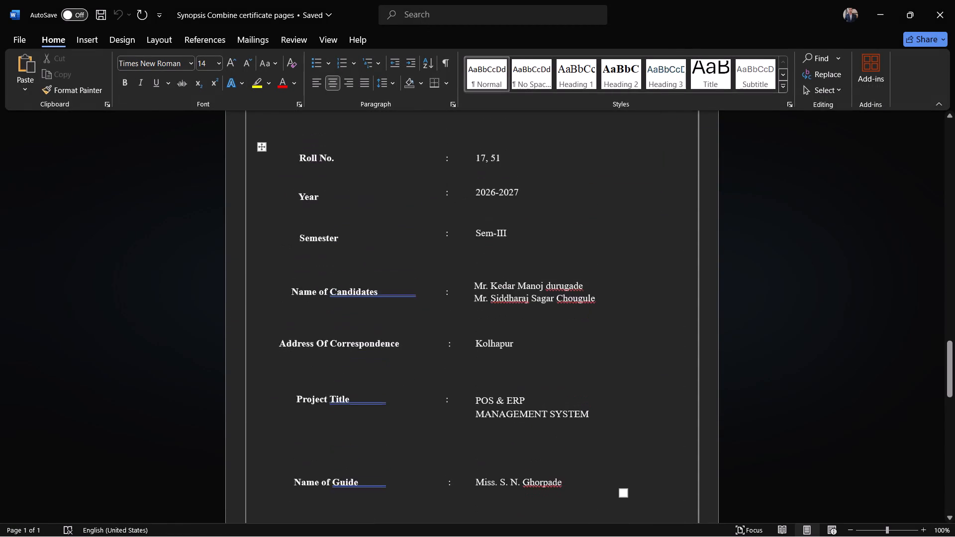
scroll(479, 254, "down", 2)
scroll(479, 254, "up", 1)
scroll(478, 254, "down", 7)
scroll(478, 254, "up", 3)
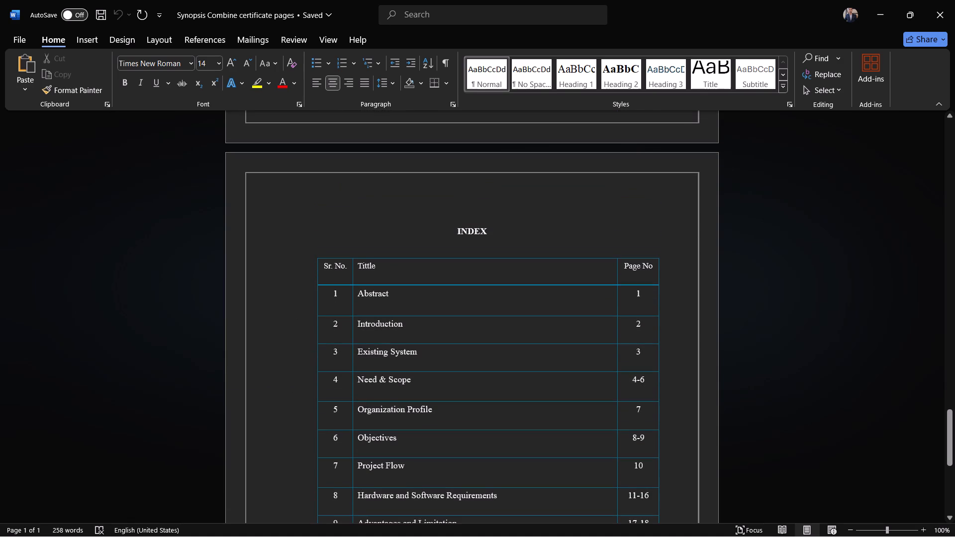
left_click_drag(308, 252, 597, 513)
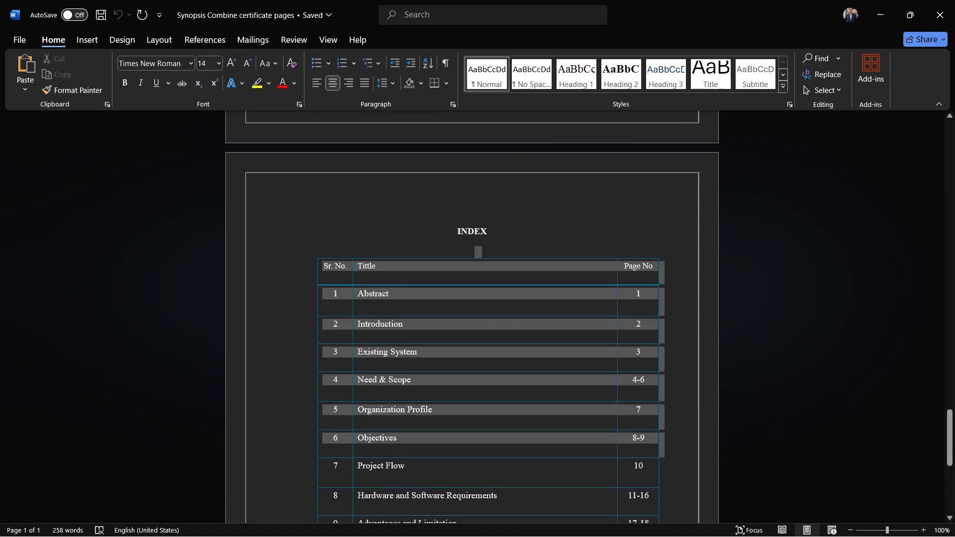
left_click_drag(597, 513, 662, 442)
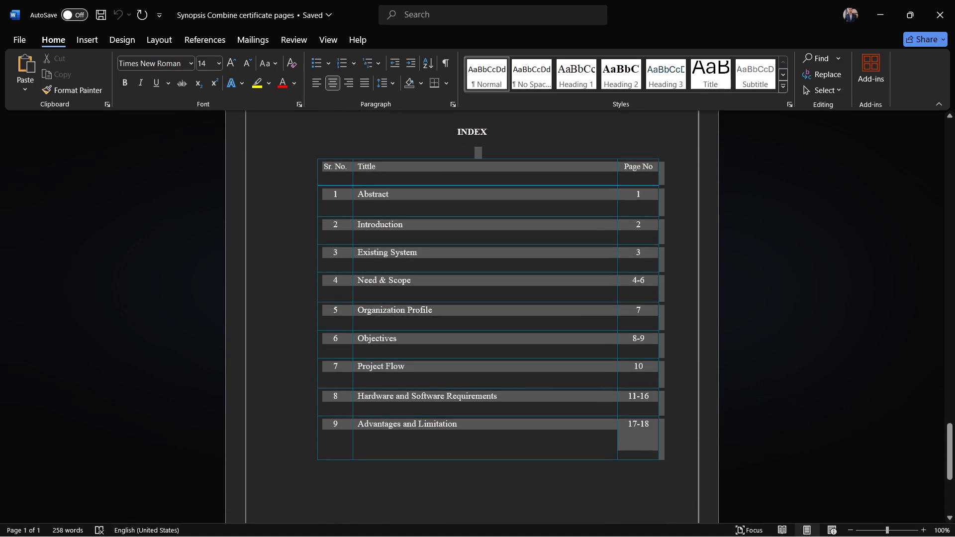
key("ctrl+c")
Paste the copied index table beneath the CONTENT OF SYNOPSIS heading in the Project Synopsis Report Format document.
left_click(881, 12)
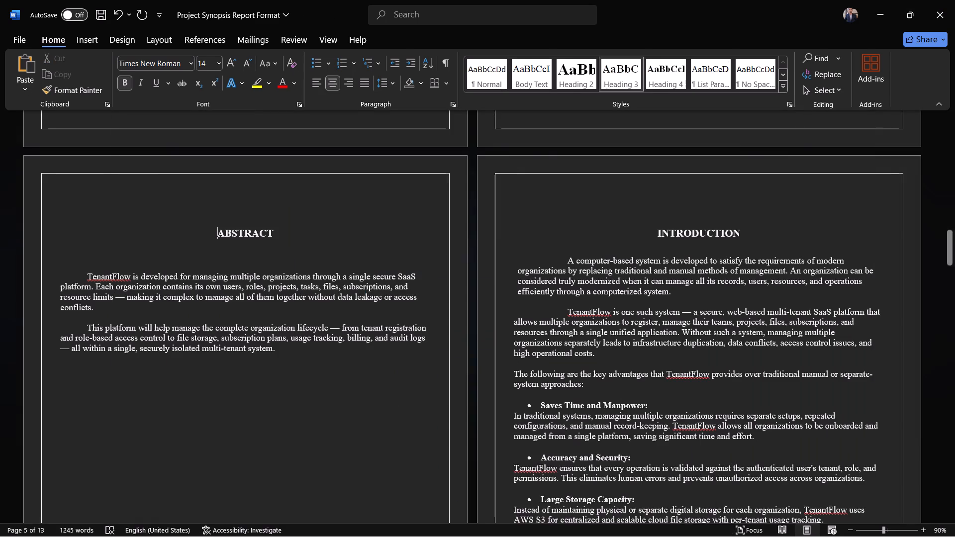
scroll(447, 355, "up", 6)
scroll(586, 242, "up", 1)
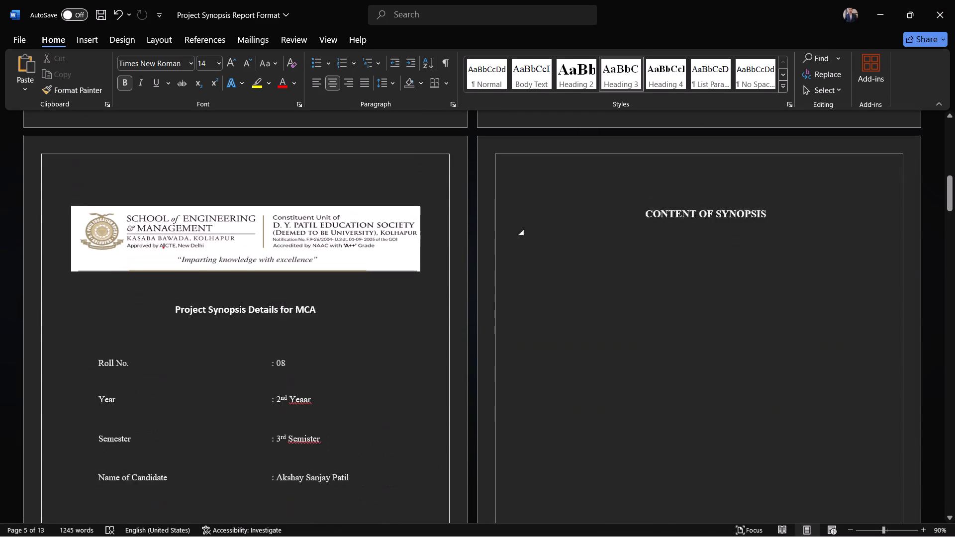
left_click(595, 293)
key("ctrl+v")
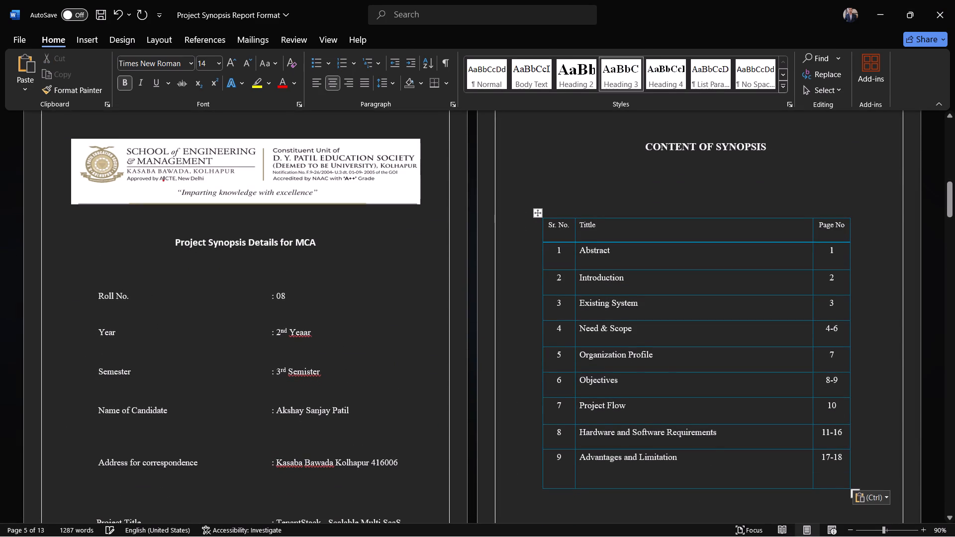
Colour the cover page title “TenantStack - Scalable Multi SaaS Infrastructure” red, including its quotation marks.
scroll(468, 358, "up", 8)
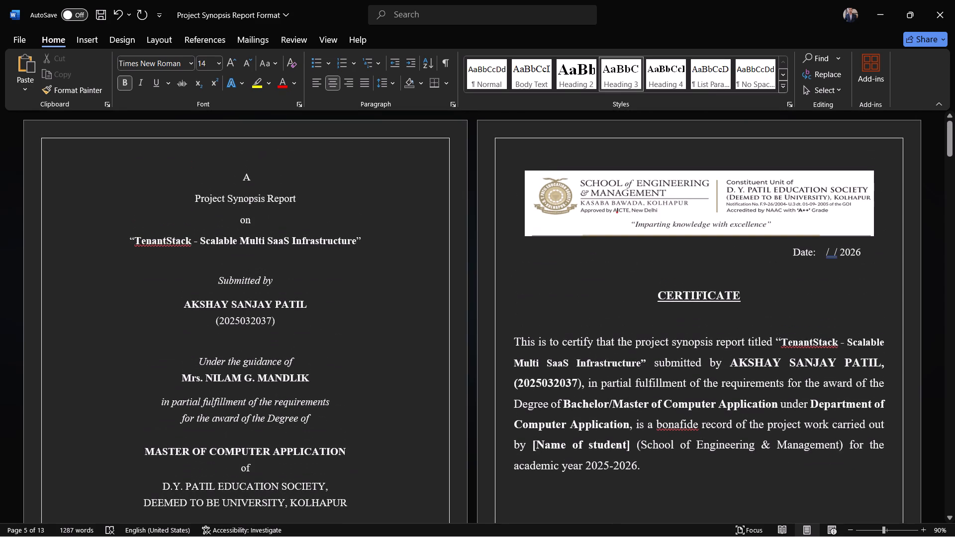
scroll(301, 316, "up", 2)
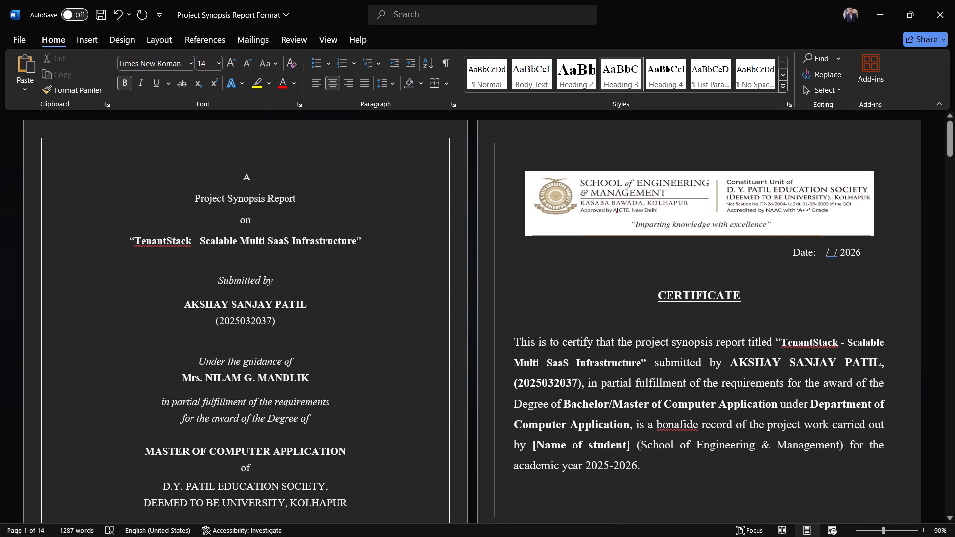
left_click_drag(356, 246, 162, 246)
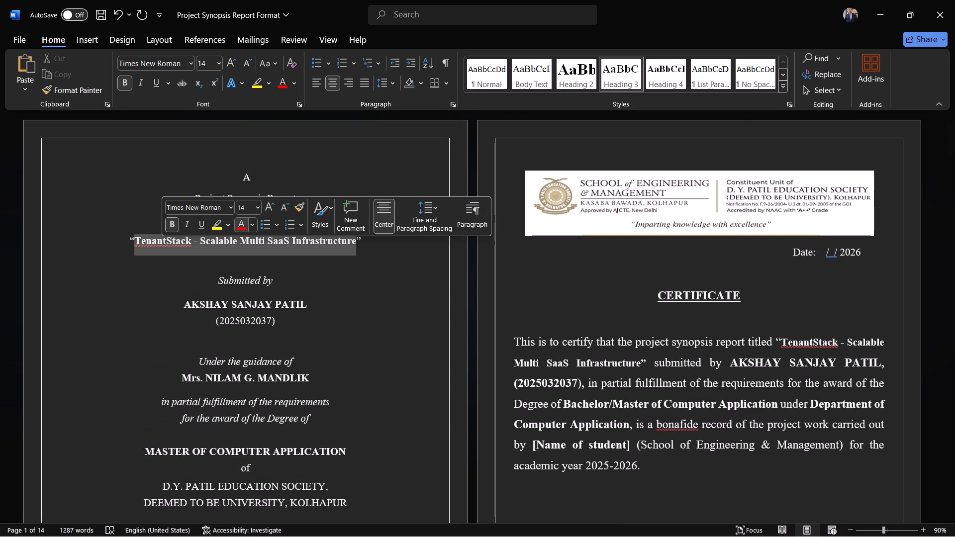
left_click(237, 229)
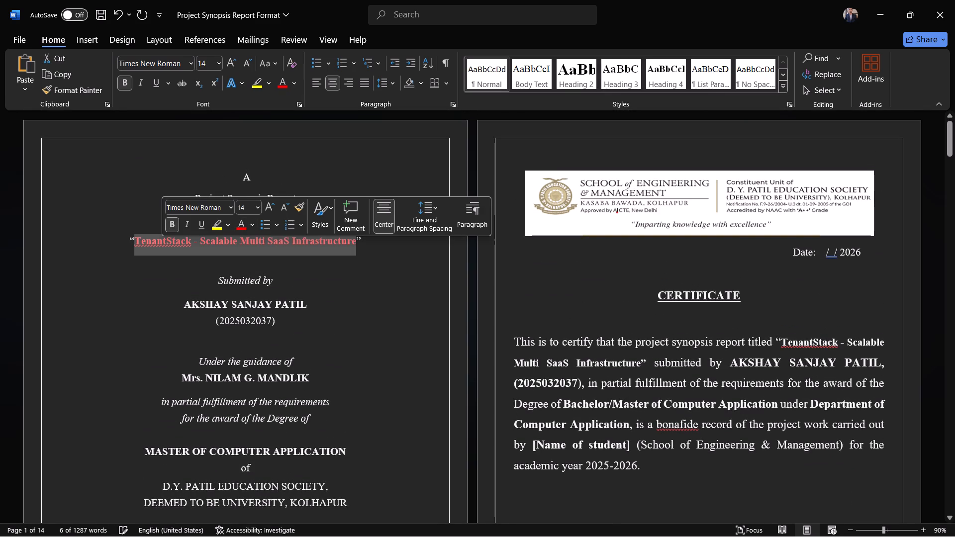
left_click(365, 272)
left_click_drag(370, 238, 134, 239)
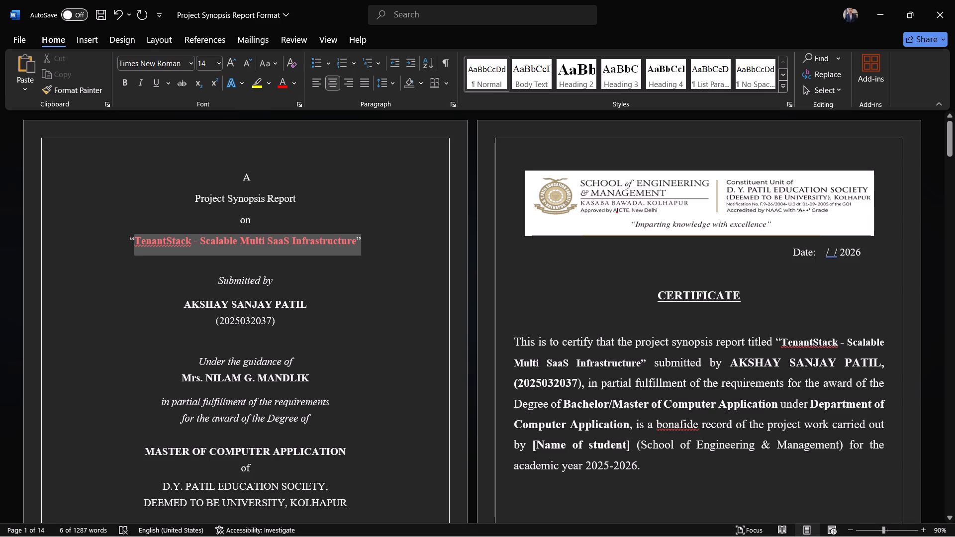
left_click_drag(134, 239, 128, 239)
left_click(204, 219)
left_click(274, 300)
Colour the candidate's name and the guide's name on the cover page red.
left_click_drag(311, 307, 187, 302)
left_click(261, 280)
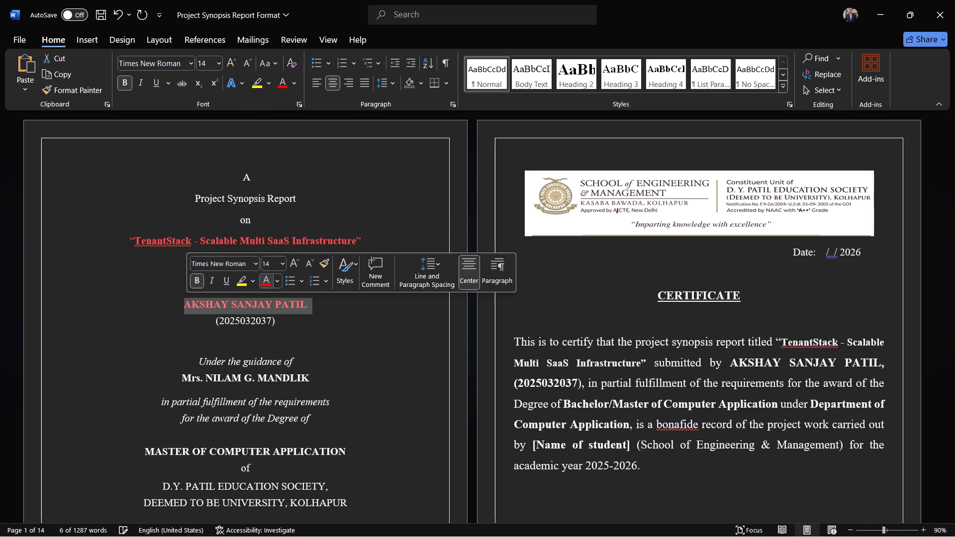
left_click(337, 353)
left_click_drag(321, 375, 181, 375)
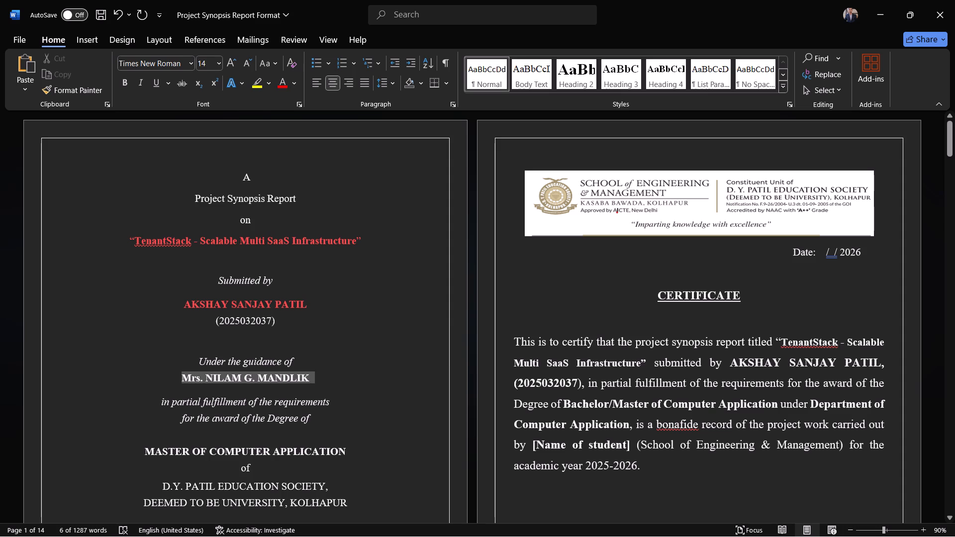
left_click_drag(181, 375, 180, 375)
left_click(257, 353)
left_click(337, 410)
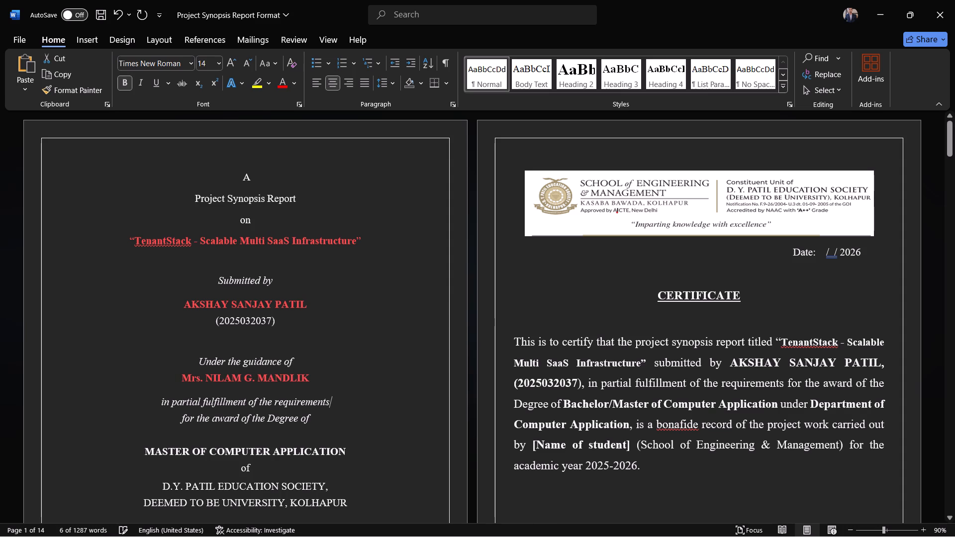
Examine the cover page of Synopsis Combine certificate pages to compare how its lines are coloured.
scroll(347, 407, "down", 1)
left_click_drag(352, 367, 269, 364)
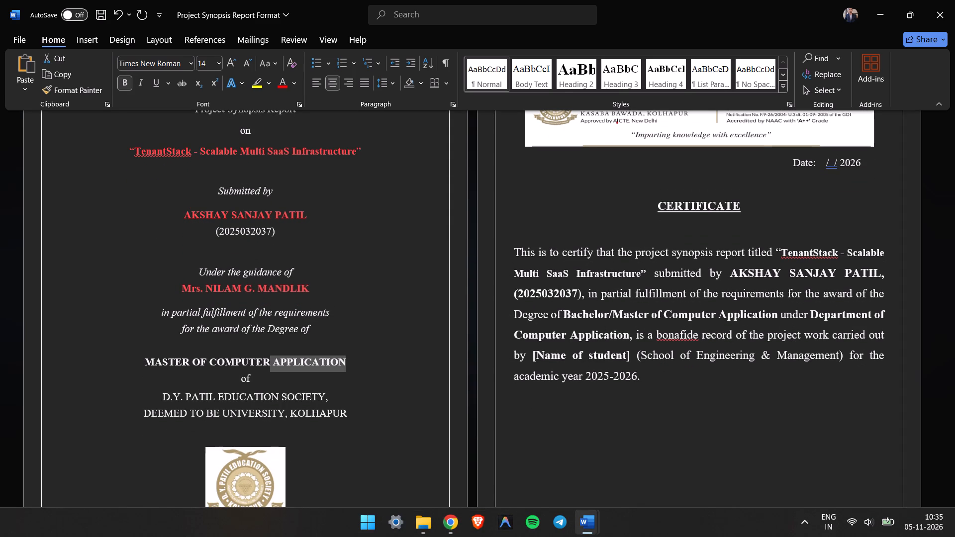
left_click(604, 453)
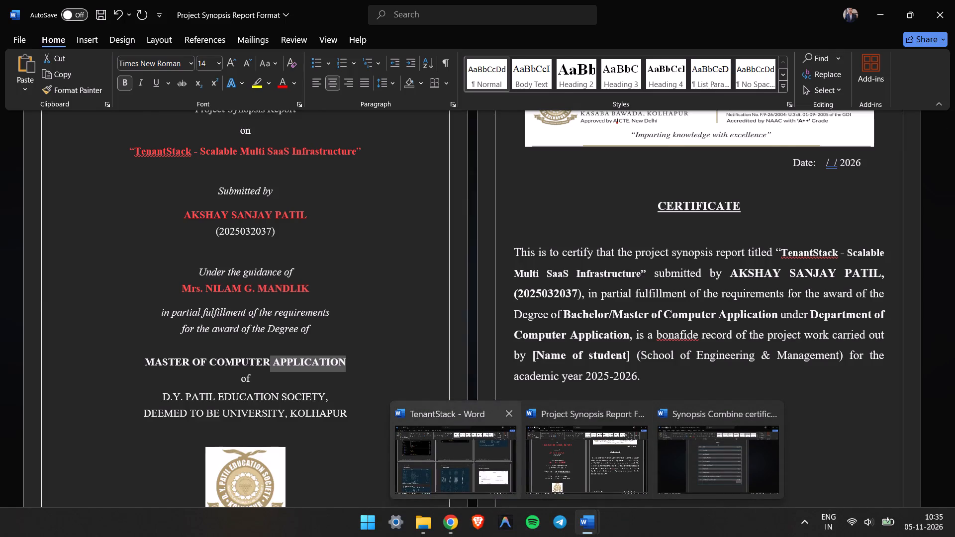
left_click(727, 456)
scroll(466, 398, "up", 3)
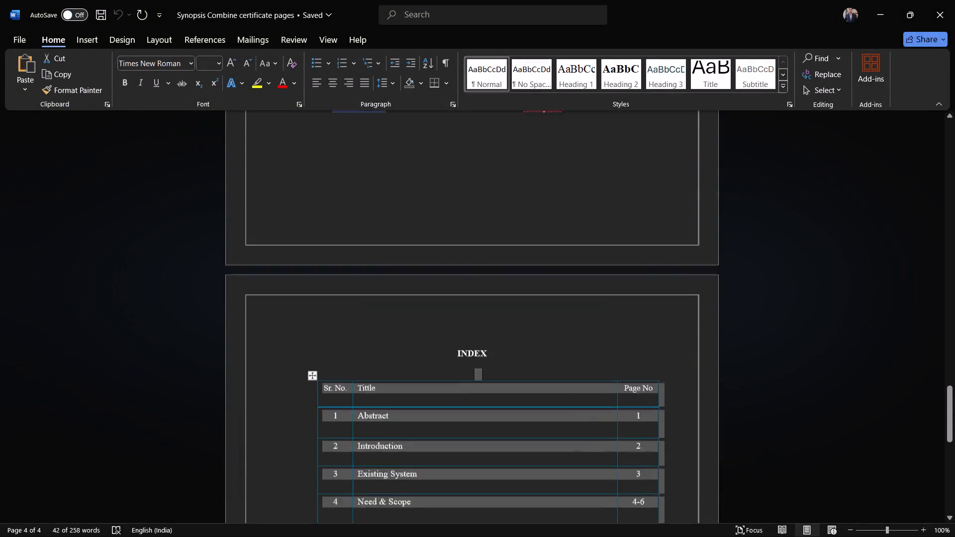
scroll(466, 398, "up", 17)
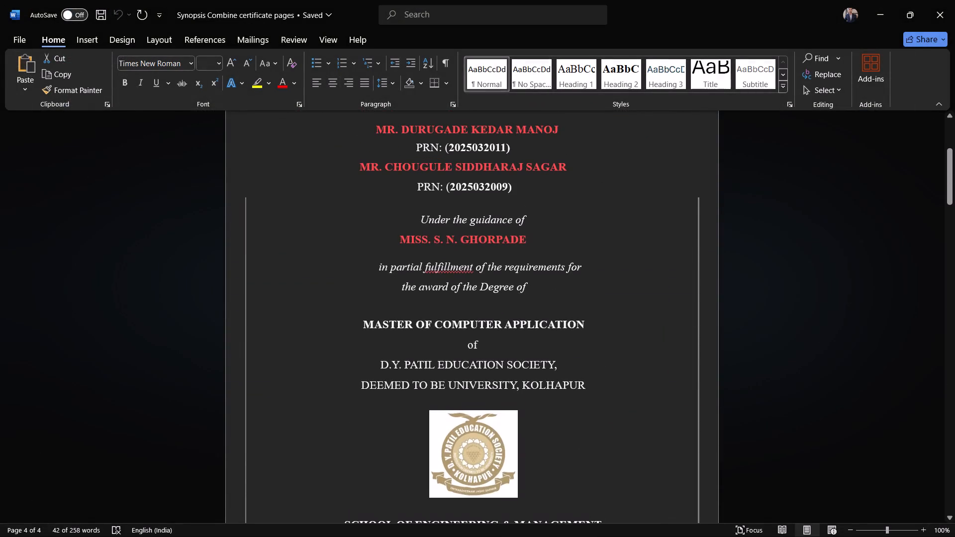
scroll(472, 403, "up", 1)
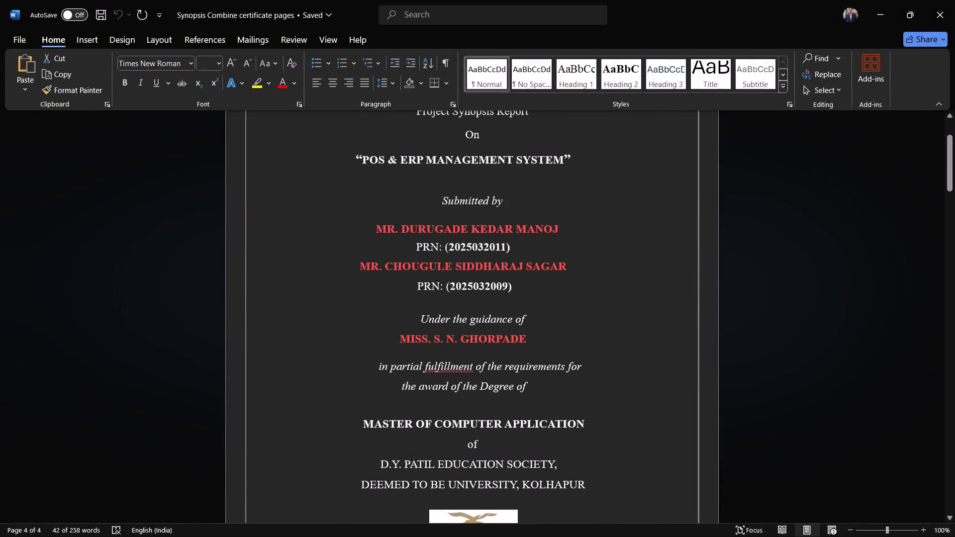
key("alt+Tab")
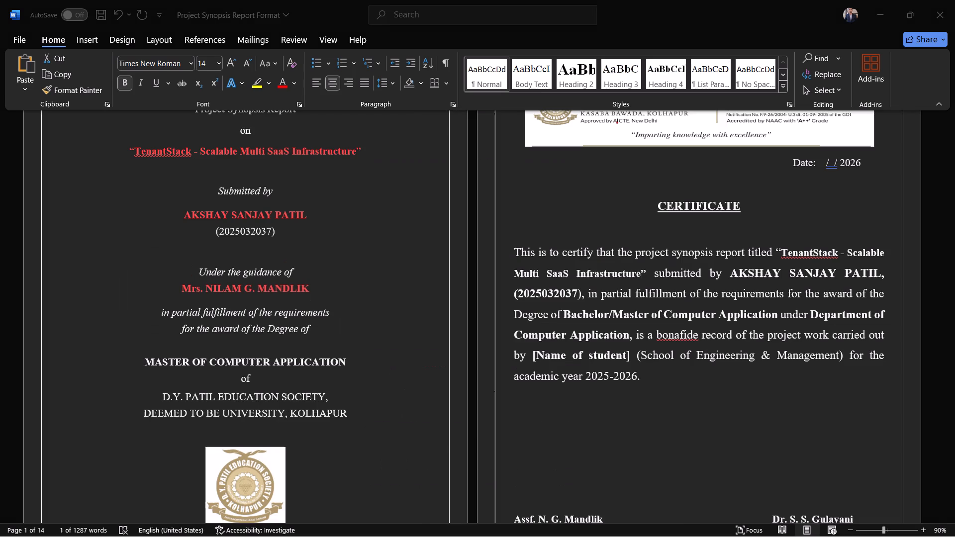
Colour the quoted project title and the candidate's name in the CERTIFICATE paragraph red.
scroll(289, 299, "up", 2)
scroll(498, 307, "down", 1)
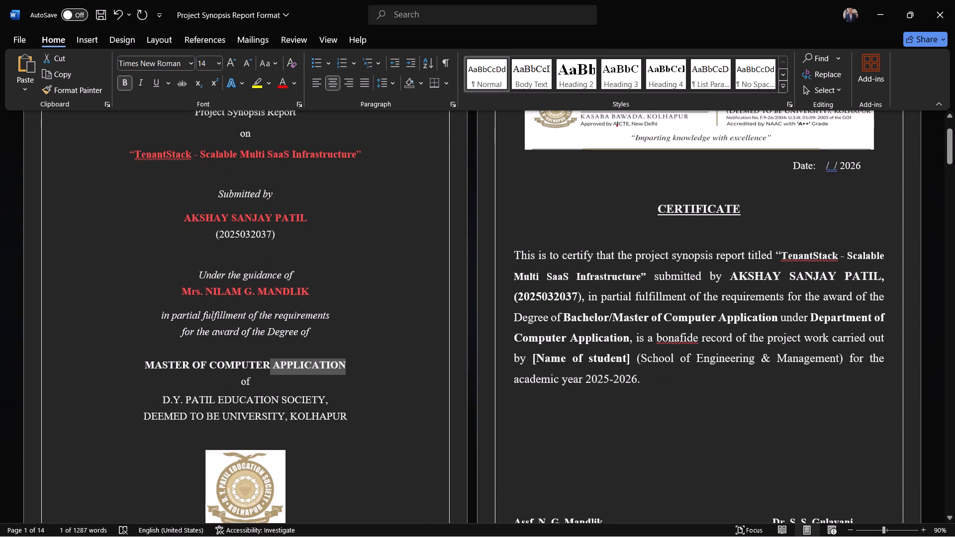
left_click_drag(778, 254, 623, 270)
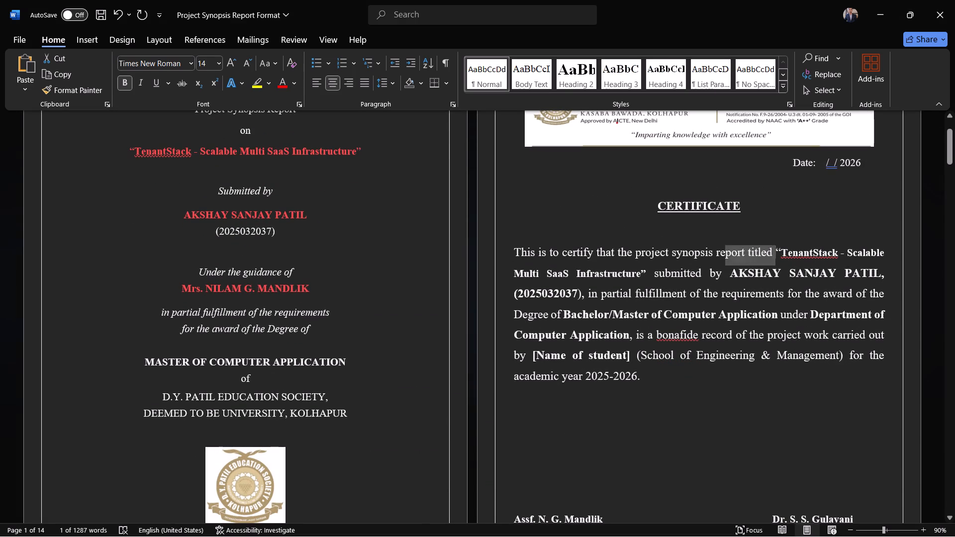
left_click_drag(623, 270, 649, 273)
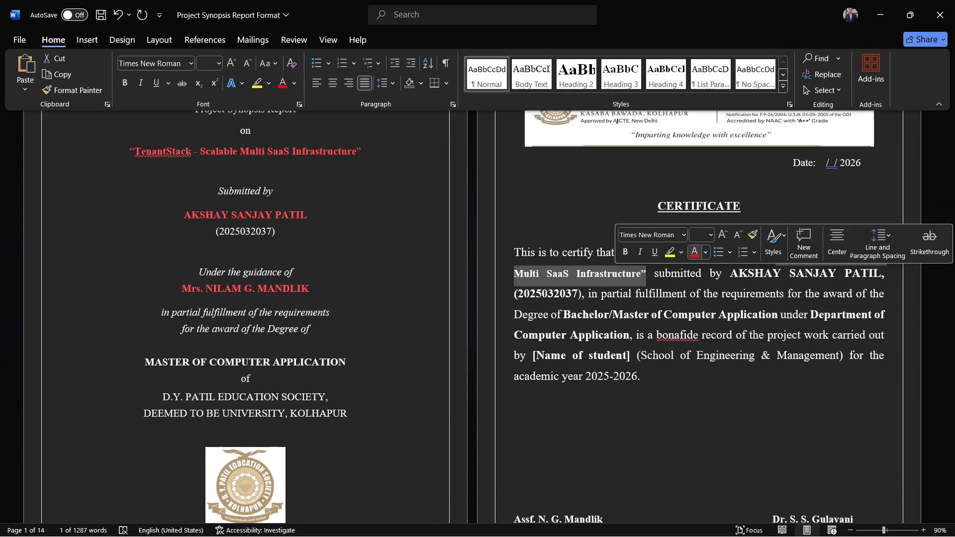
left_click(694, 253)
left_click(707, 289)
left_click_drag(730, 271, 885, 268)
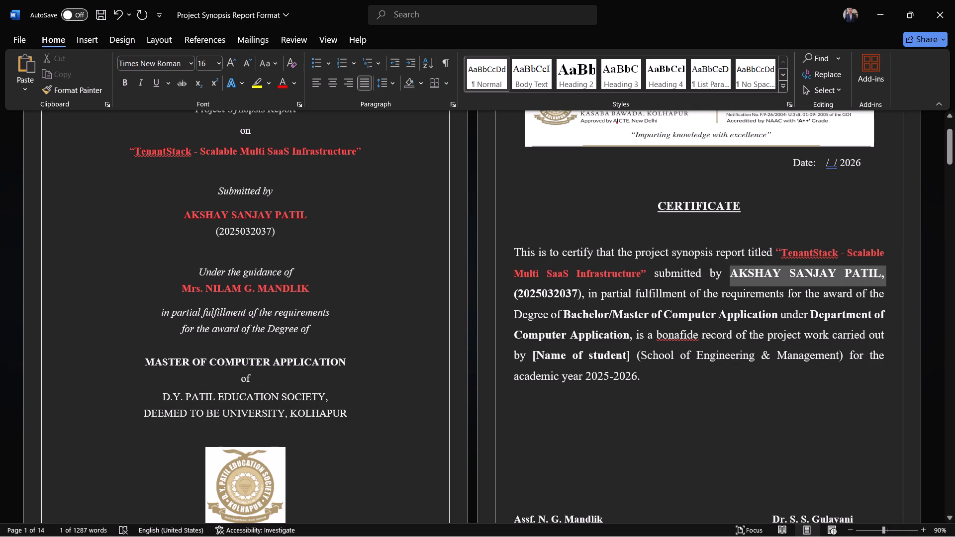
left_click_drag(885, 268, 881, 268)
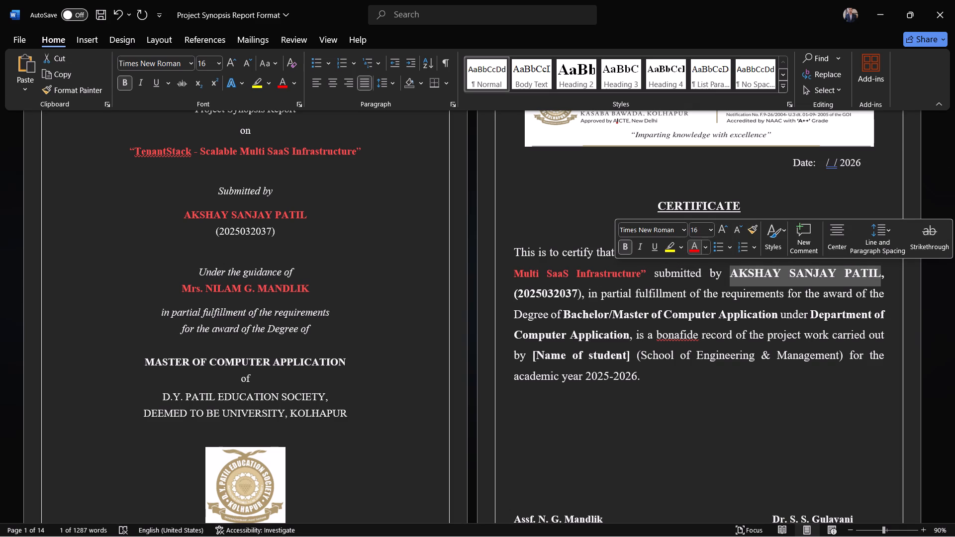
left_click(691, 247)
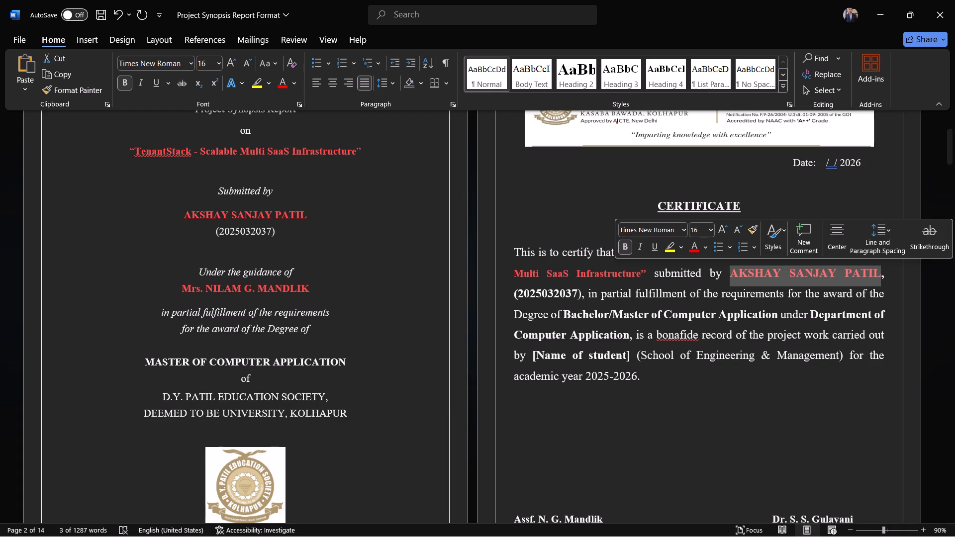
Add a space before the degree name in the CERTIFICATE paragraph and delete “Bachelor/” from it.
left_click(564, 318)
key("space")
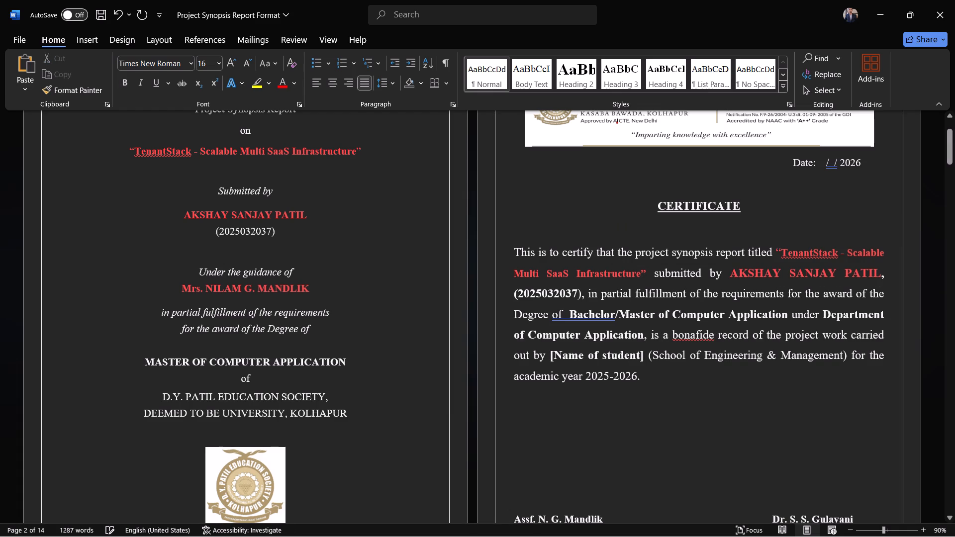
left_click(621, 316)
key("ctrl+BackSpace")
key("ctrl+BackSpace")
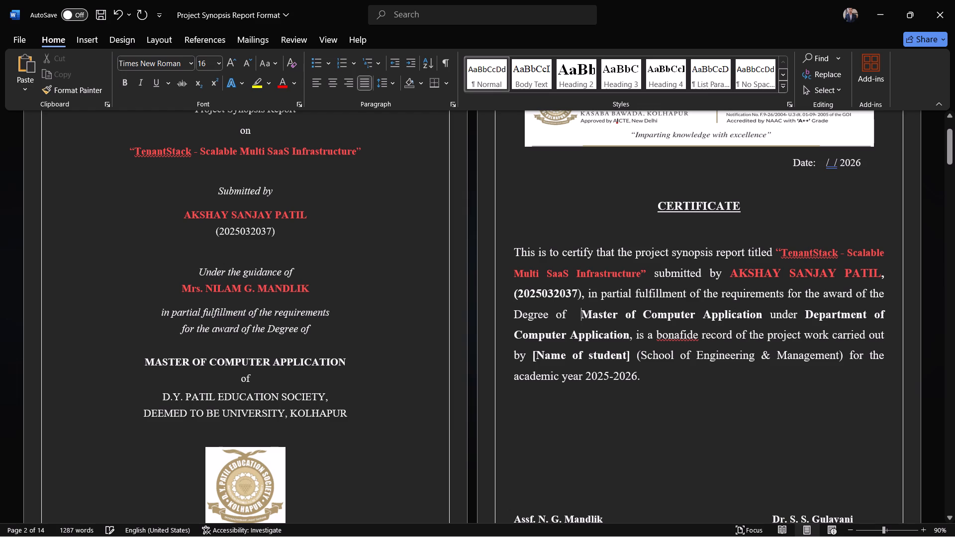
Colour “Master of Computer Application” in the CERTIFICATE paragraph red.
left_click_drag(582, 315, 738, 313)
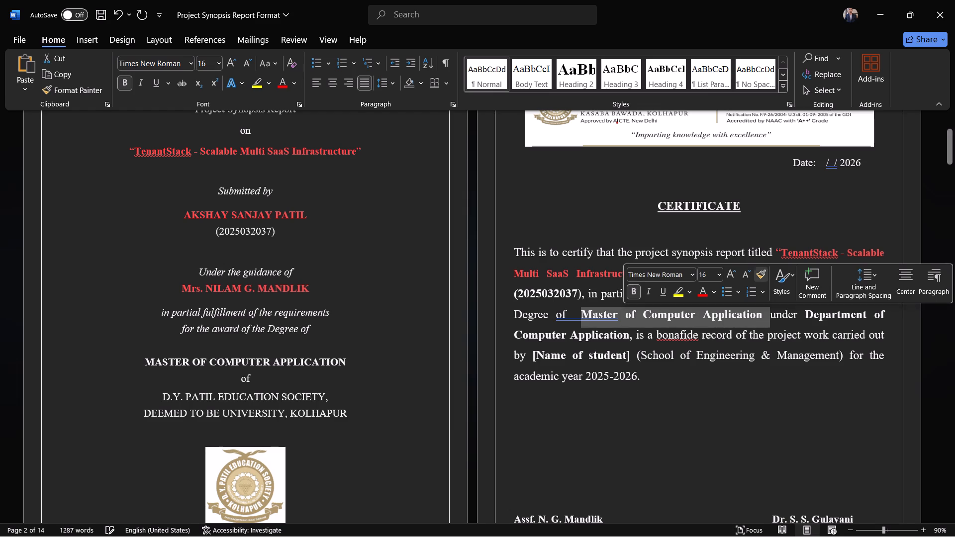
left_click(702, 290)
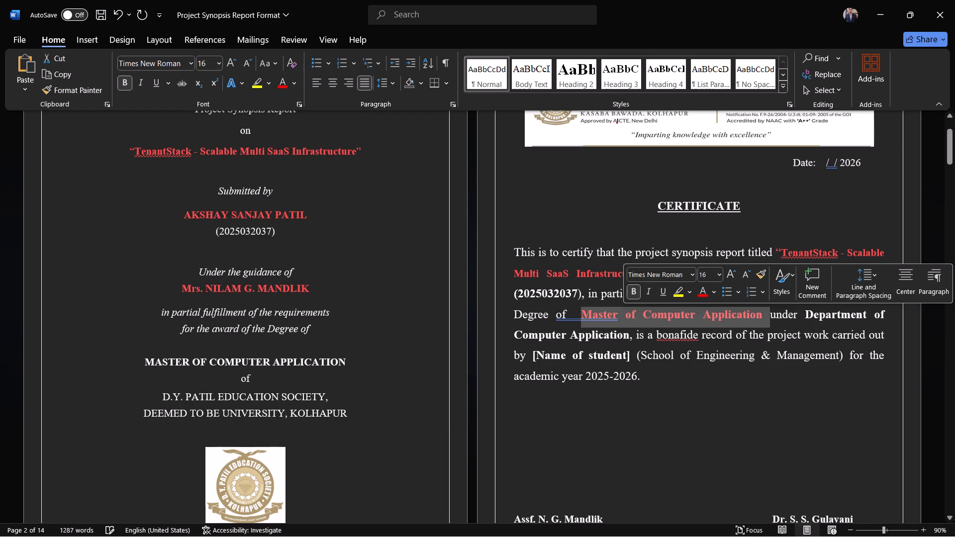
Compare with the CERTIFICATE page of Synopsis Combine certificate pages and undo the red colouring of “Master of Computer Application”.
left_click(719, 360)
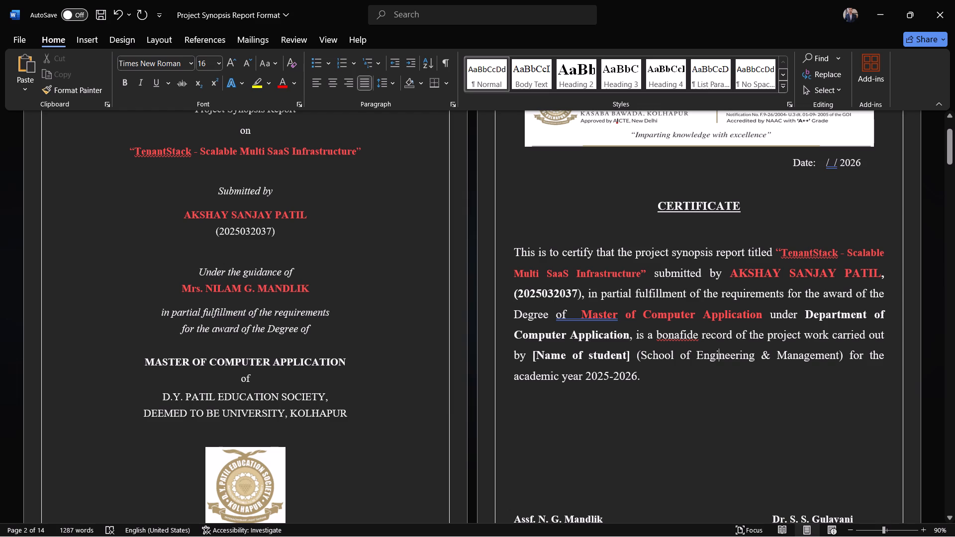
key("alt+Tab")
scroll(638, 328, "down", 4)
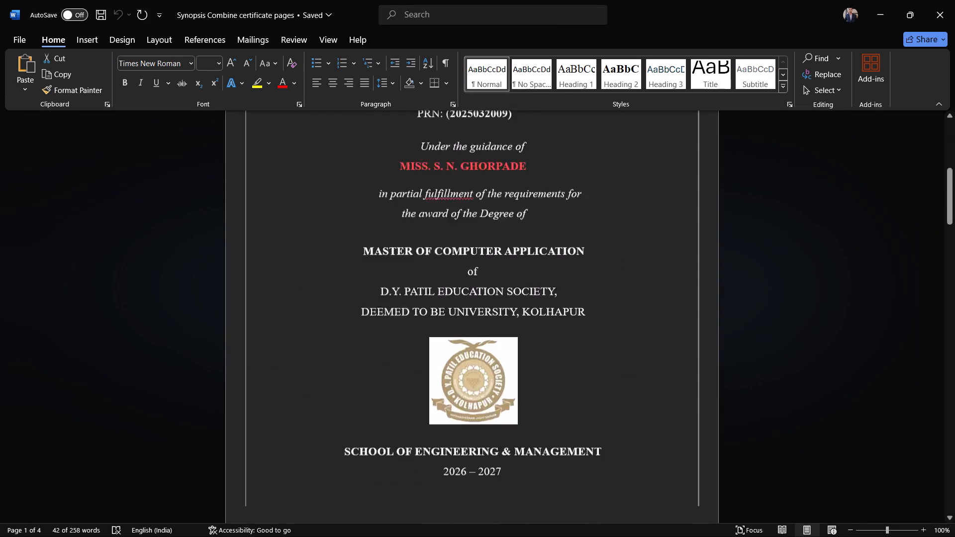
scroll(628, 331, "down", 4)
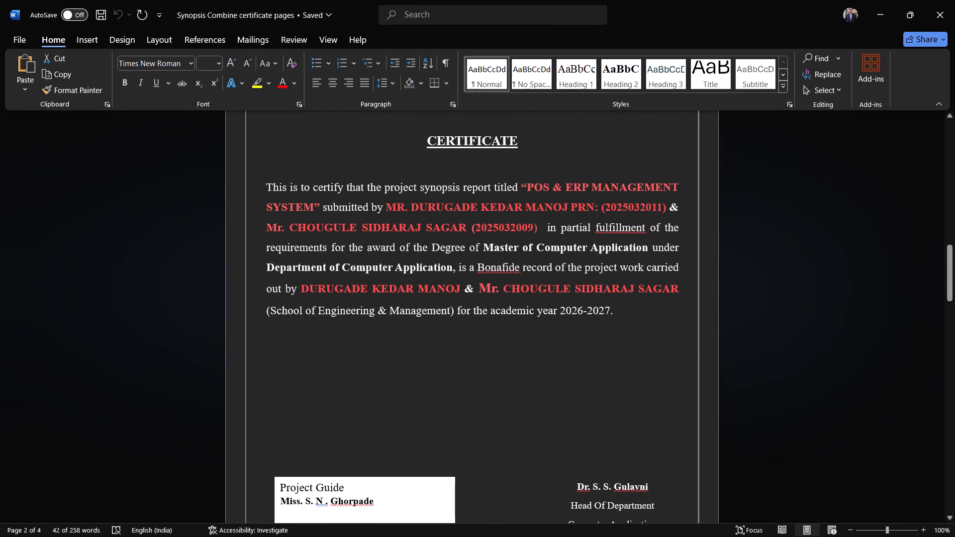
key("alt+Tab")
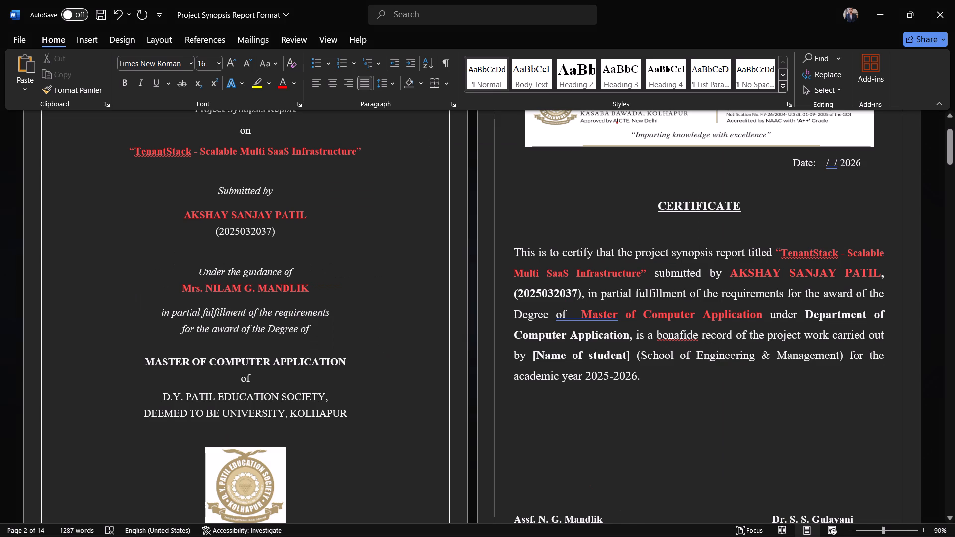
key("ctrl+z")
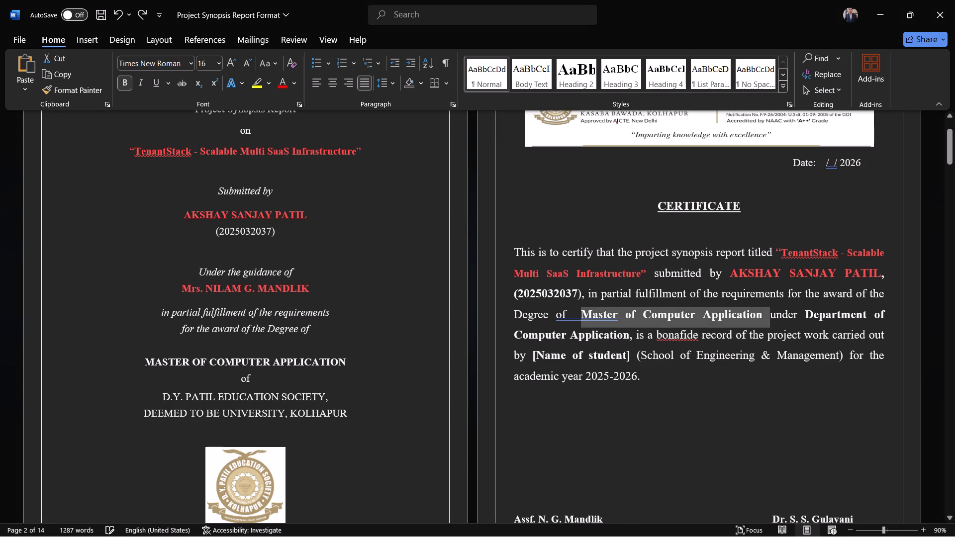
Replace the “[Name of student]” placeholder in the CERTIFICATE paragraph with the candidate's full name in title case.
left_click(651, 370)
left_click_drag(630, 360, 559, 361)
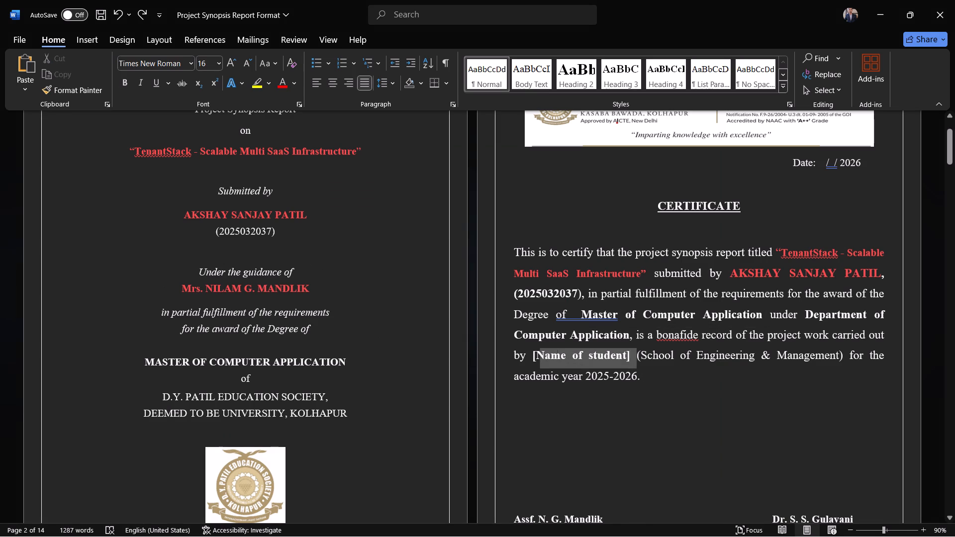
left_click_drag(559, 361, 547, 361)
key("BackSpace")
key("BackSpace")
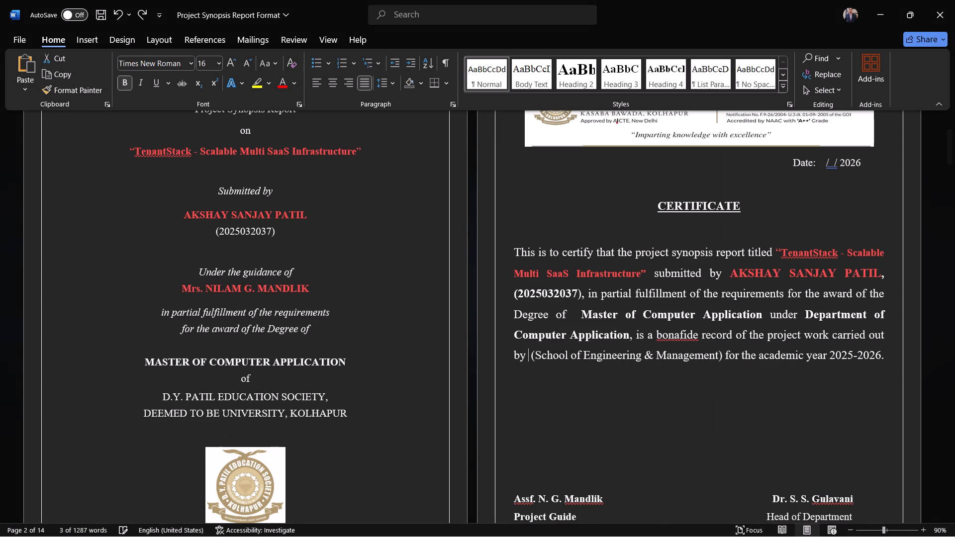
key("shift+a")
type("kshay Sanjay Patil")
Colour the newly entered candidate's name before “(School of Engineering & Management)” red.
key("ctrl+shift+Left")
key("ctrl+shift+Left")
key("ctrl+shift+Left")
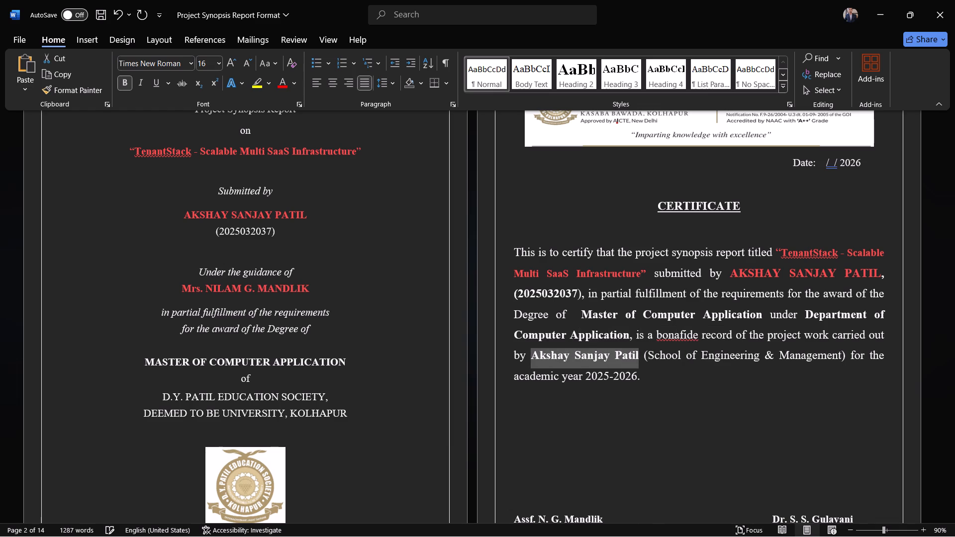
left_click(281, 84)
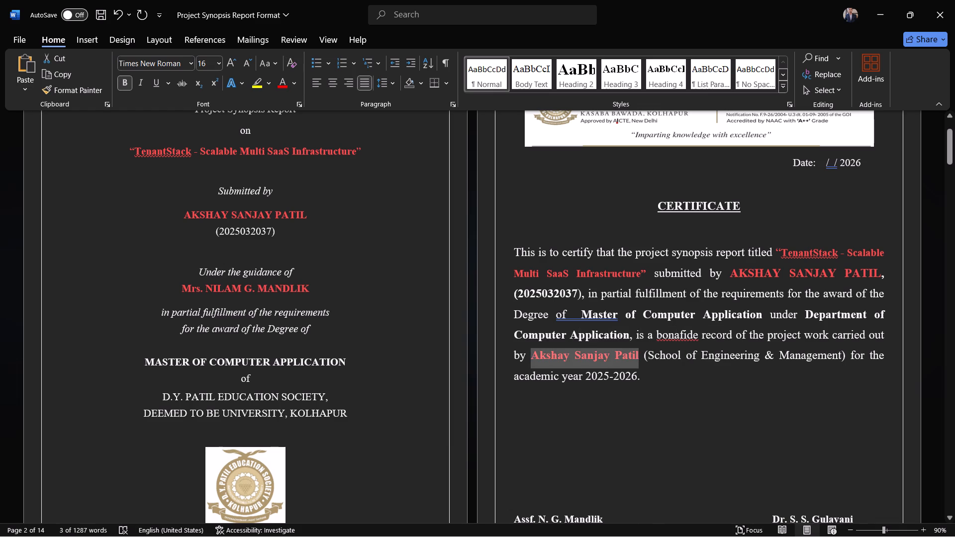
left_click(703, 378)
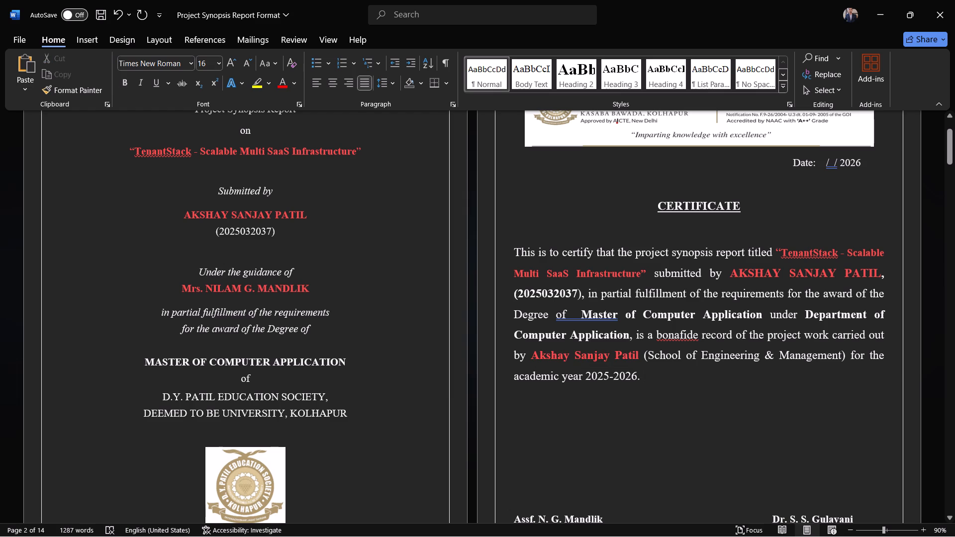
Recheck the sample certificate and colour the bracketed student number in the CERTIFICATE paragraph red.
key("alt+Tab")
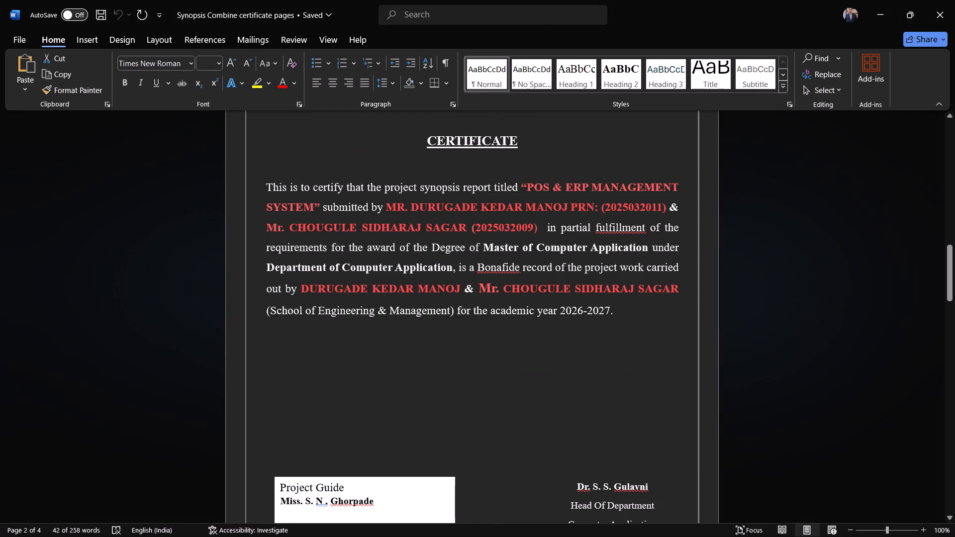
key("alt+Tab")
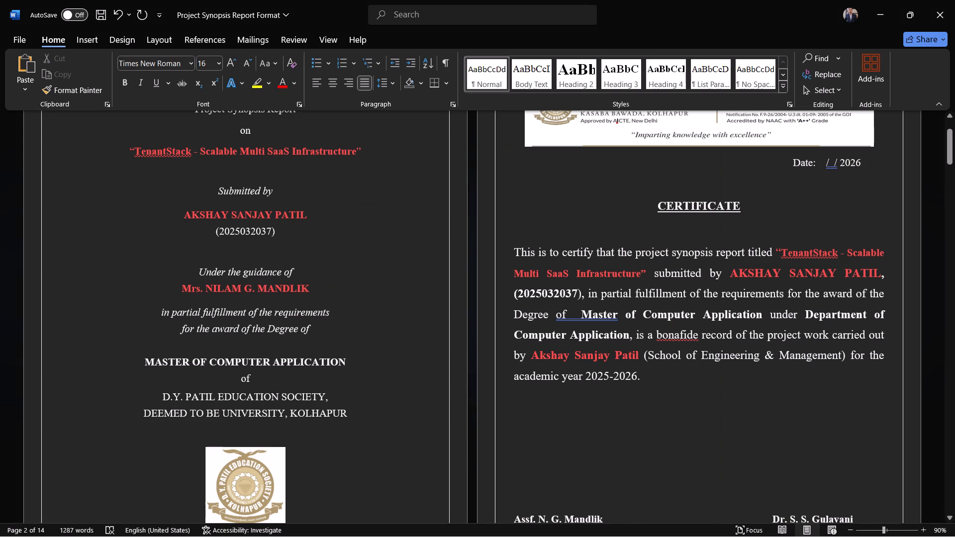
left_click_drag(578, 290, 514, 292)
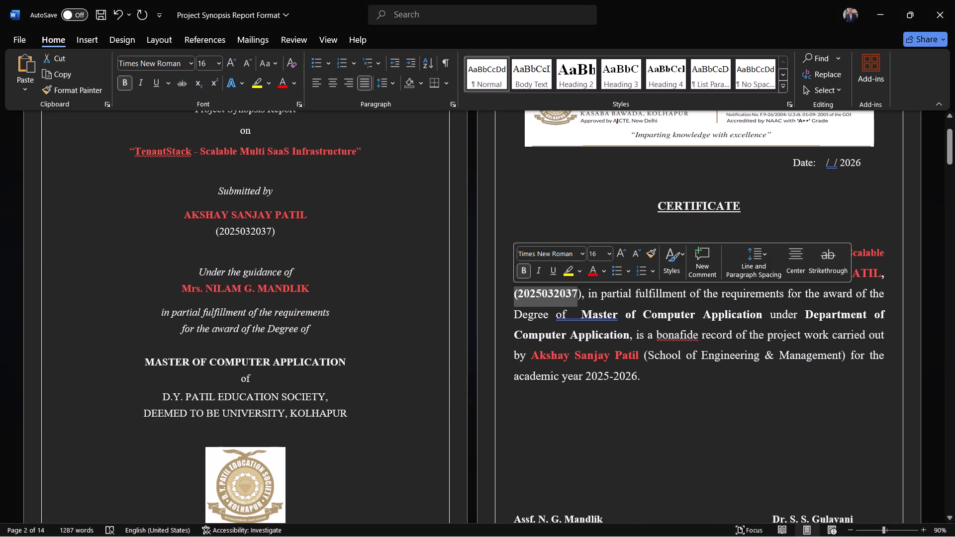
left_click(579, 292)
left_click_drag(580, 292, 516, 292)
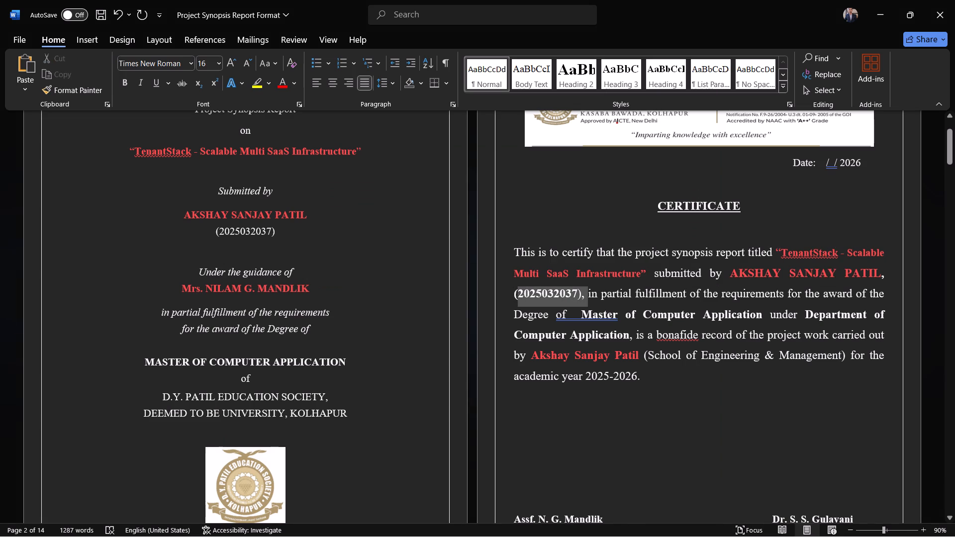
left_click_drag(516, 292, 515, 292)
left_click(514, 292)
left_click_drag(515, 291, 577, 291)
left_click_drag(577, 291, 582, 291)
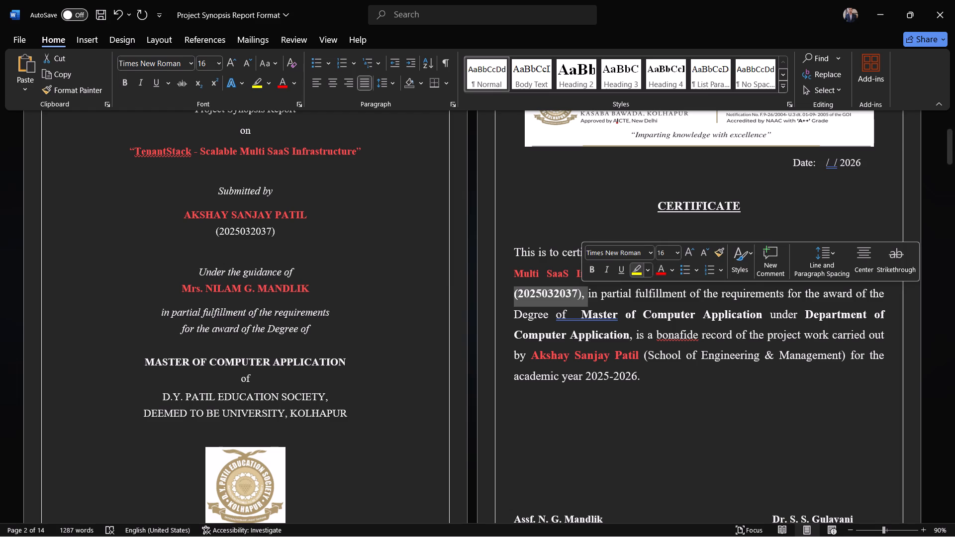
left_click(658, 270)
Replace the red comma and space after the bracketed student number with ones in the default text colour, keeping “in partial fulfillment” intact.
left_click(591, 292)
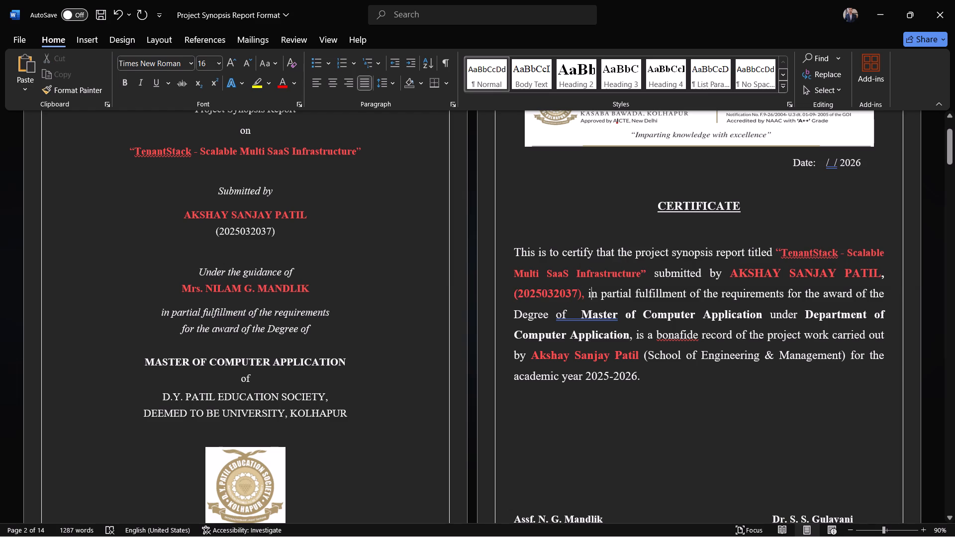
key("Left")
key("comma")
key("BackSpace")
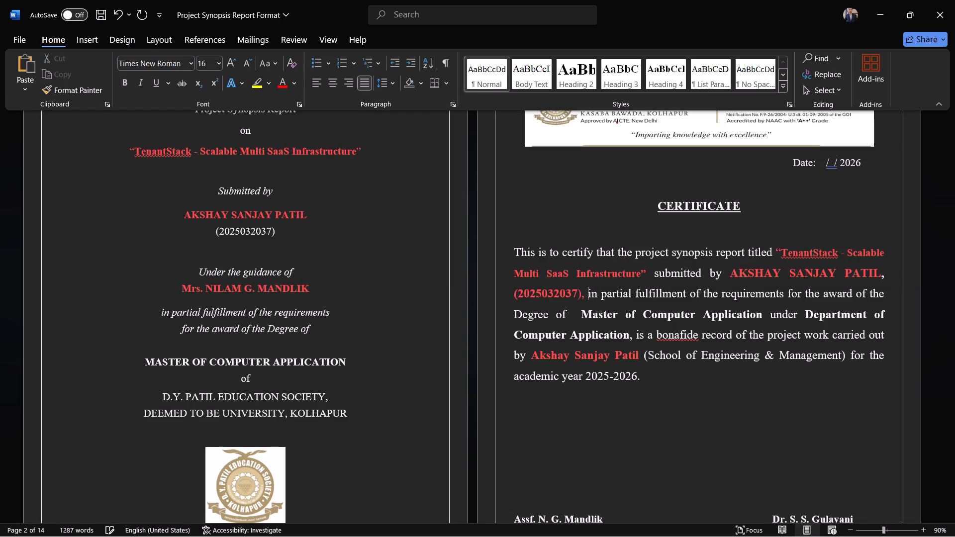
key("Right")
key("Right")
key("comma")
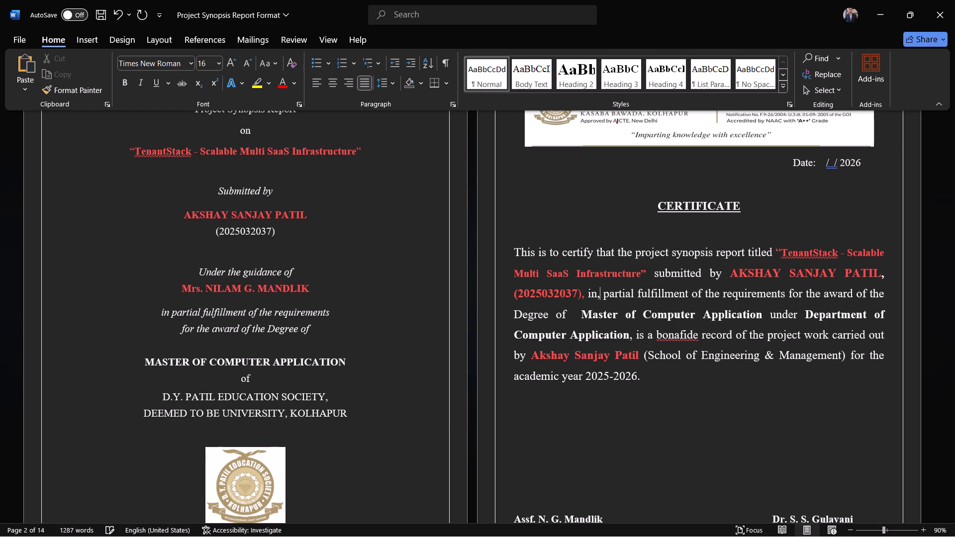
key("Left")
key("Left")
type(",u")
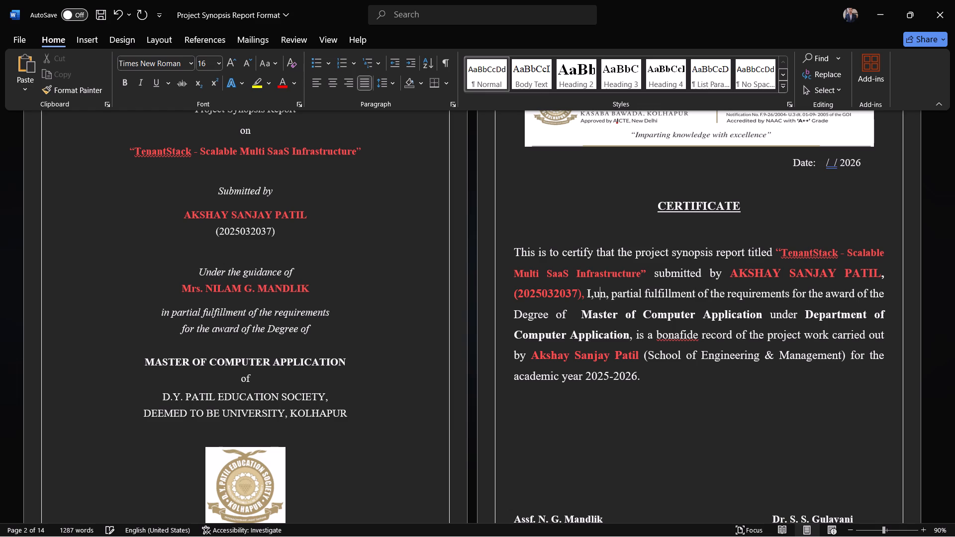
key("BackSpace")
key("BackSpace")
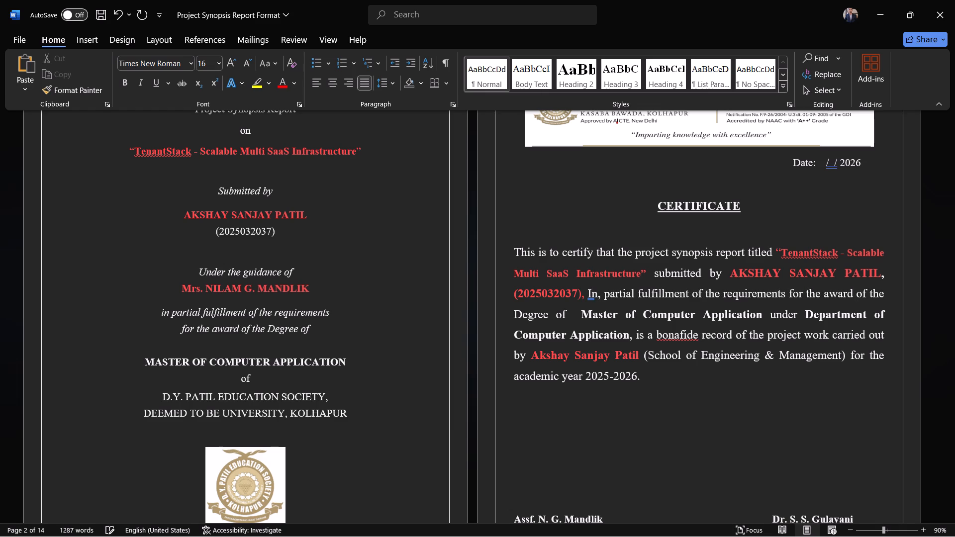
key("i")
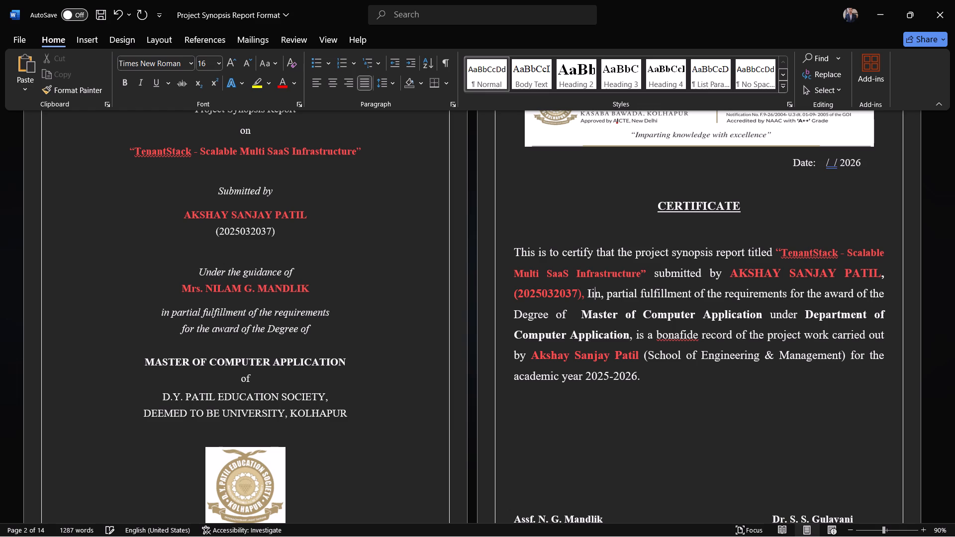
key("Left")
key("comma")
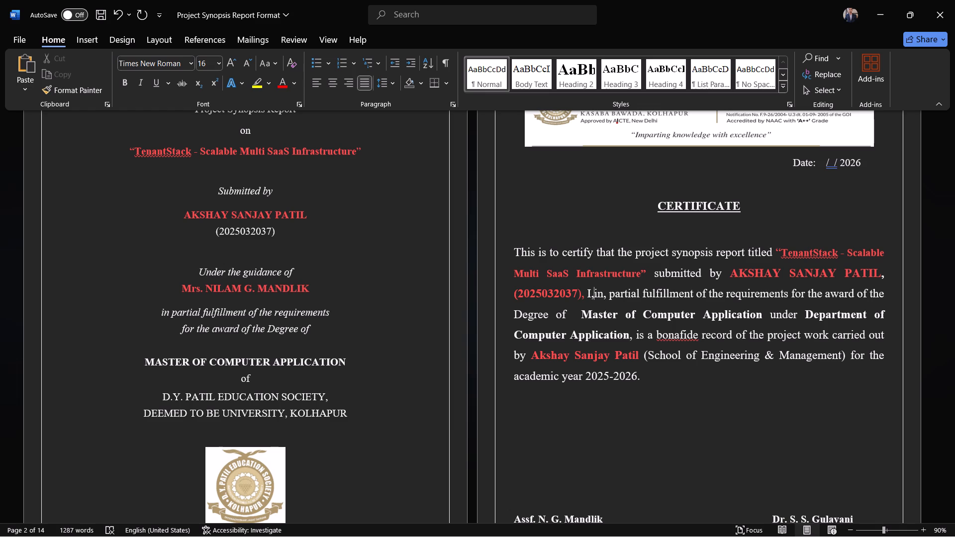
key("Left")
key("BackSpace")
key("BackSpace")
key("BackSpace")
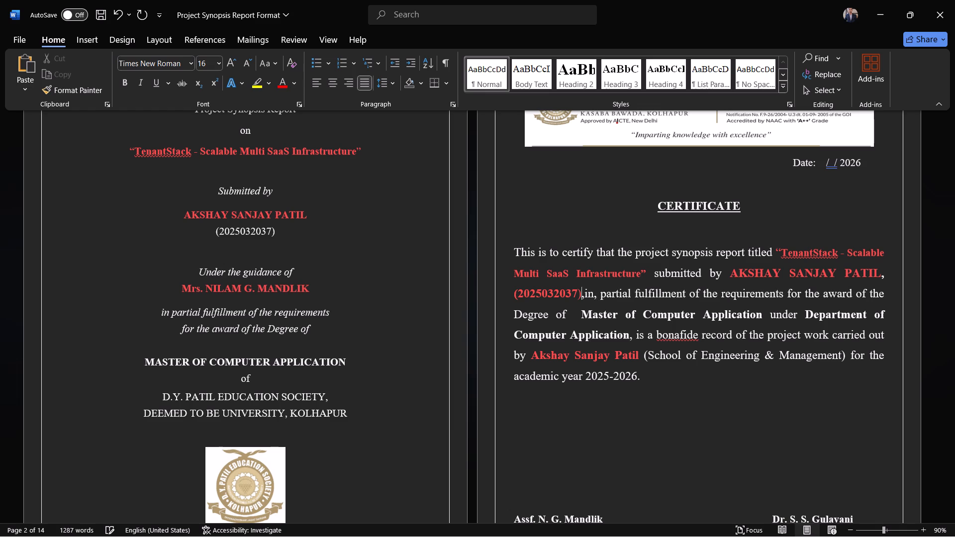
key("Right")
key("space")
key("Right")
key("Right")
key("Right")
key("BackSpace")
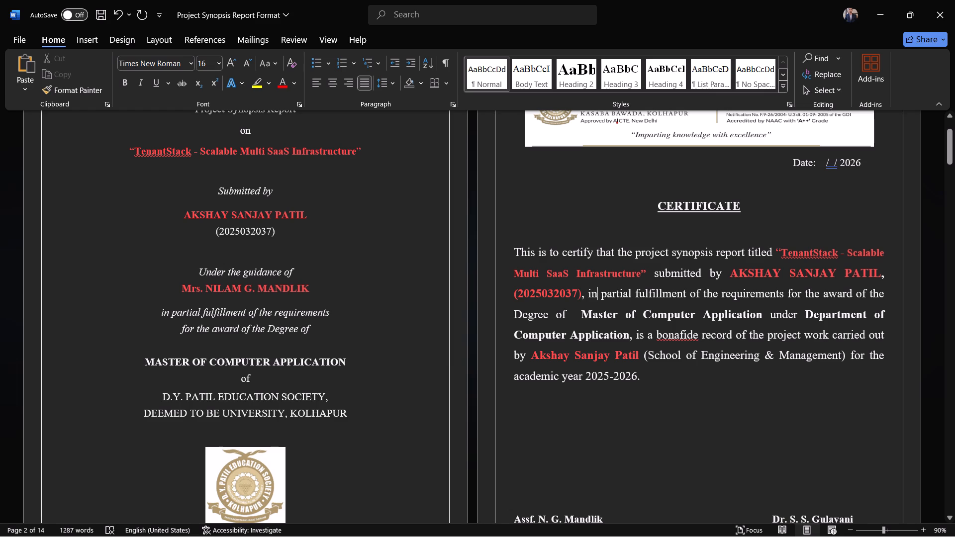
Compare the Project Synopsis Details for MCA table with the project details page in Synopsis Combine certificate pages.
scroll(277, 335, "up", 2)
scroll(331, 340, "down", 4)
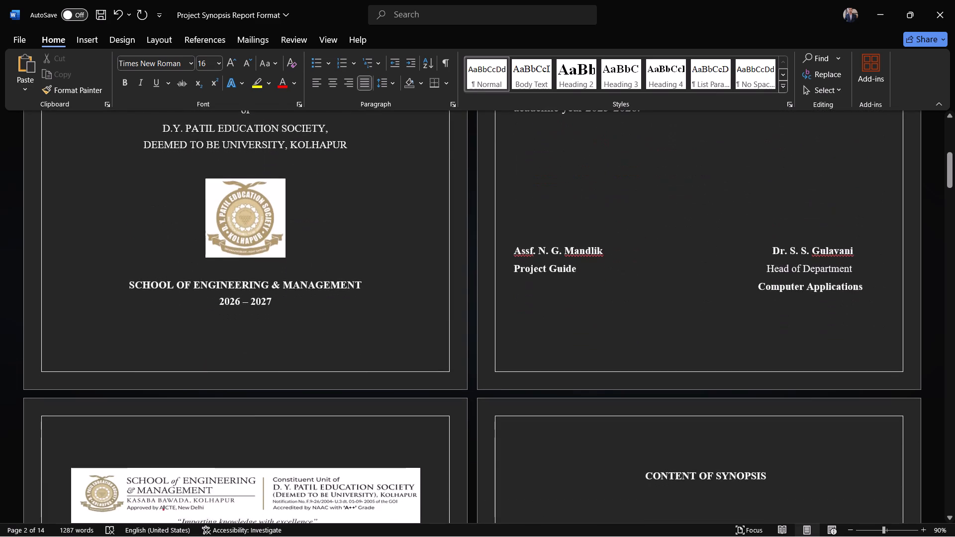
scroll(523, 340, "down", 4)
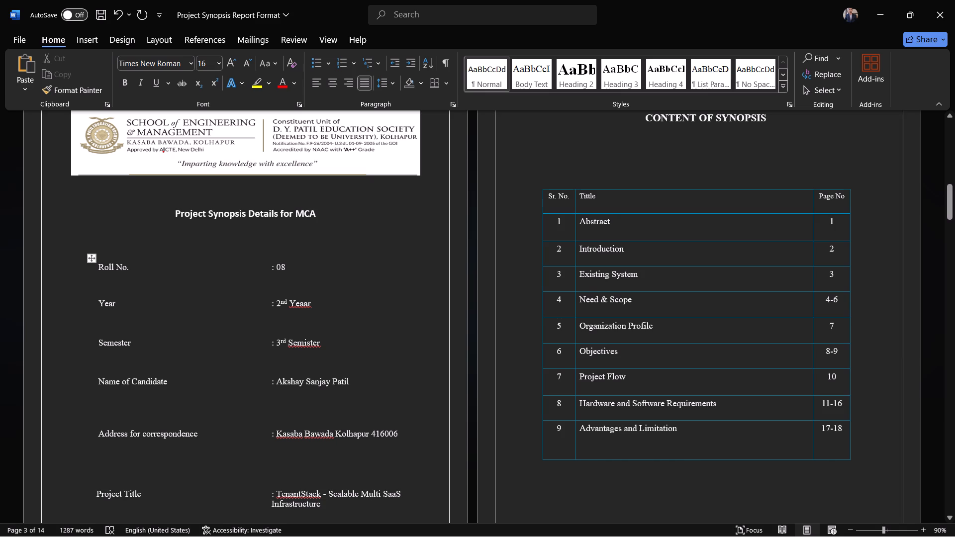
left_click_drag(334, 498, 90, 256)
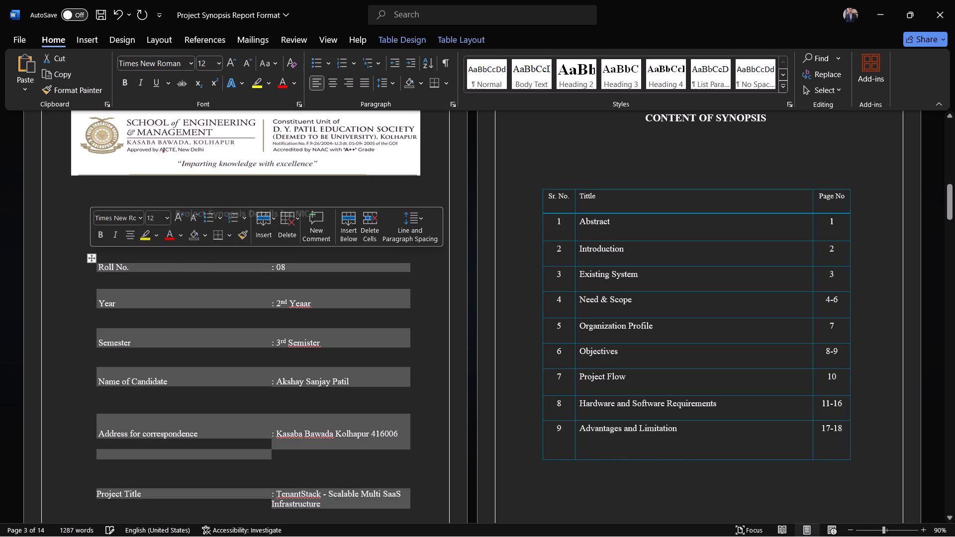
key("alt+Tab")
scroll(446, 308, "up", 5)
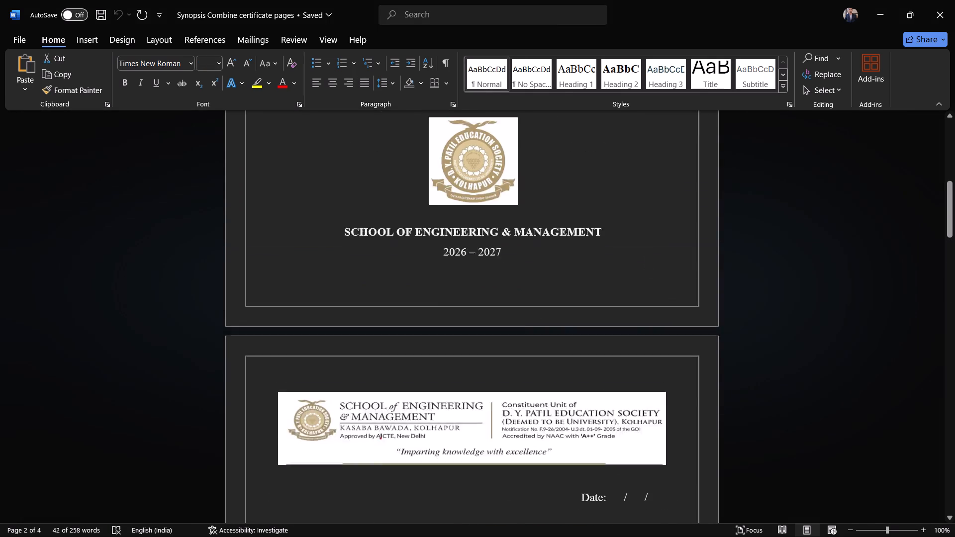
scroll(412, 309, "up", 9)
scroll(412, 312, "down", 17)
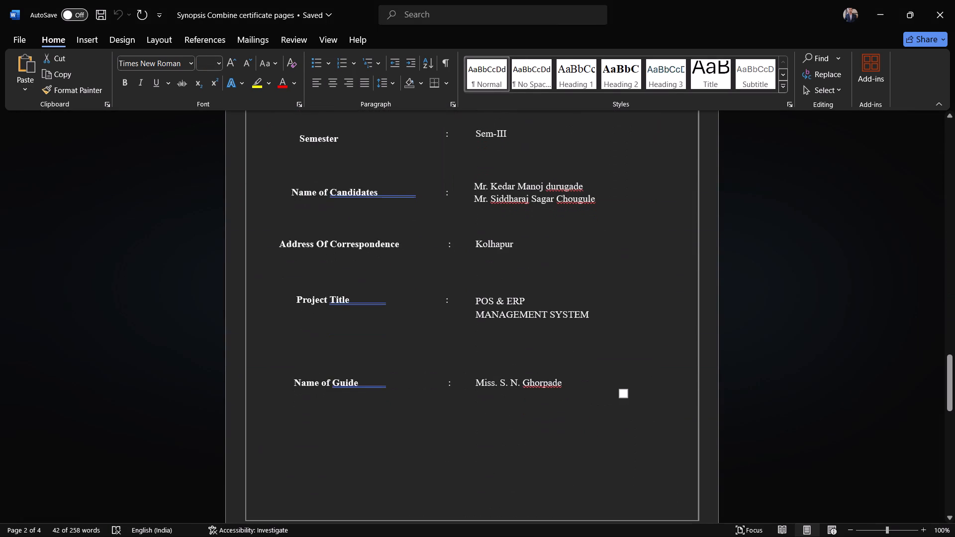
left_click_drag(622, 320, 471, 289)
key("alt+Tab")
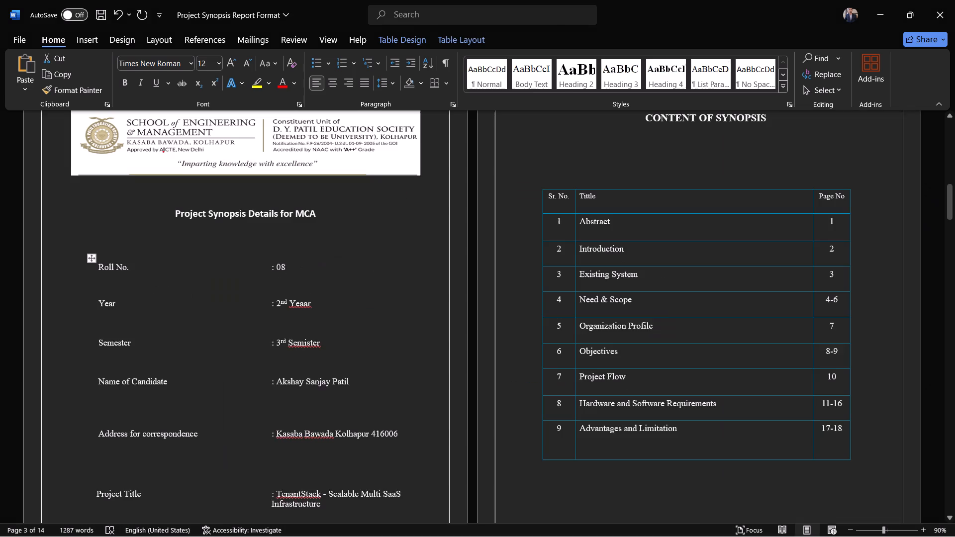
left_click(501, 364)
left_click_drag(362, 374, 224, 325)
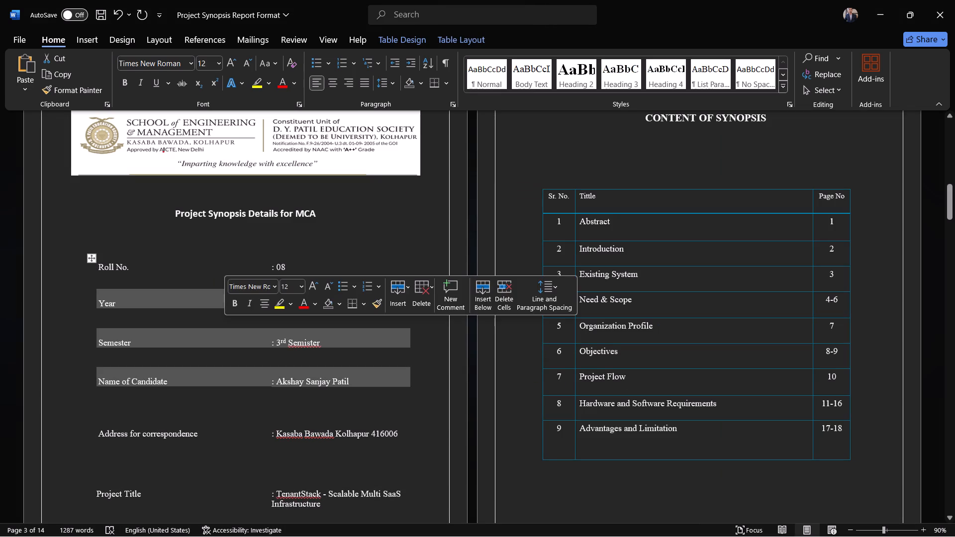
left_click(335, 402)
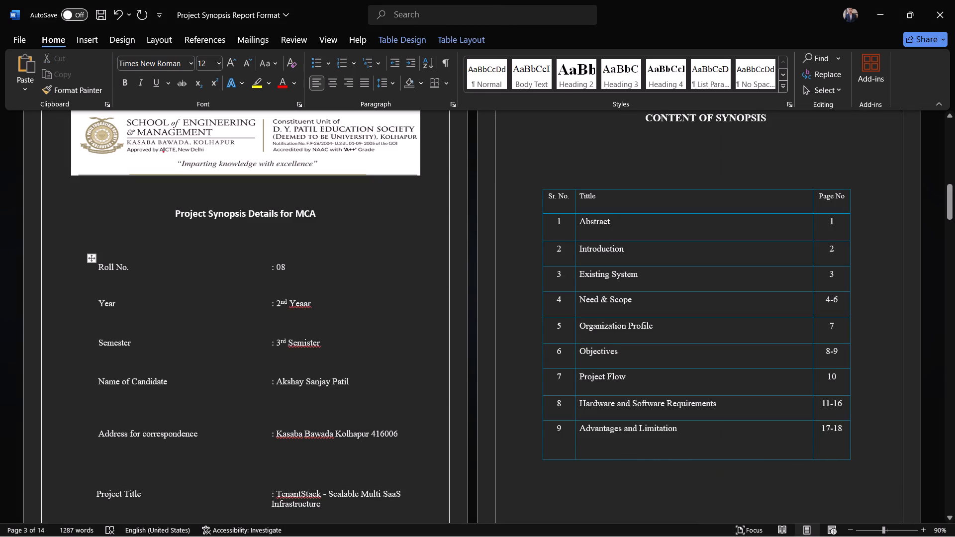
Apply the first plain black-and-white style of the Grid Tables group to the whole CONTENT OF SYNOPSIS table.
left_click(831, 459)
left_click(714, 189)
left_click(770, 321)
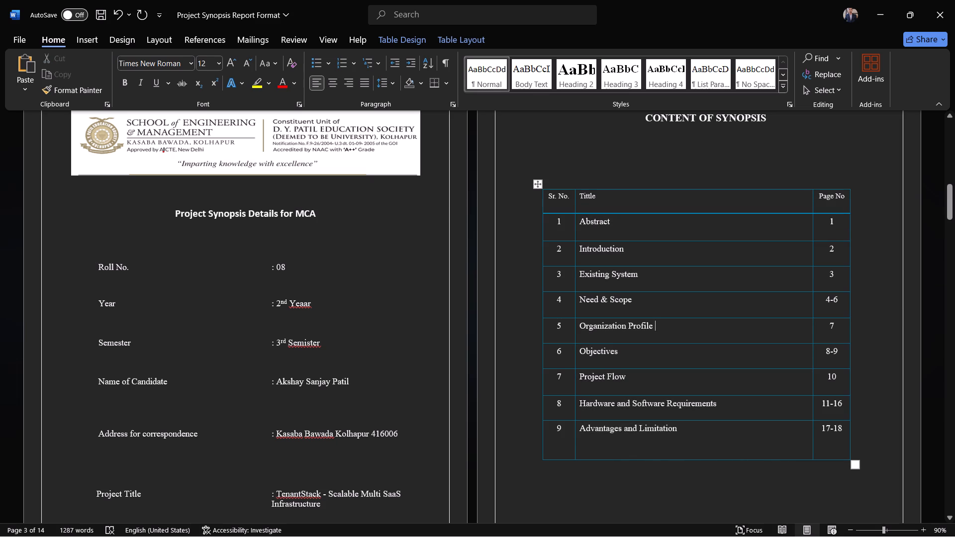
left_click_drag(865, 455, 514, 192)
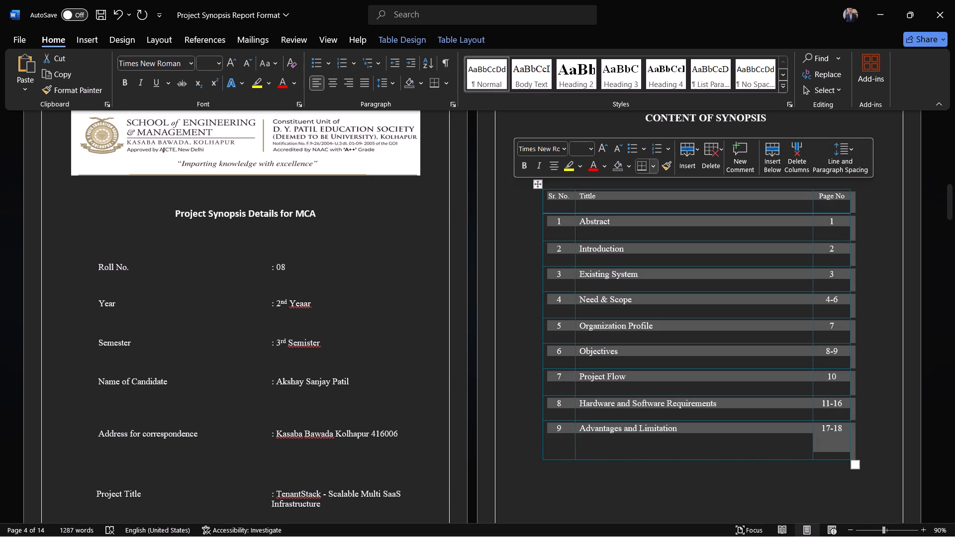
left_click(395, 43)
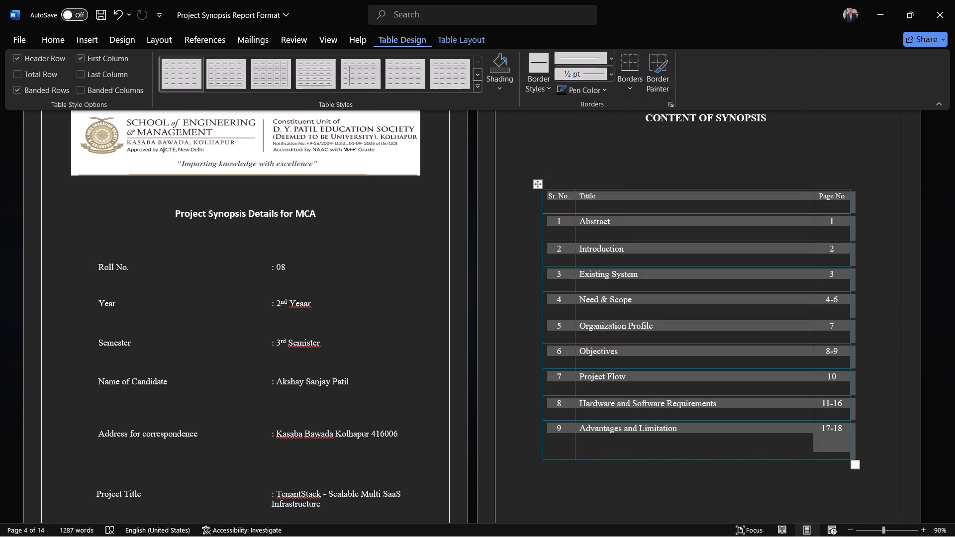
left_click(465, 40)
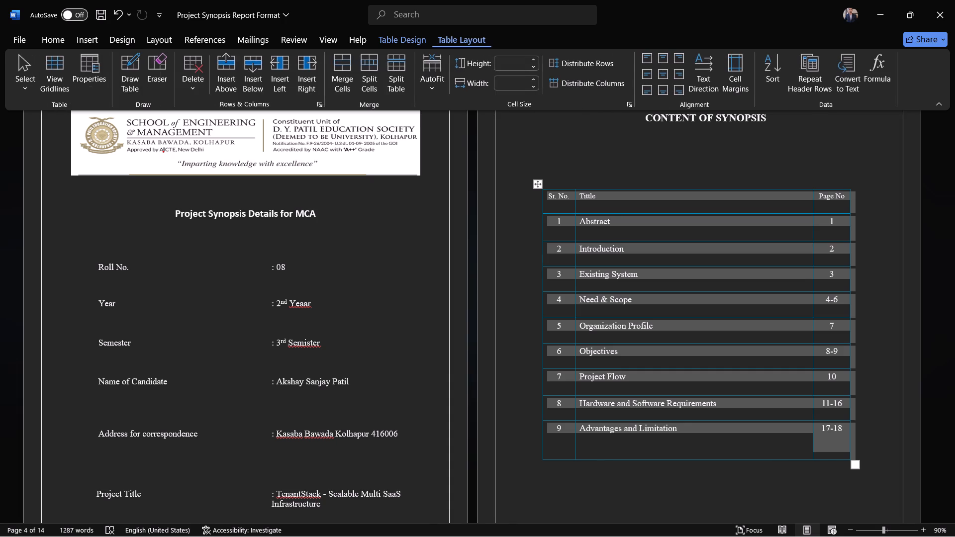
left_click(412, 42)
left_click(479, 90)
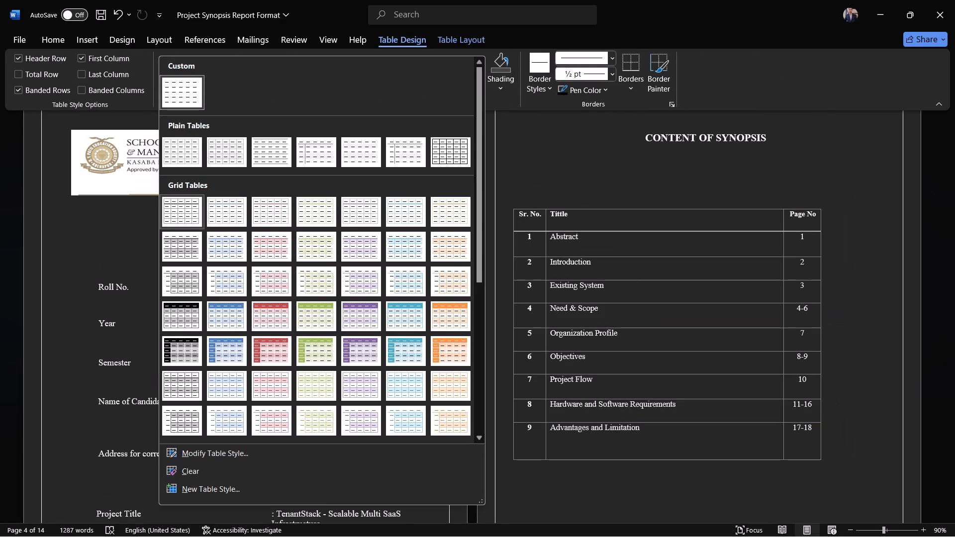
left_click(180, 207)
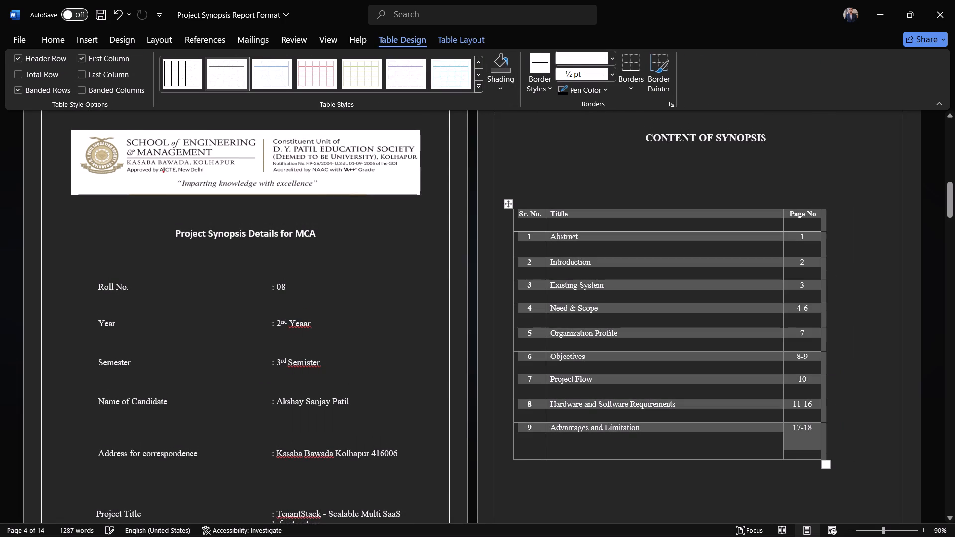
left_click(862, 277)
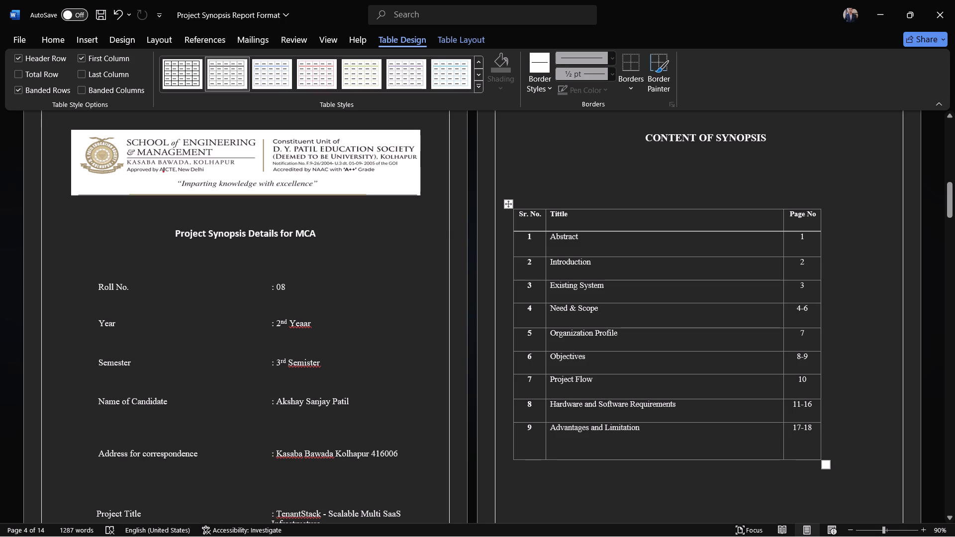
Move the contents table horizontally so that it sits centred beneath the CONTENT OF SYNOPSIS heading.
left_click_drag(508, 204, 545, 206)
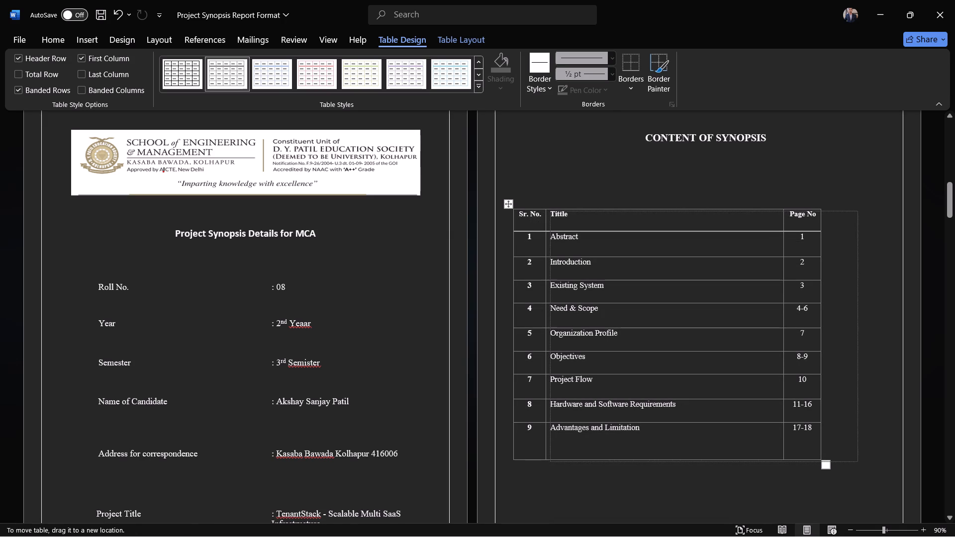
left_click_drag(545, 206, 557, 206)
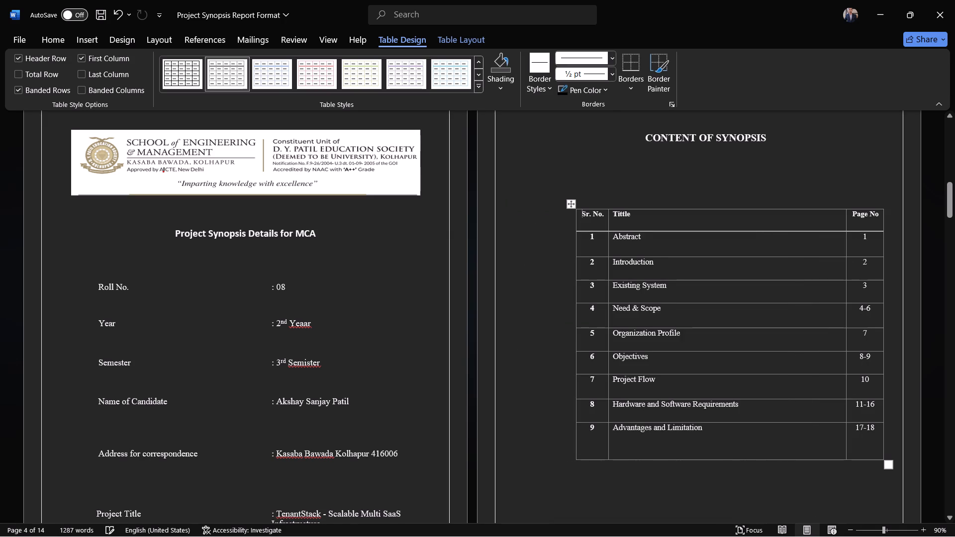
left_click_drag(572, 201, 555, 202)
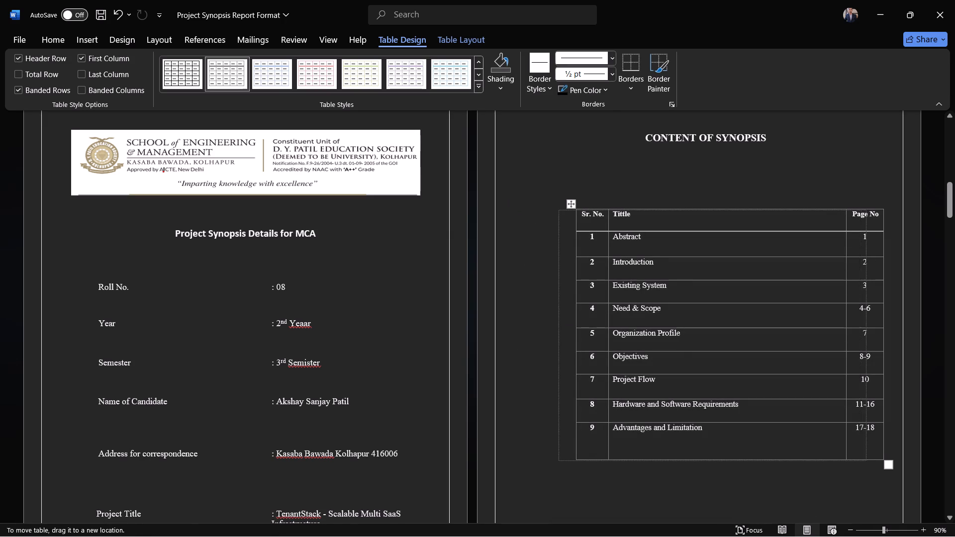
left_click_drag(555, 202, 556, 202)
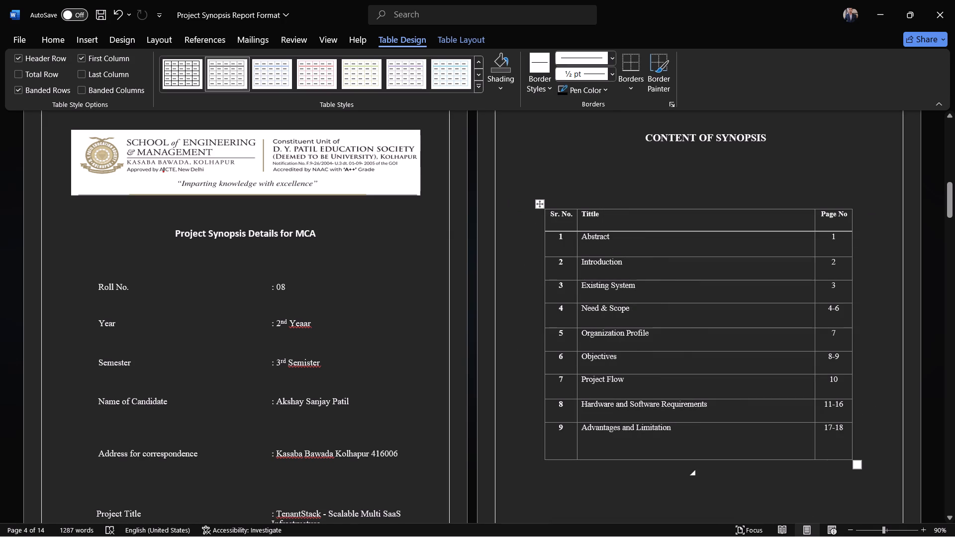
left_click(865, 420)
Enlarge the contents table downward from its lower corner so that all its rows become slightly taller.
scroll(856, 379, "down", 1)
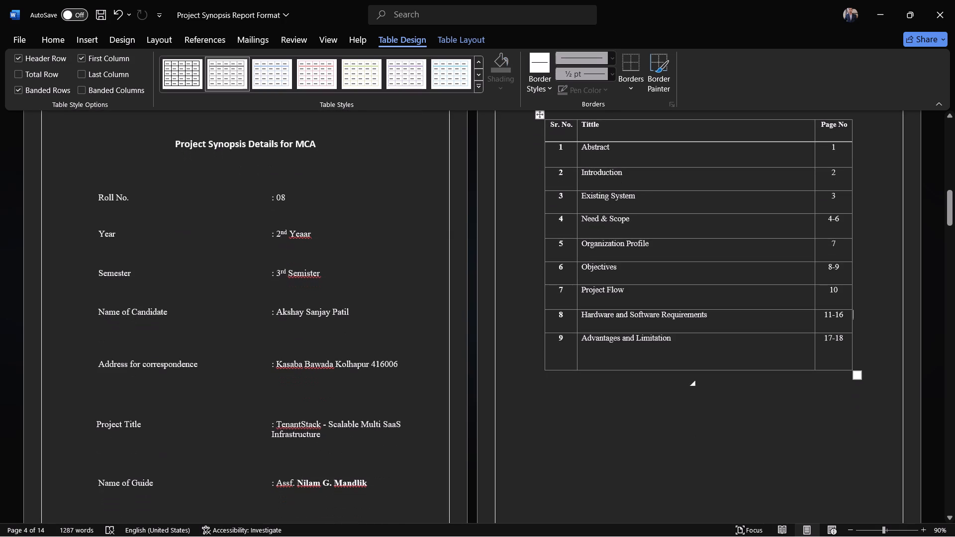
left_click_drag(855, 373, 855, 408)
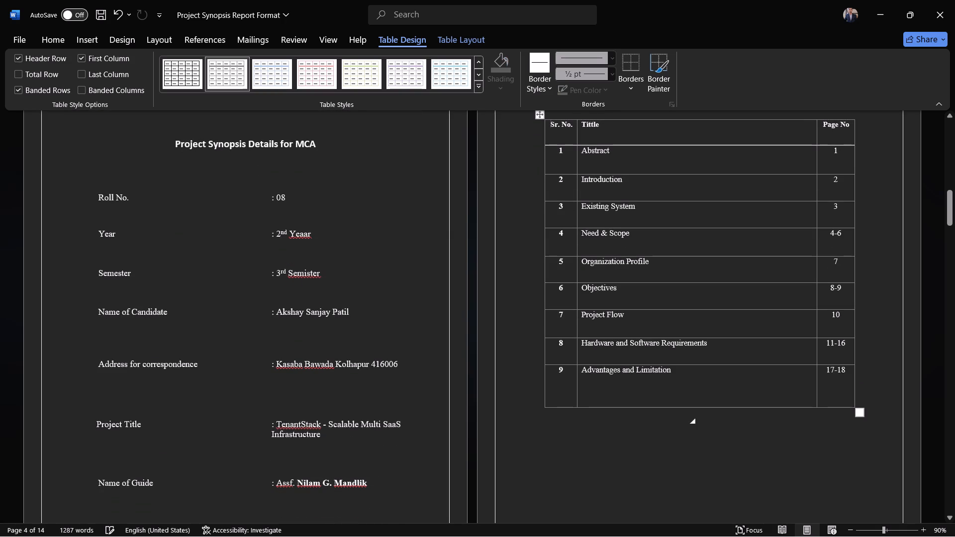
left_click(876, 356)
Remove the blank page between the contents table and ABSTRACT, keeping the ABSTRACT heading at the start of its own page.
scroll(741, 359, "down", 5)
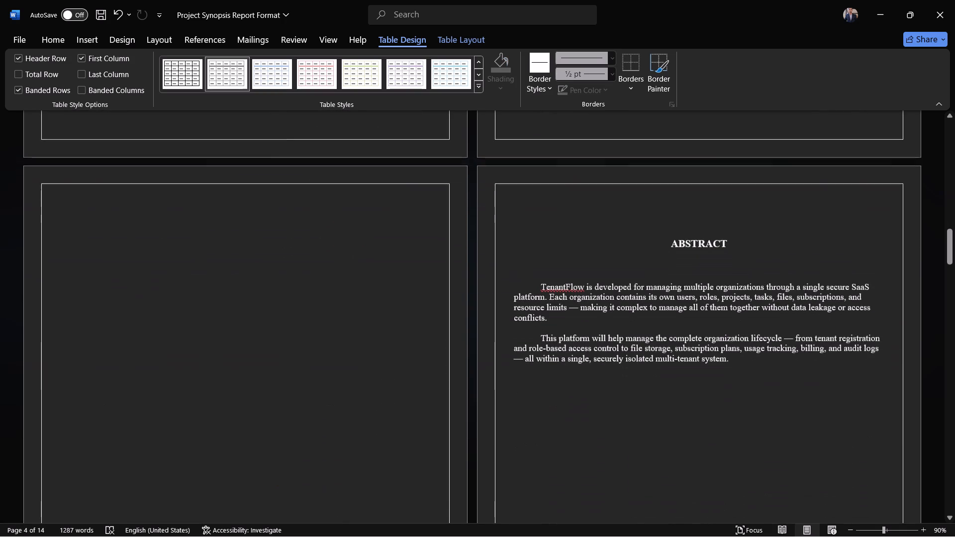
left_click(339, 377)
key("ctrl+BackSpace")
key("ctrl+BackSpace")
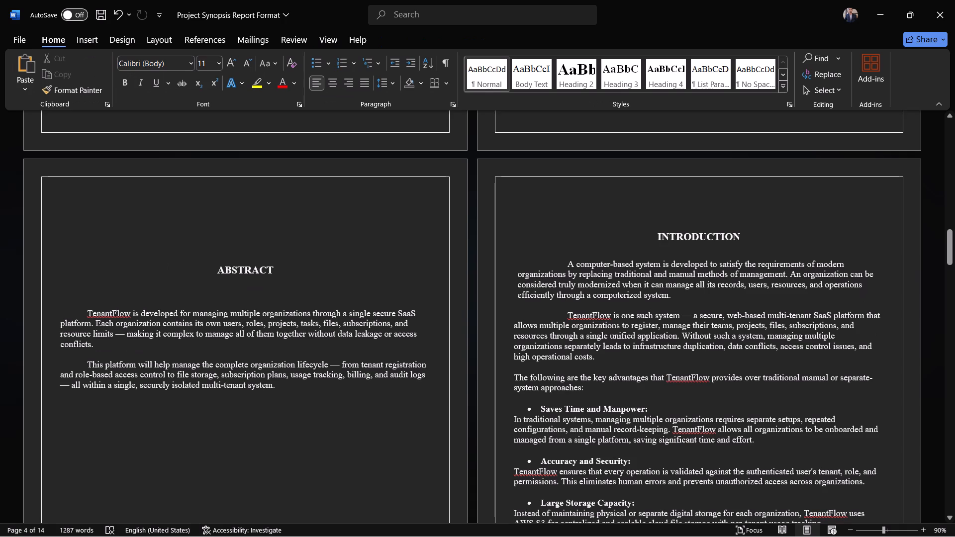
key("ctrl+BackSpace")
key("ctrl+BackSpace")
key("ctrl+BackSpace")
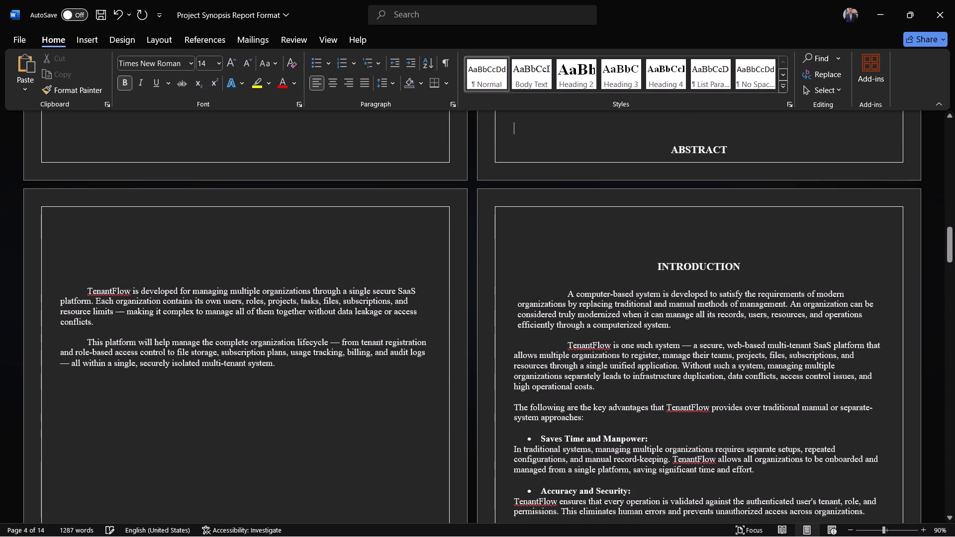
key("Return")
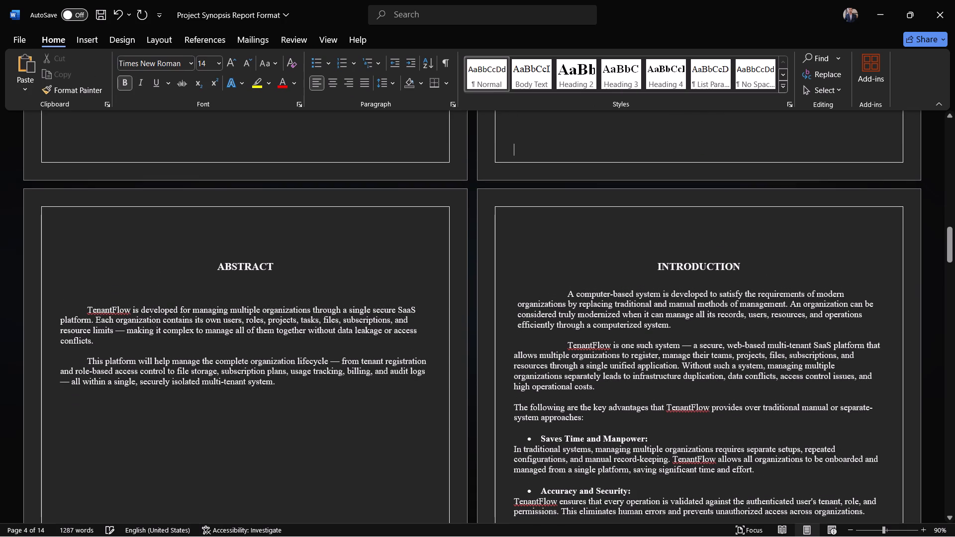
Review the synopsis pages from ABSTRACT to NEED & SCOPE and compare the document with the INDEX page in Synopsis Combine certificate pages.
scroll(343, 358, "up", 4)
scroll(341, 362, "down", 6)
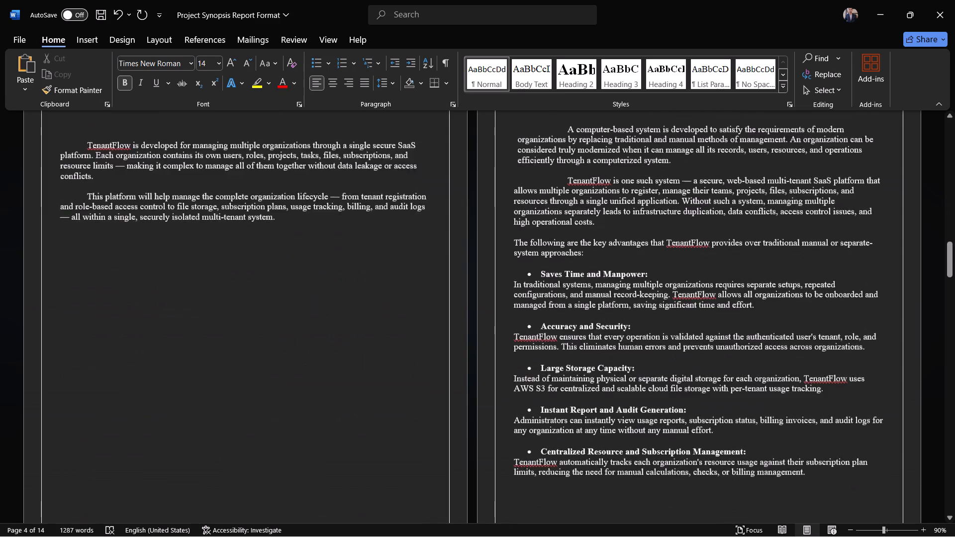
scroll(340, 369, "down", 4)
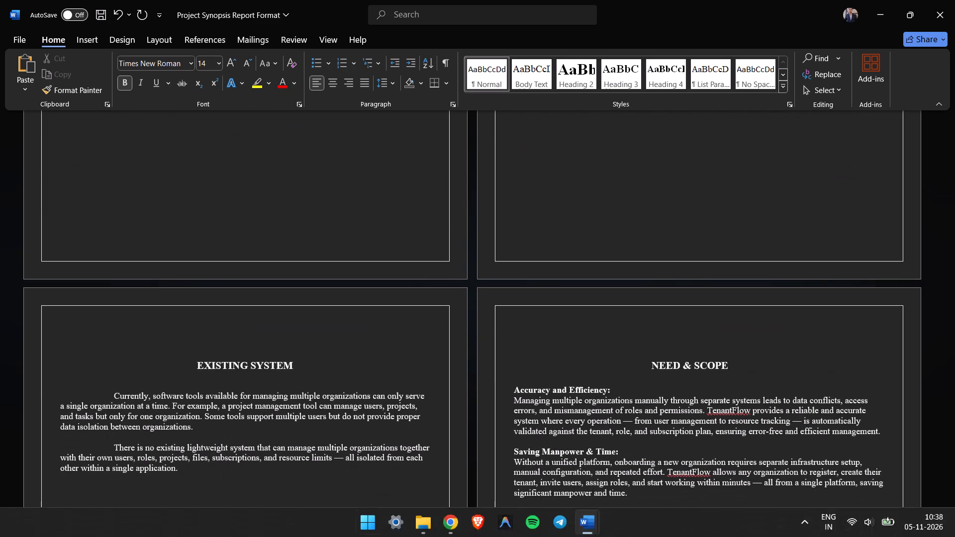
key("alt+Tab")
scroll(526, 408, "down", 12)
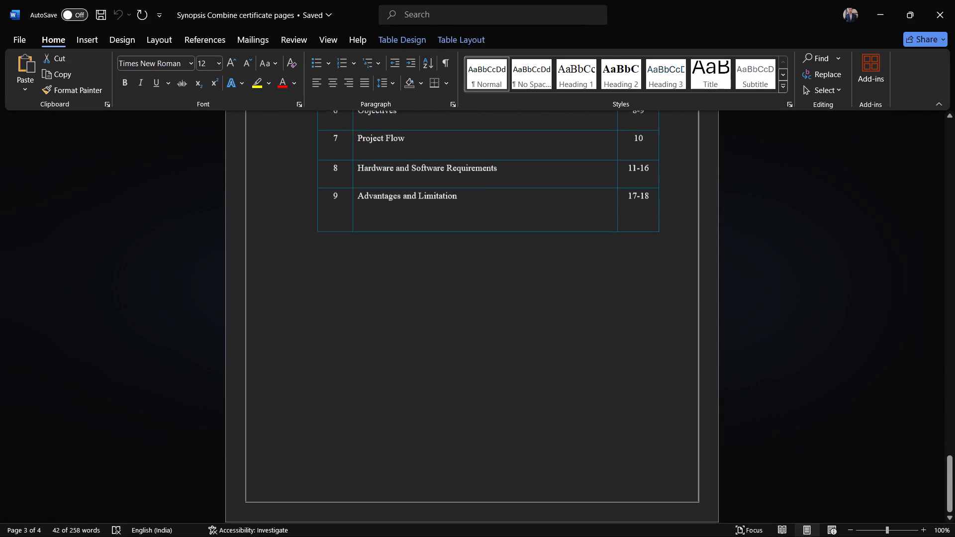
scroll(514, 429, "up", 19)
scroll(495, 429, "down", 1)
scroll(495, 429, "up", 3)
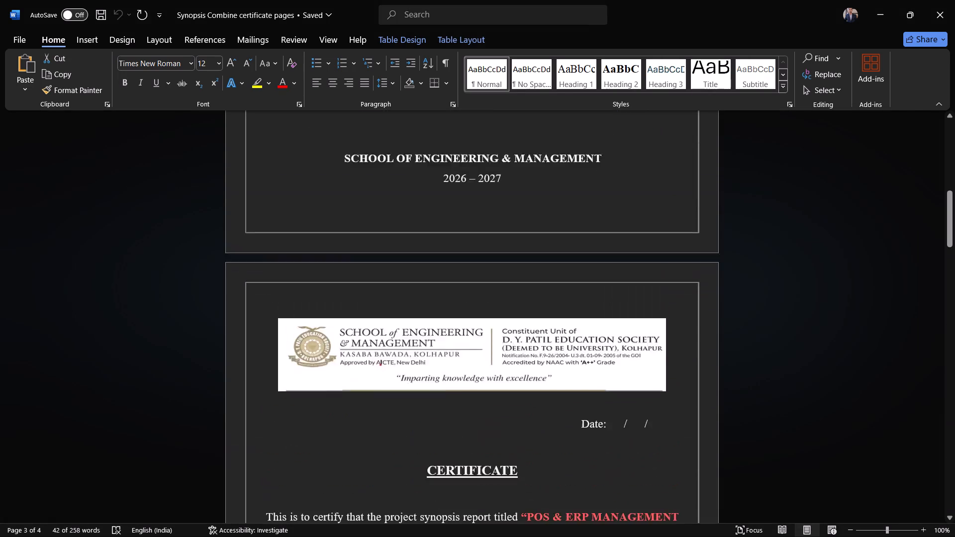
scroll(495, 429, "up", 15)
scroll(495, 429, "down", 20)
scroll(495, 429, "down", 2)
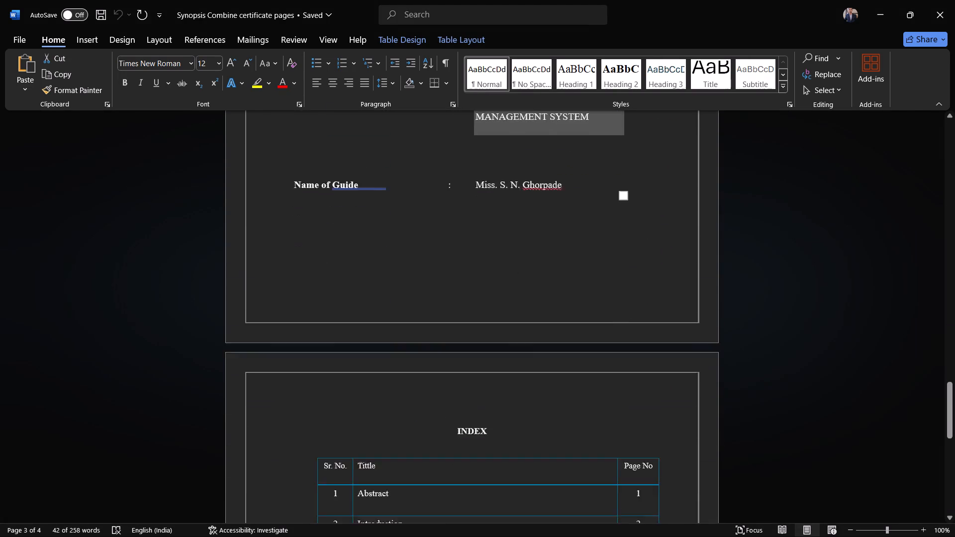
scroll(488, 429, "down", 9)
double_click(675, 472)
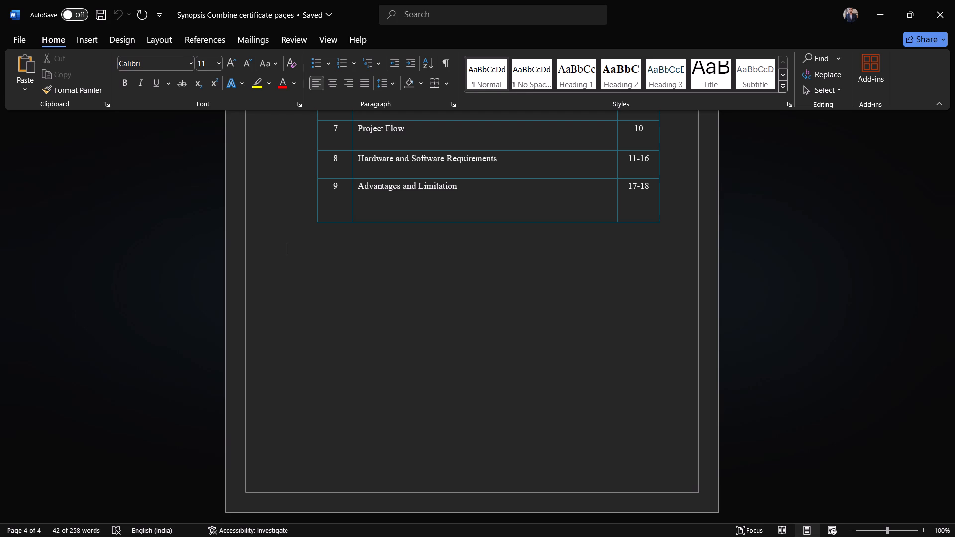
scroll(551, 386, "up", 2)
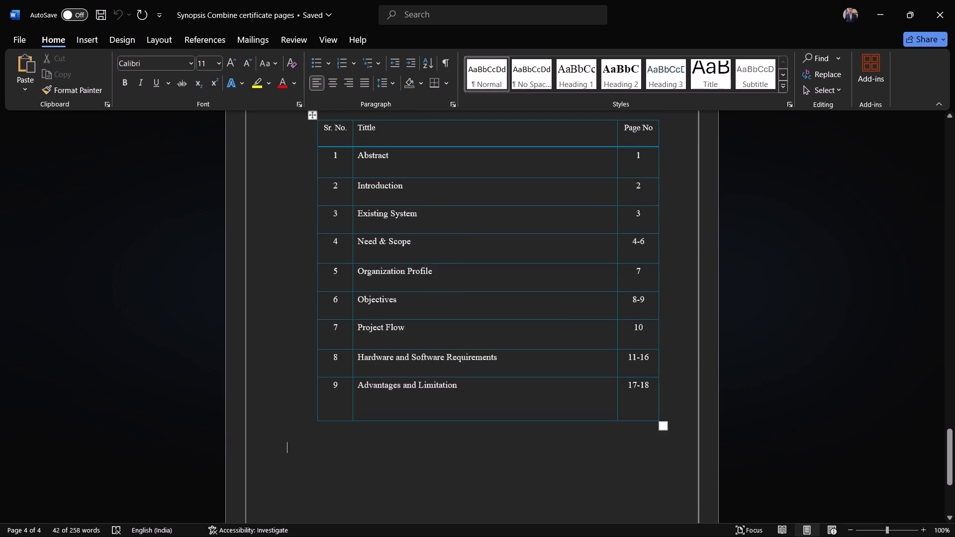
key("alt+Tab")
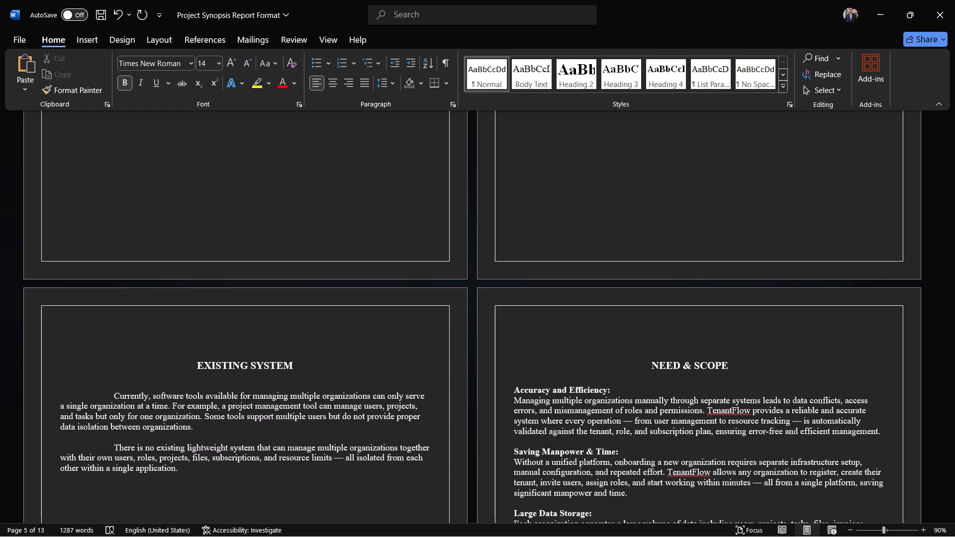
scroll(464, 380, "up", 1)
scroll(464, 380, "down", 1)
scroll(545, 349, "up", 6)
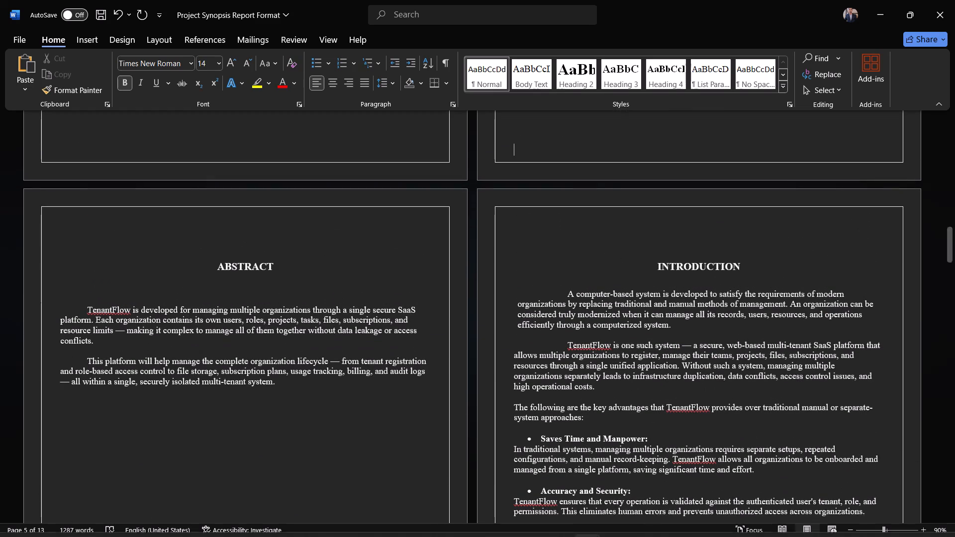
Open the TenantStack document from the Report files folder inside the Mini Project folder.
left_click(426, 526)
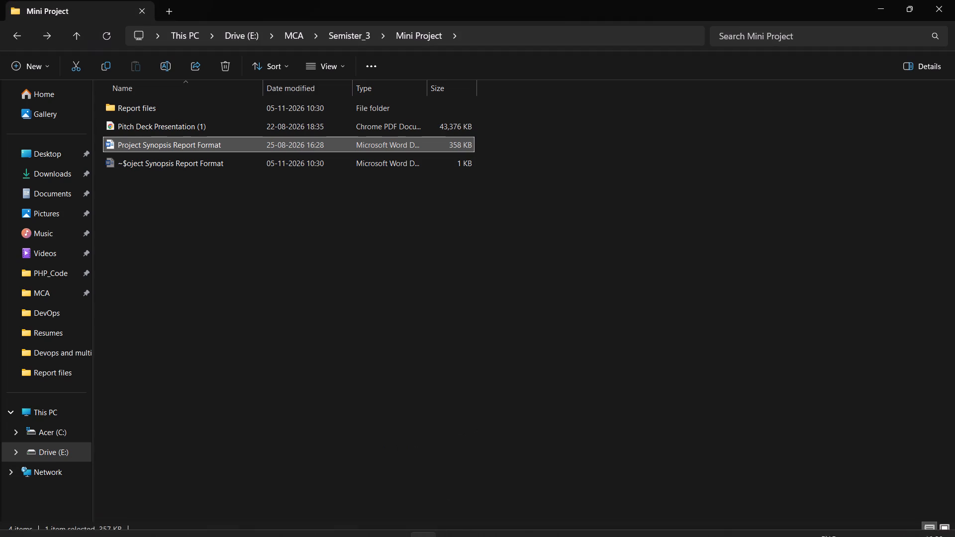
left_click(18, 33)
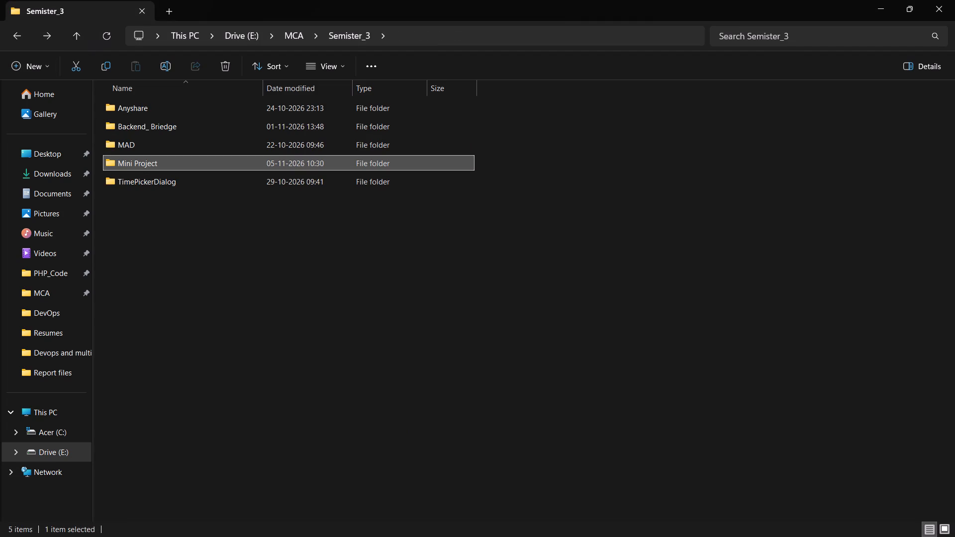
double_click(175, 160)
double_click(175, 108)
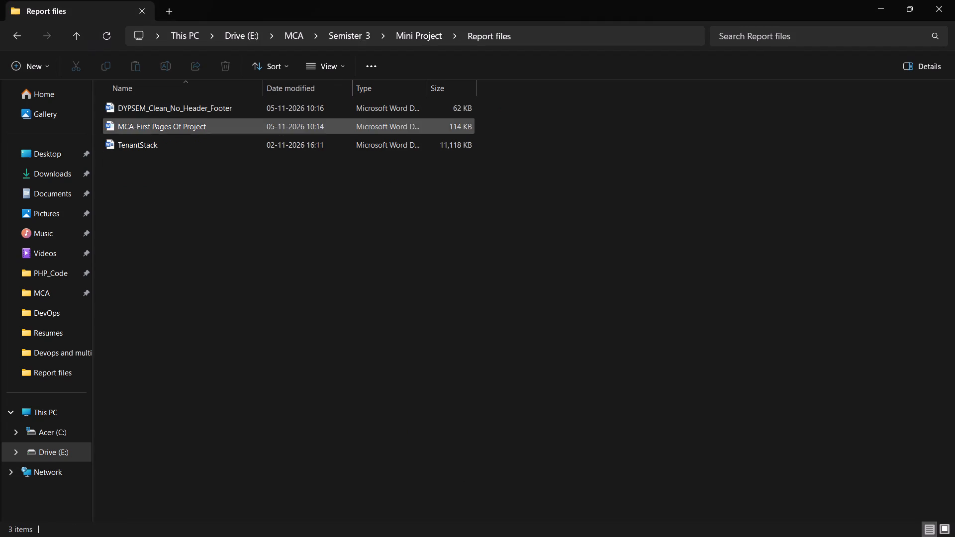
double_click(172, 141)
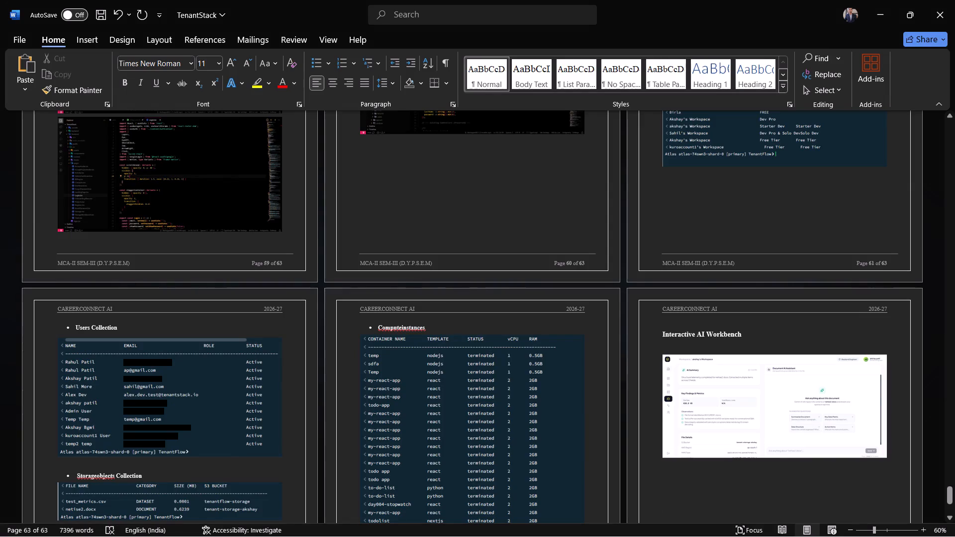
Examine the headers and footers on the closing pages of the TenantStack report, and close the document without saving changes.
scroll(387, 258, "up", 4)
scroll(387, 258, "down", 1)
scroll(387, 258, "up", 5)
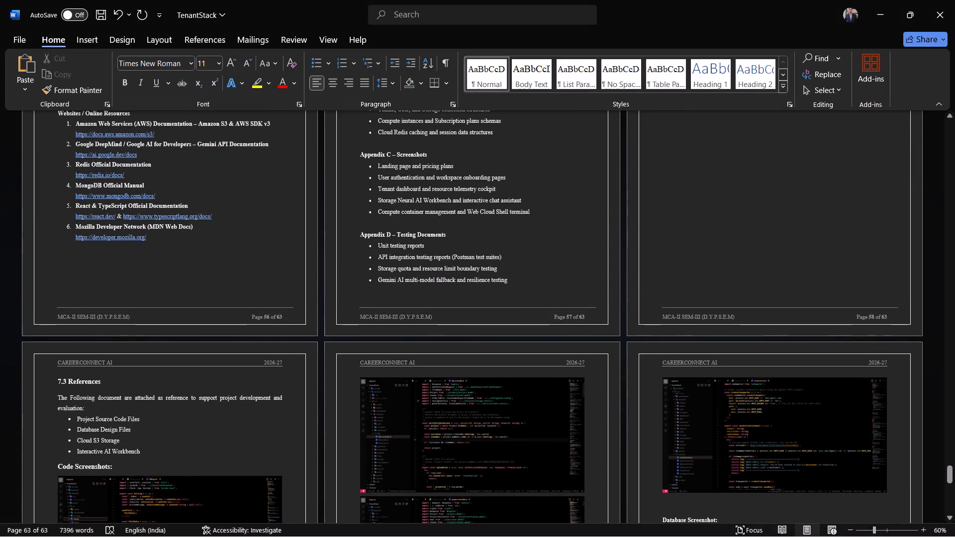
double_click(439, 360)
scroll(508, 303, "up", 7, "ctrl")
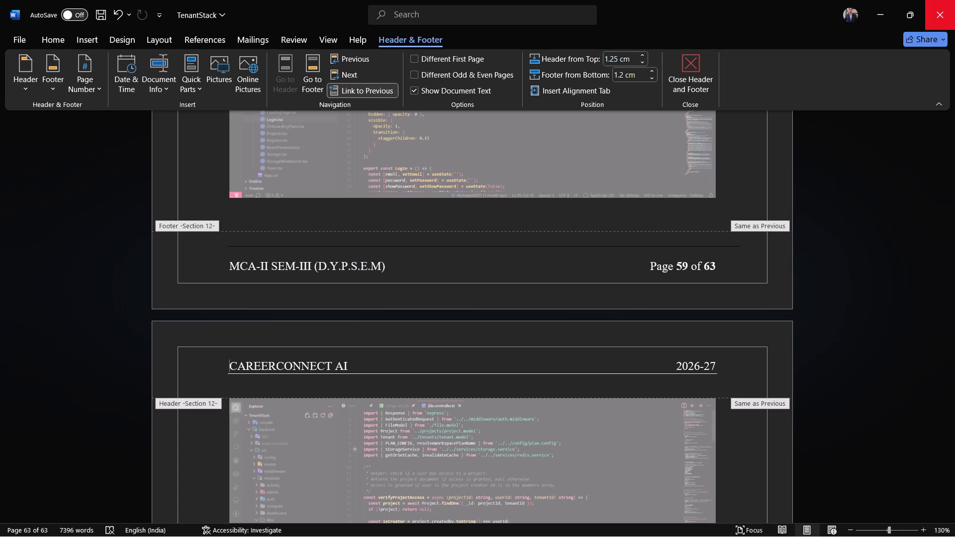
scroll(532, 377, "down", 2)
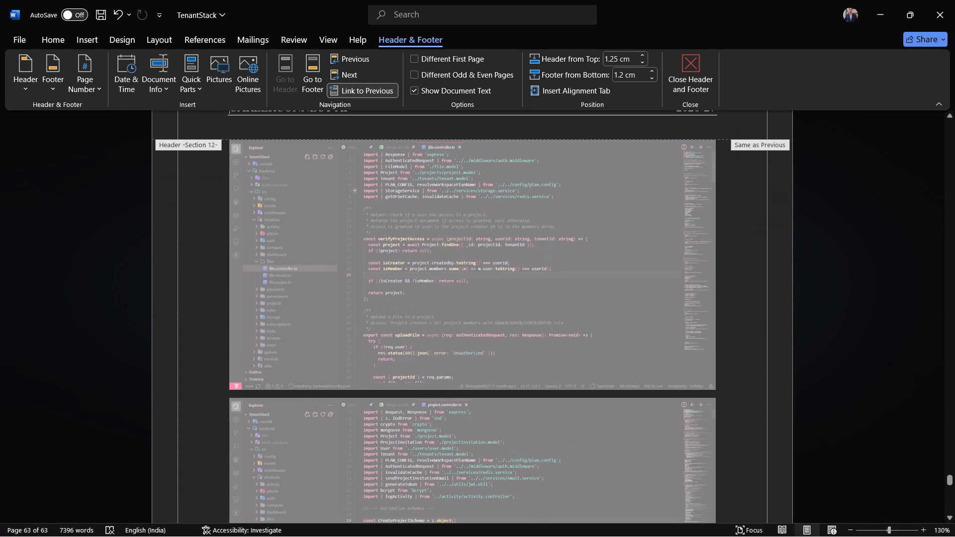
left_click(730, 404)
scroll(723, 432, "up", 5)
scroll(511, 337, "up", 1)
scroll(511, 337, "down", 1)
scroll(511, 337, "up", 1)
scroll(599, 236, "up", 3)
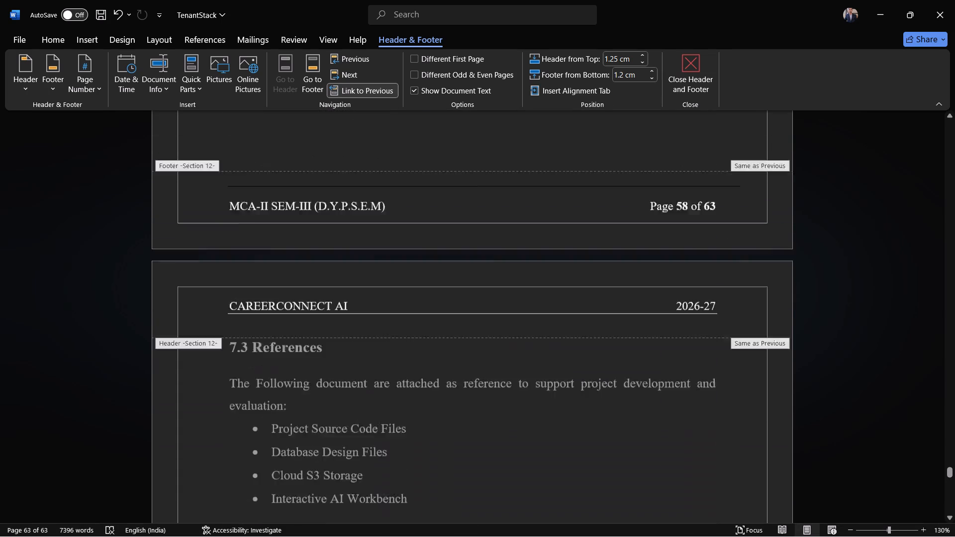
left_click(954, 0)
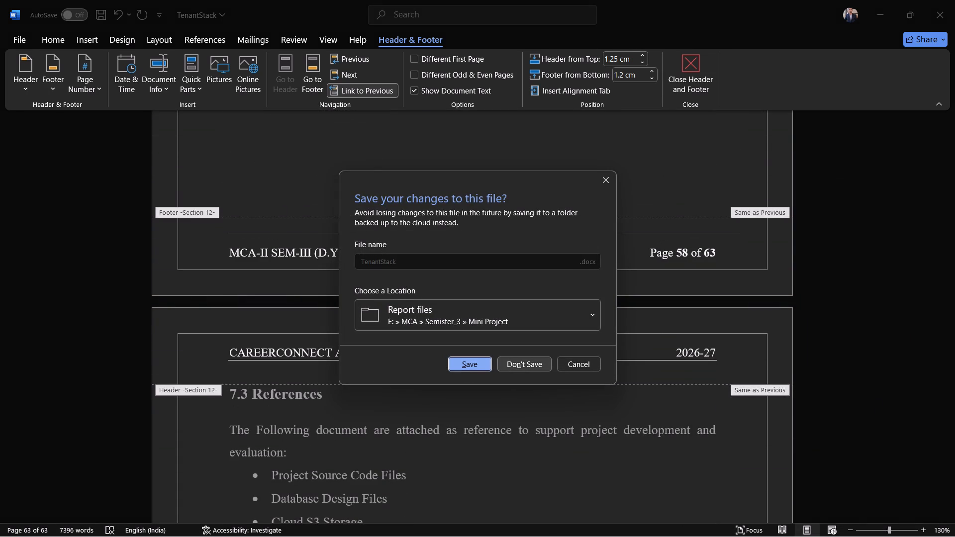
left_click(509, 366)
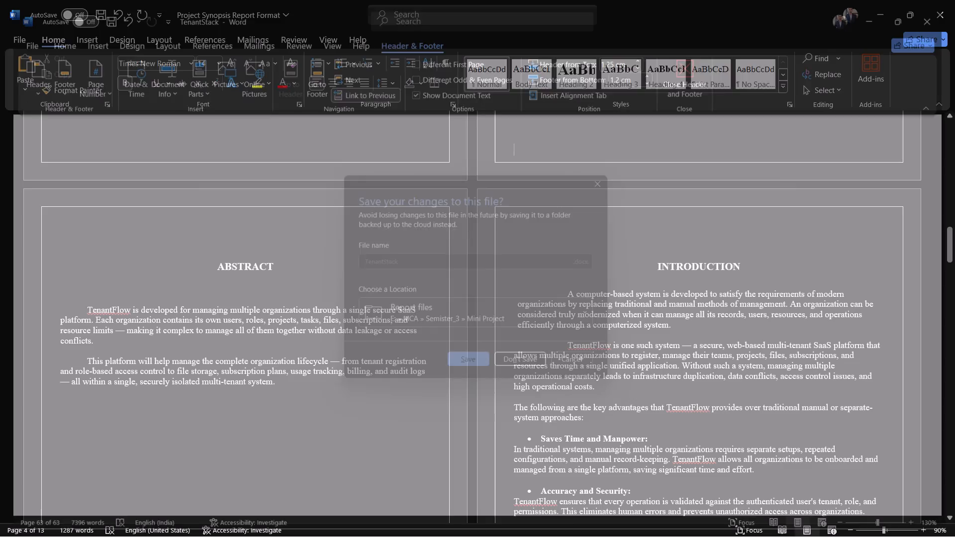
Reopen TenantStack from the Report files folder and copy its whole page header containing TENANTSTACK and 2026-27.
left_click(429, 525)
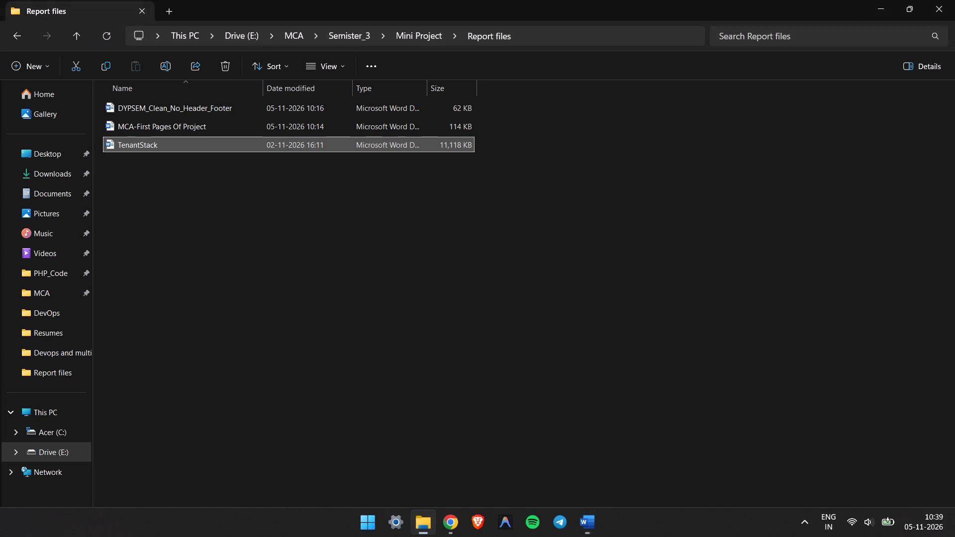
left_click(235, 185)
double_click(193, 147)
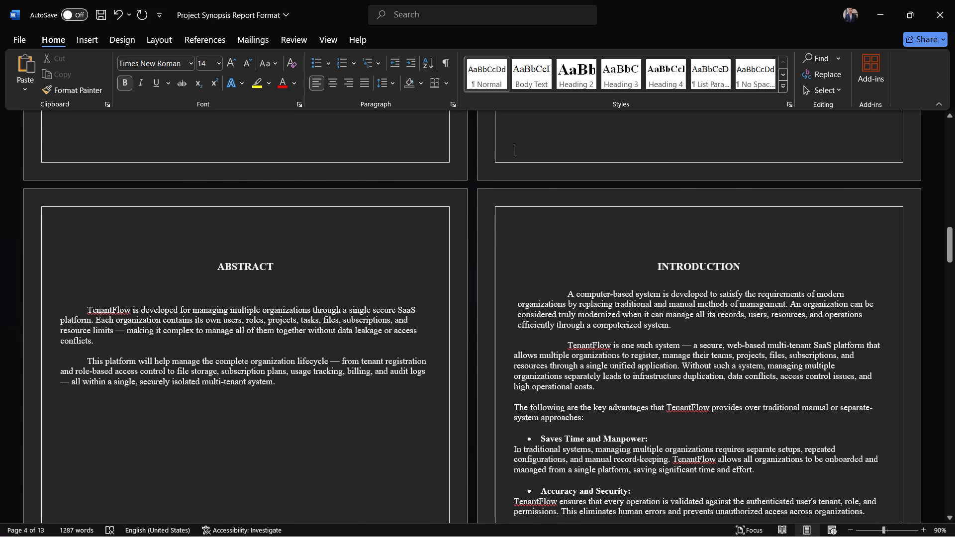
double_click(268, 166)
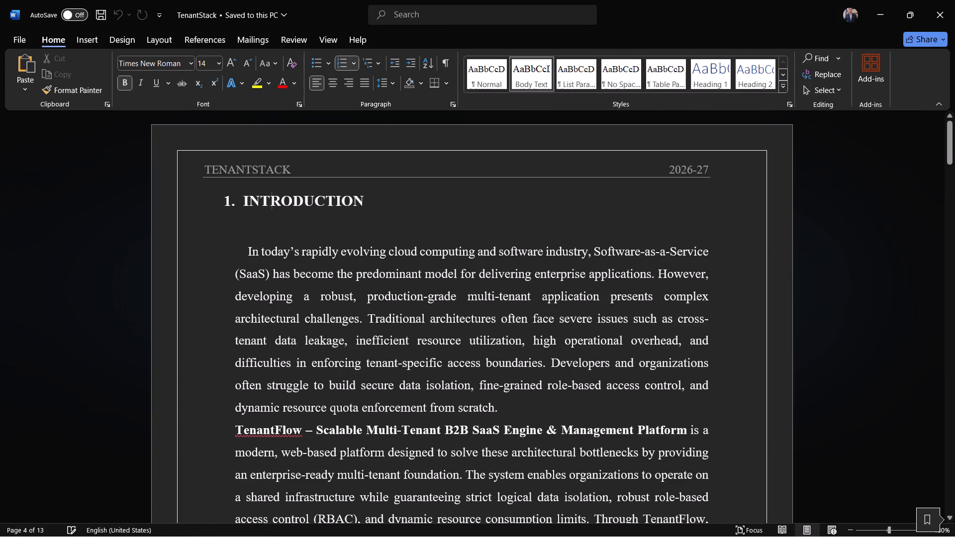
left_click_drag(200, 170, 682, 181)
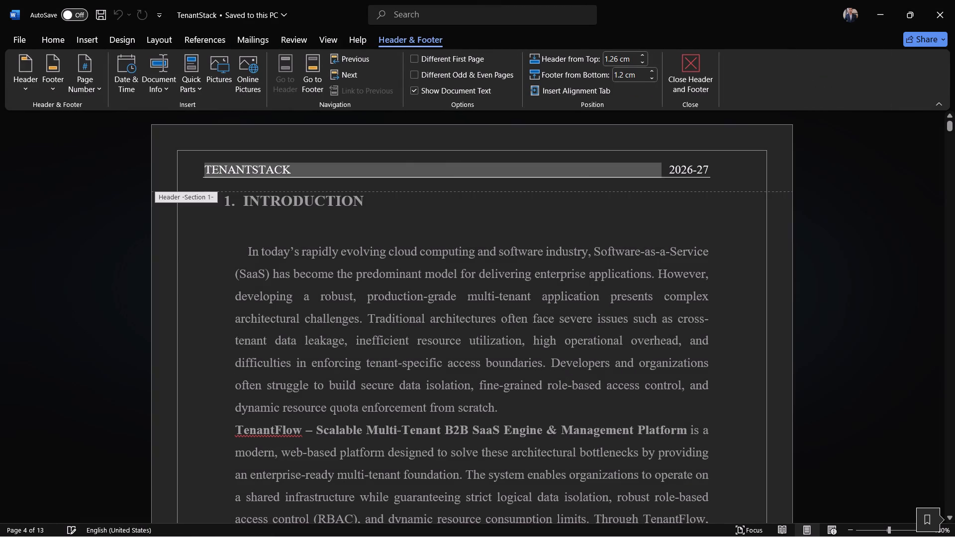
left_click_drag(682, 181, 723, 209)
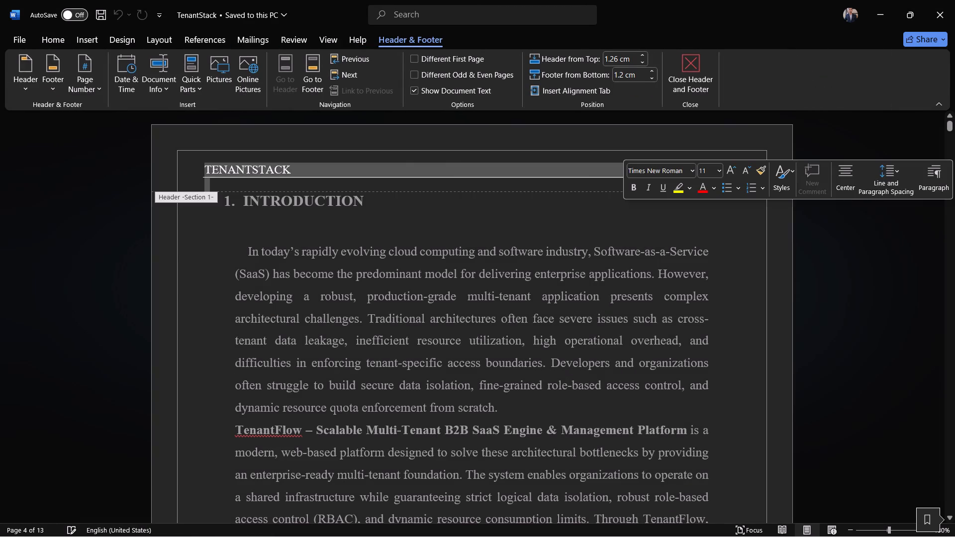
key("ctrl+c")
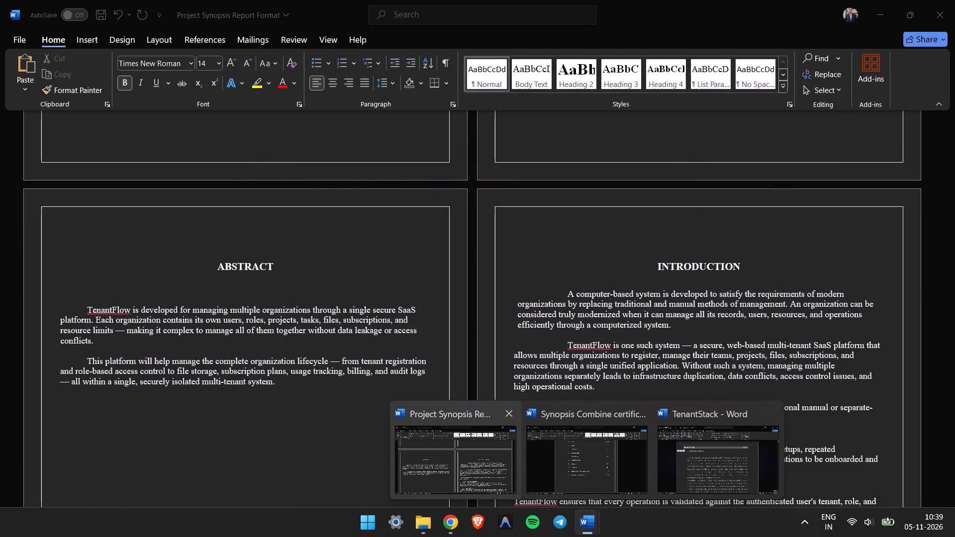
Return to the Project Synopsis Report Format document and look over its front pages from the title page to ABSTRACT.
left_click(472, 465)
scroll(600, 352, "up", 4)
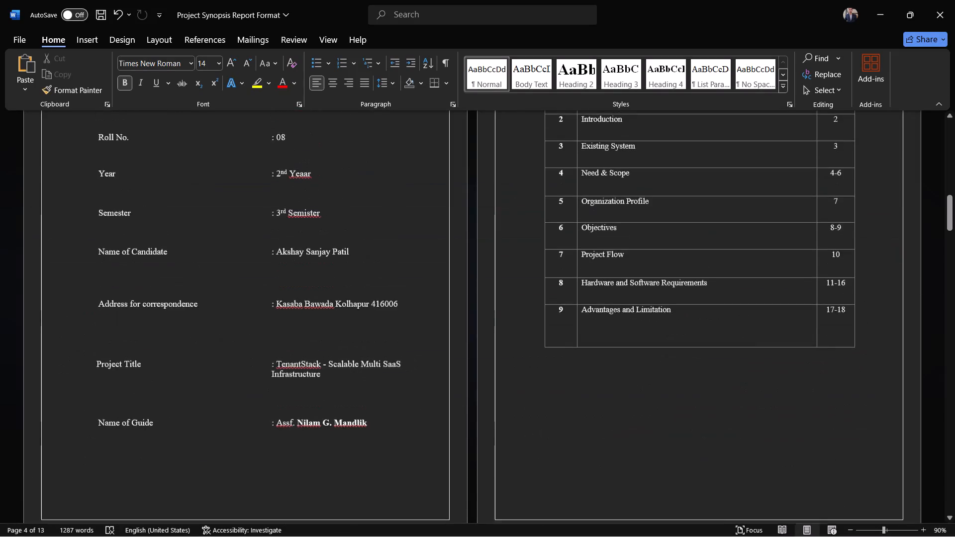
scroll(573, 366, "up", 5)
scroll(517, 383, "up", 6)
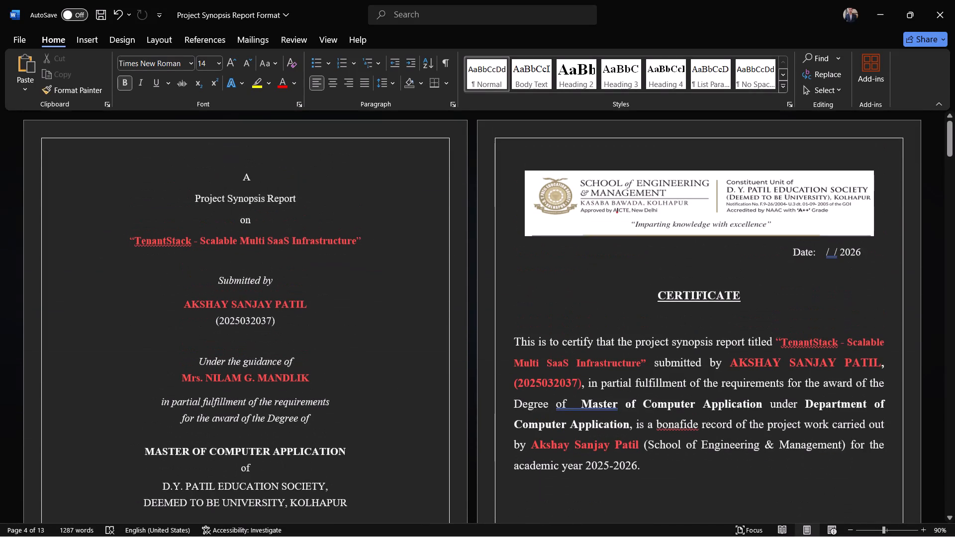
scroll(517, 383, "down", 9)
scroll(517, 383, "up", 3)
scroll(517, 383, "down", 4)
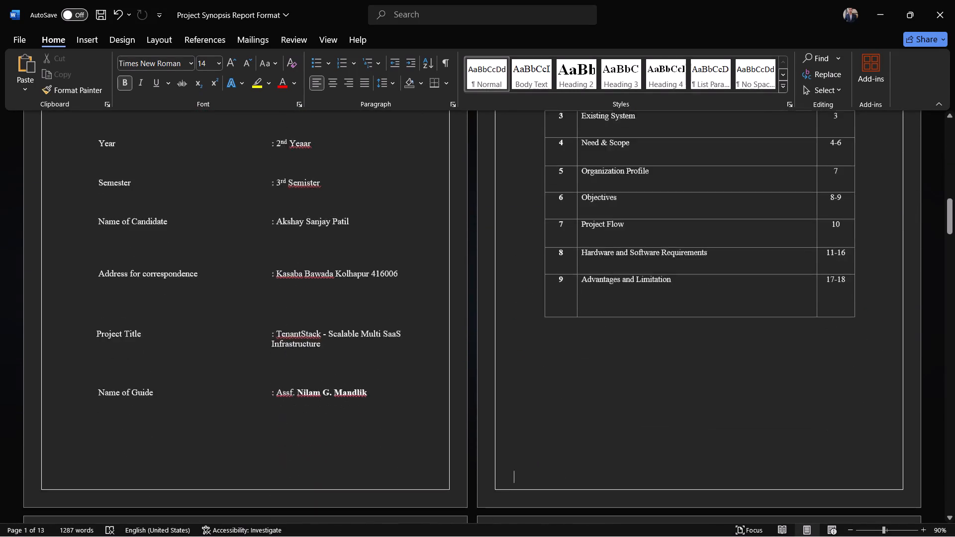
scroll(517, 384, "down", 3)
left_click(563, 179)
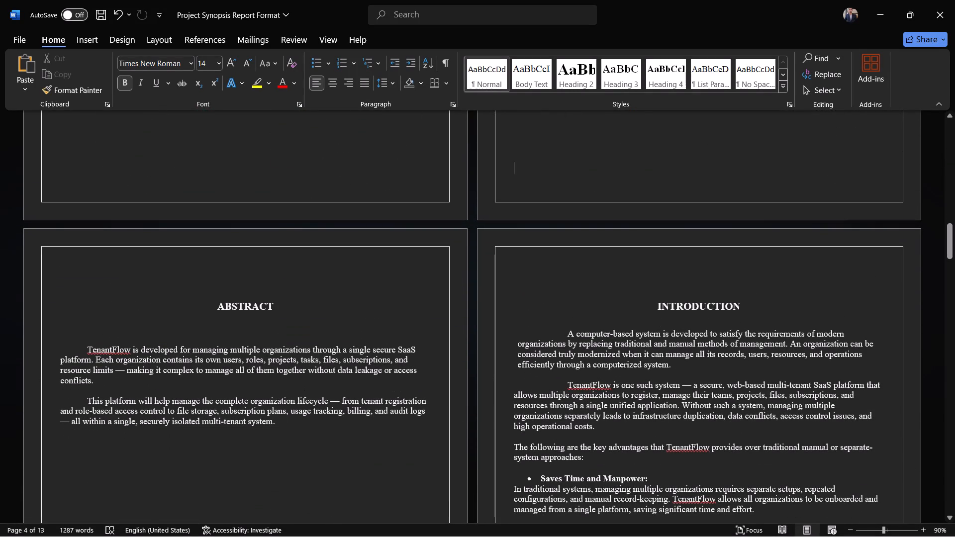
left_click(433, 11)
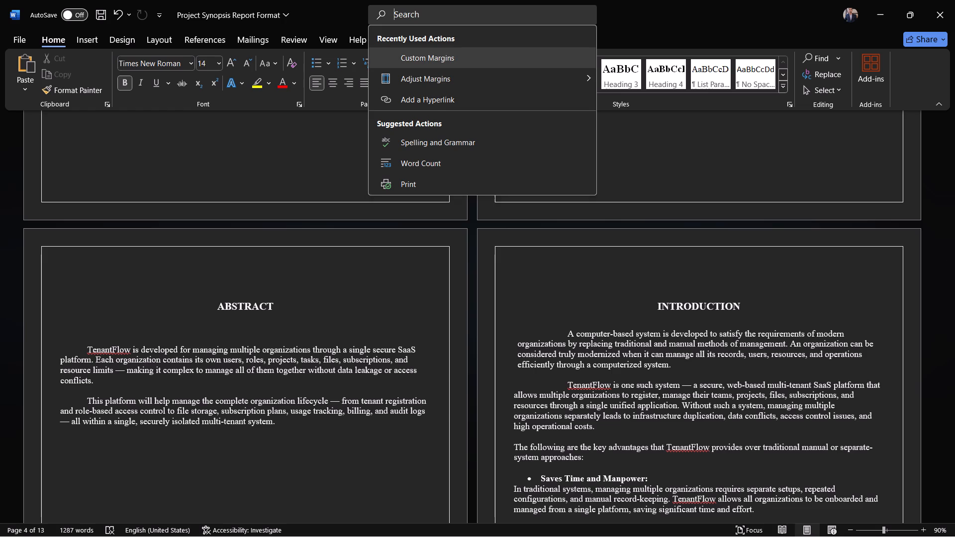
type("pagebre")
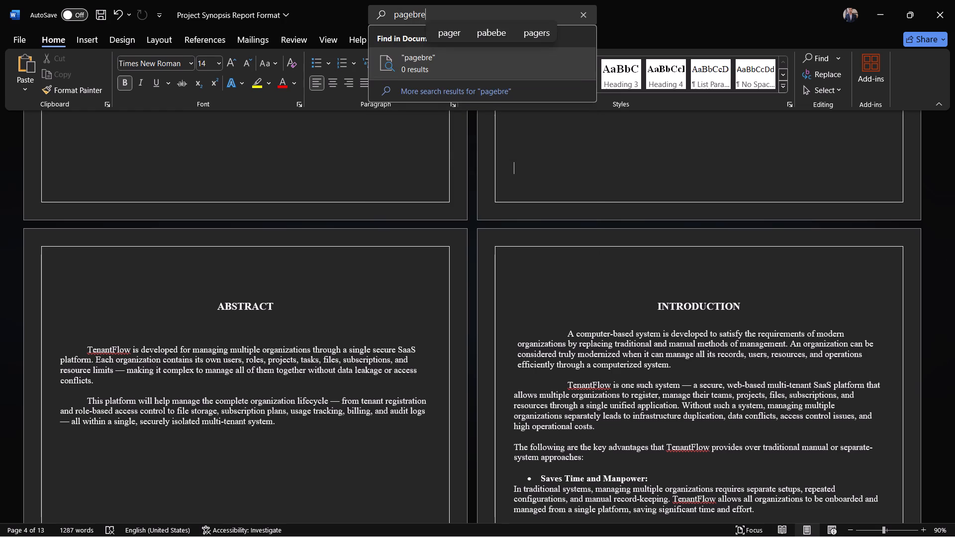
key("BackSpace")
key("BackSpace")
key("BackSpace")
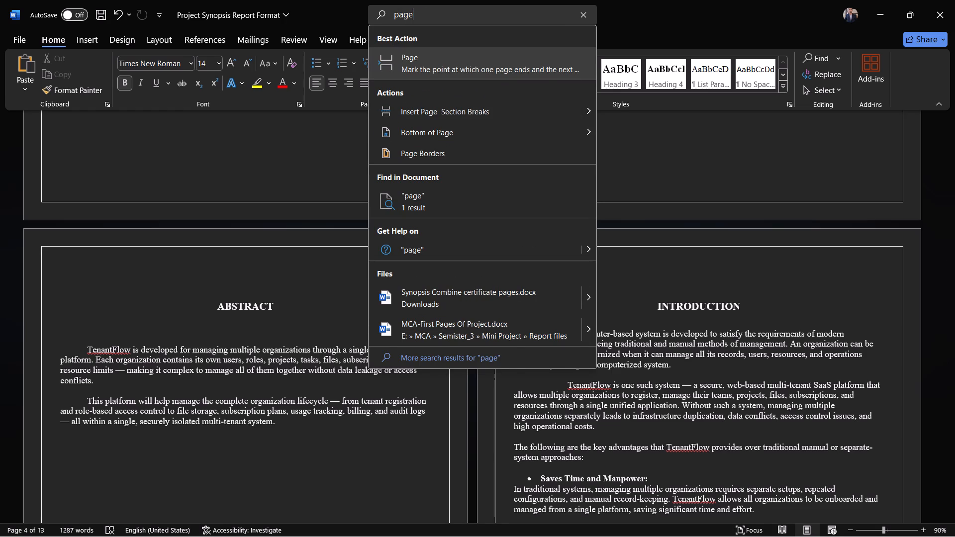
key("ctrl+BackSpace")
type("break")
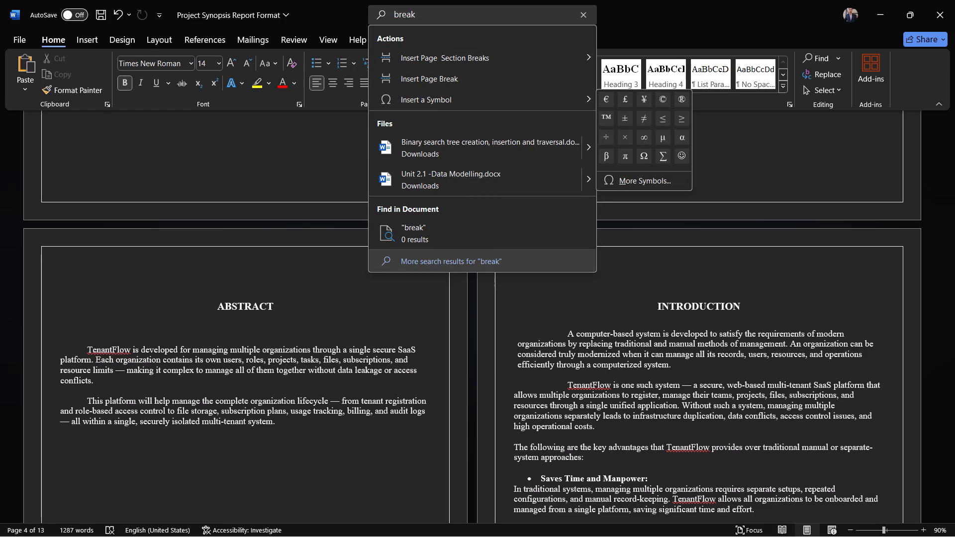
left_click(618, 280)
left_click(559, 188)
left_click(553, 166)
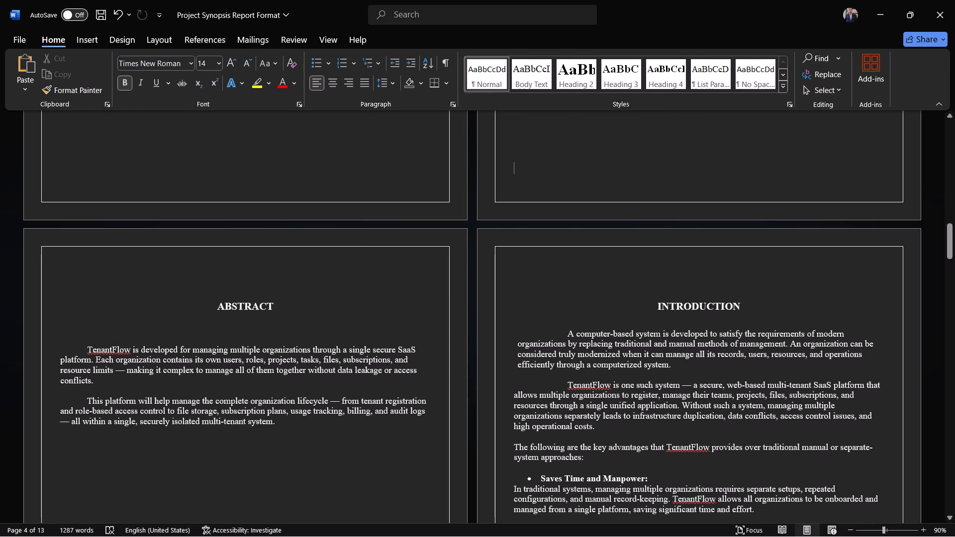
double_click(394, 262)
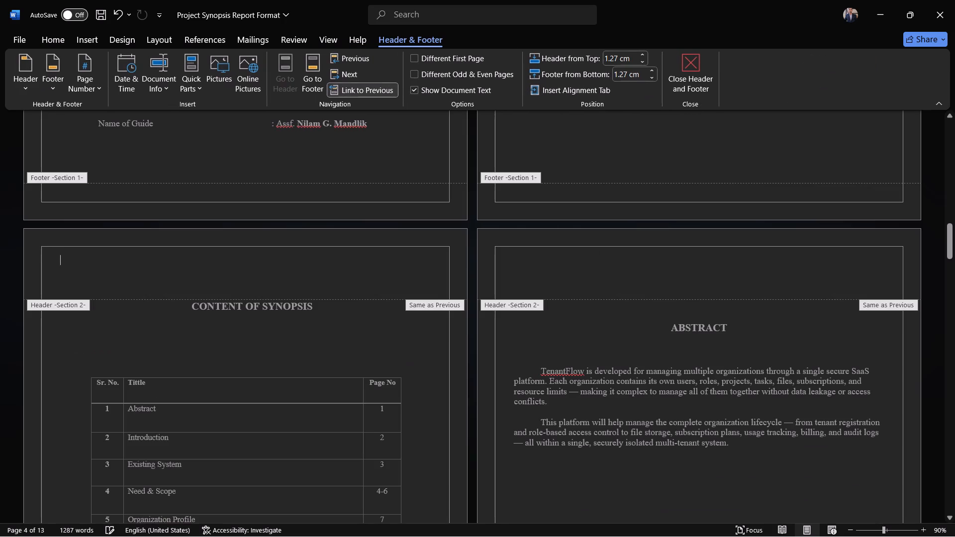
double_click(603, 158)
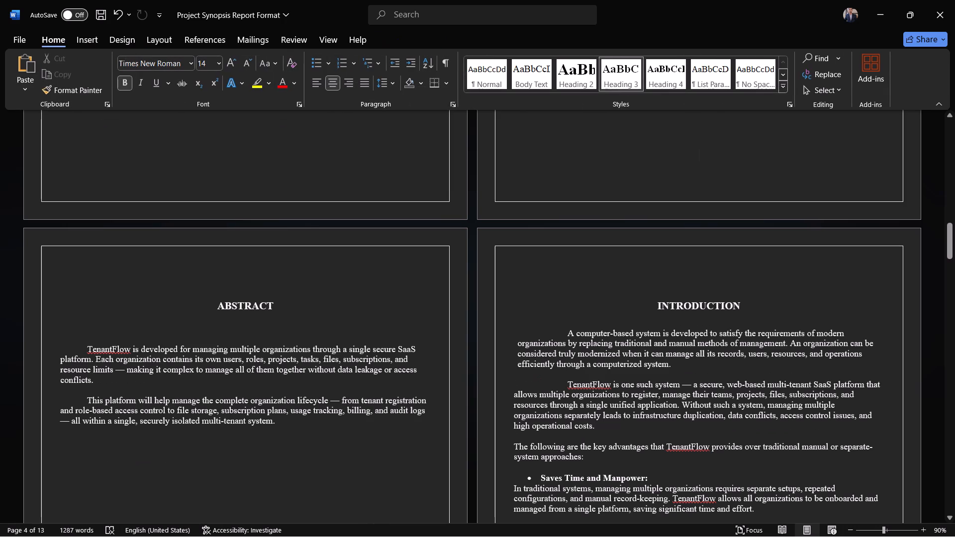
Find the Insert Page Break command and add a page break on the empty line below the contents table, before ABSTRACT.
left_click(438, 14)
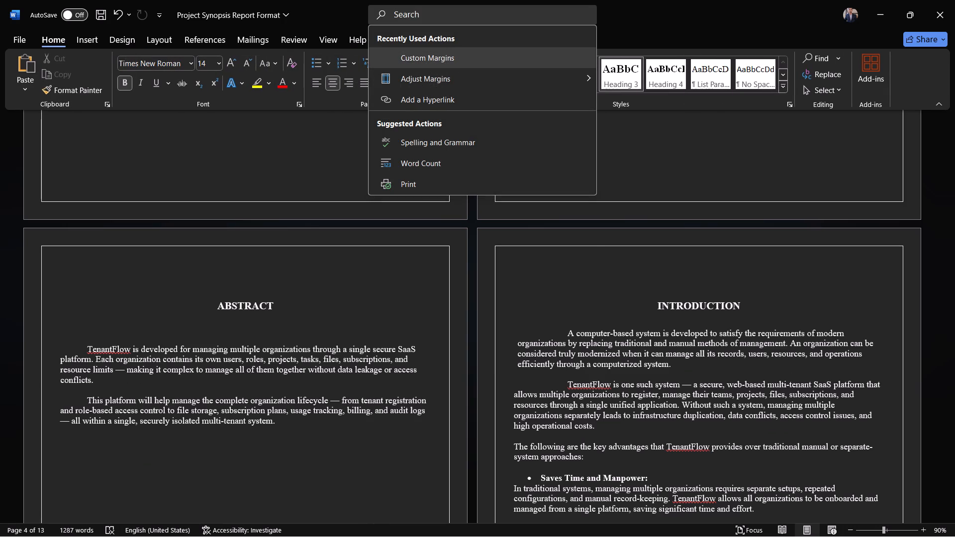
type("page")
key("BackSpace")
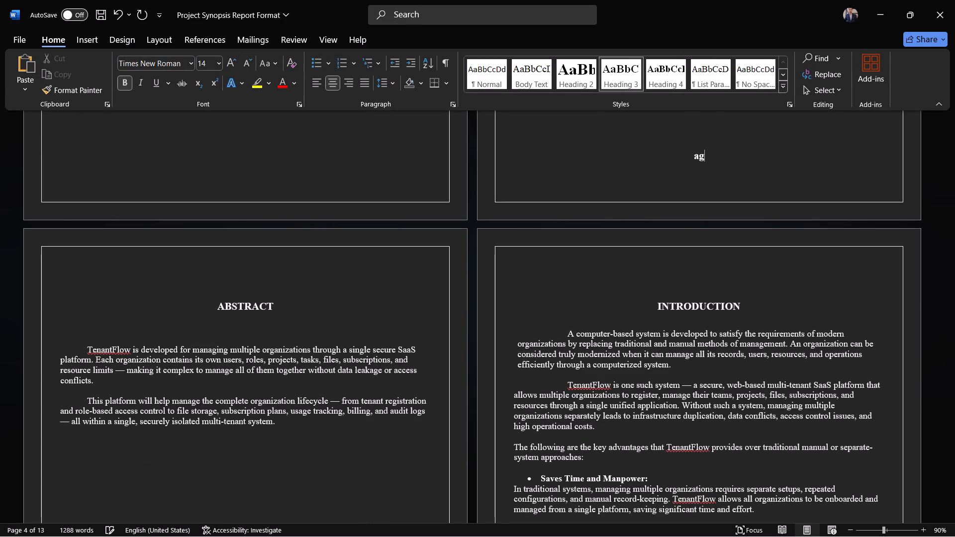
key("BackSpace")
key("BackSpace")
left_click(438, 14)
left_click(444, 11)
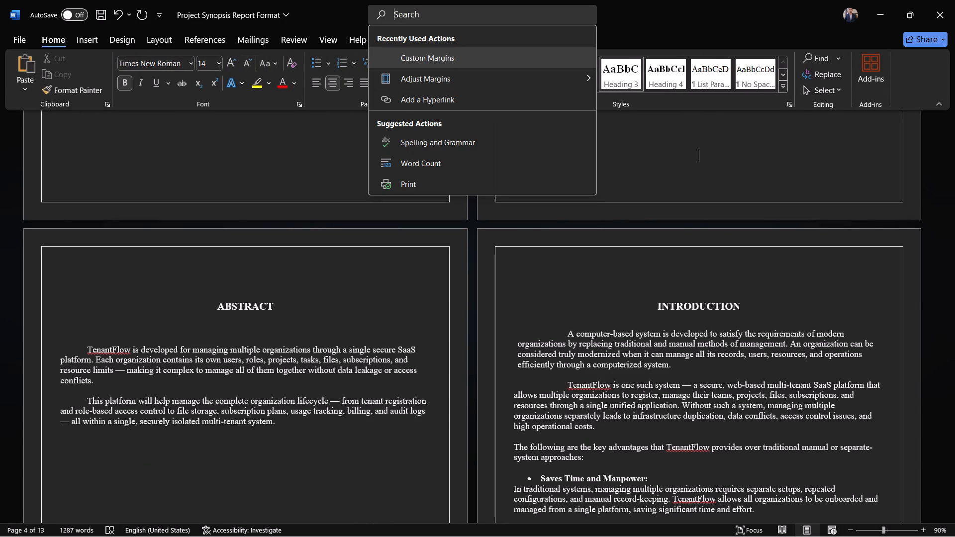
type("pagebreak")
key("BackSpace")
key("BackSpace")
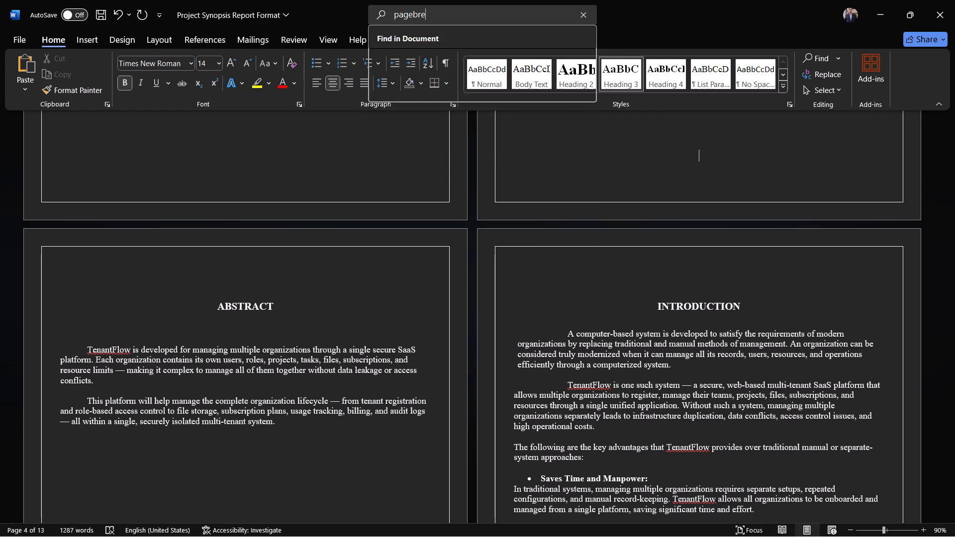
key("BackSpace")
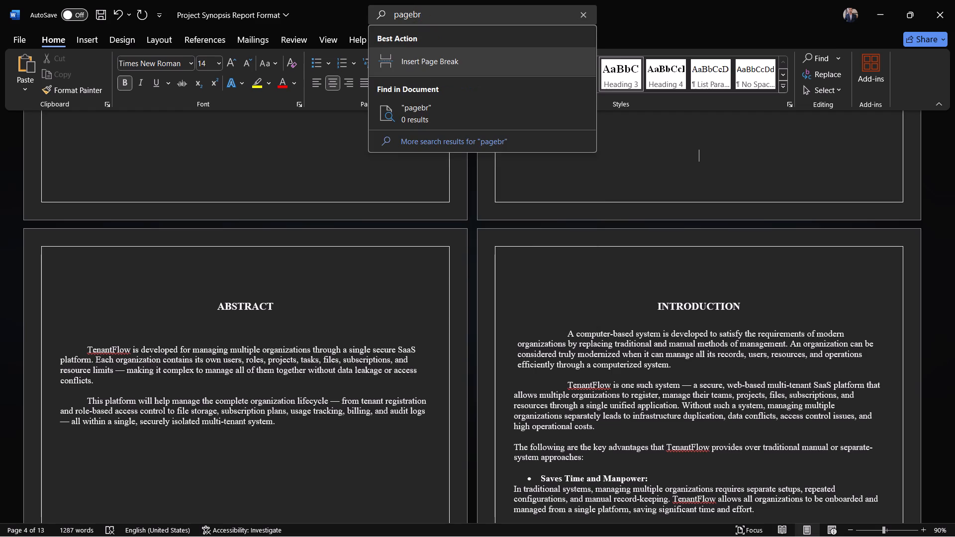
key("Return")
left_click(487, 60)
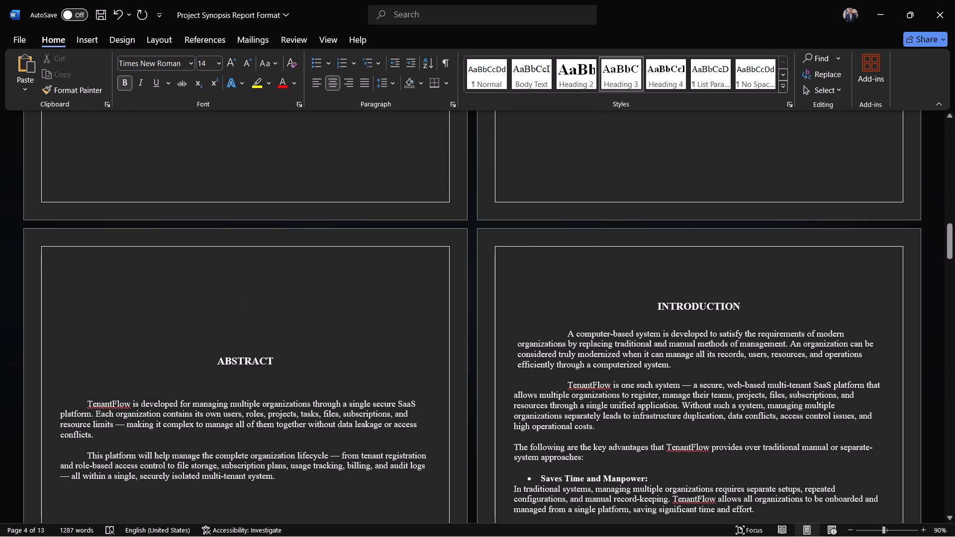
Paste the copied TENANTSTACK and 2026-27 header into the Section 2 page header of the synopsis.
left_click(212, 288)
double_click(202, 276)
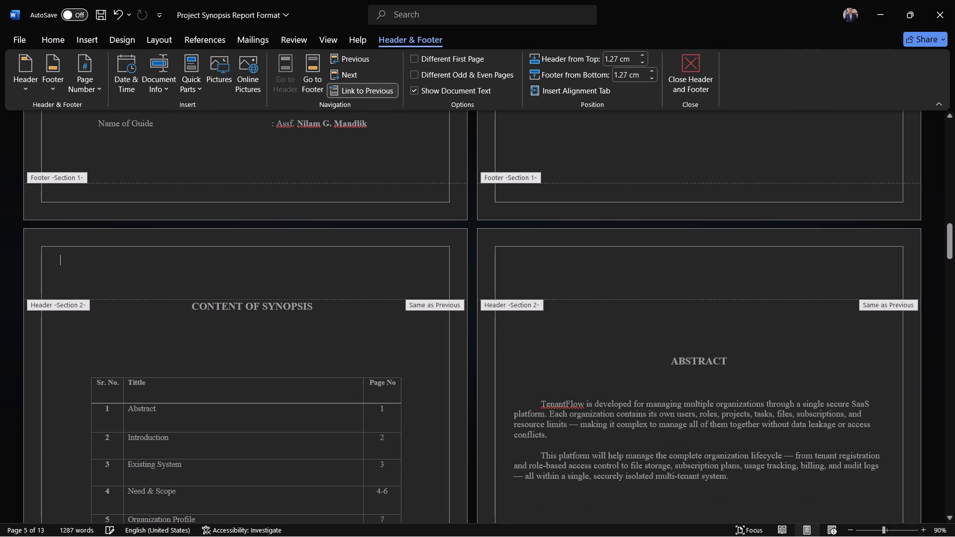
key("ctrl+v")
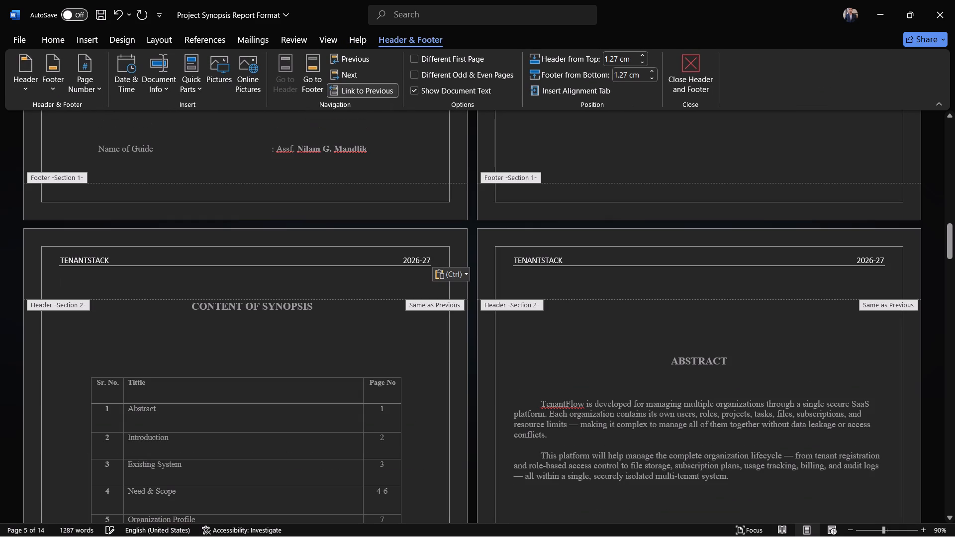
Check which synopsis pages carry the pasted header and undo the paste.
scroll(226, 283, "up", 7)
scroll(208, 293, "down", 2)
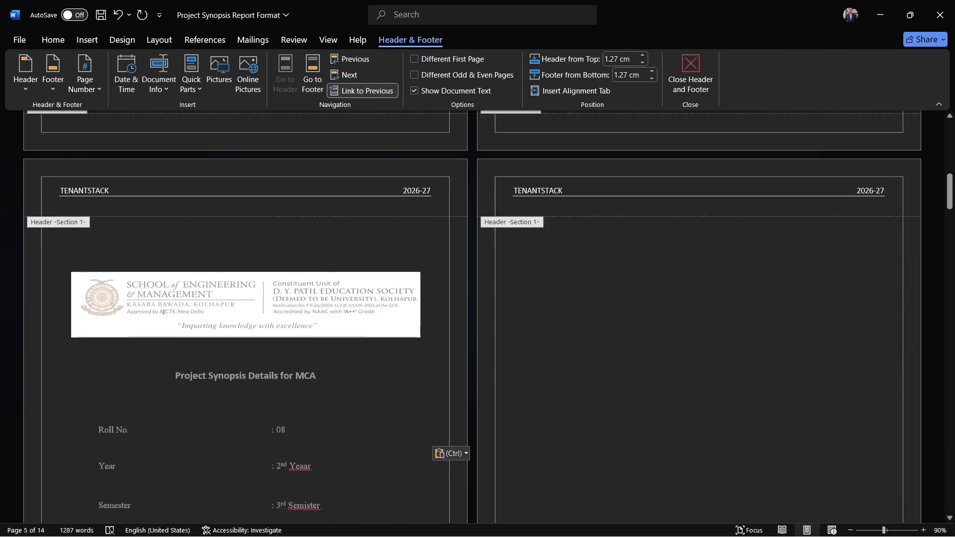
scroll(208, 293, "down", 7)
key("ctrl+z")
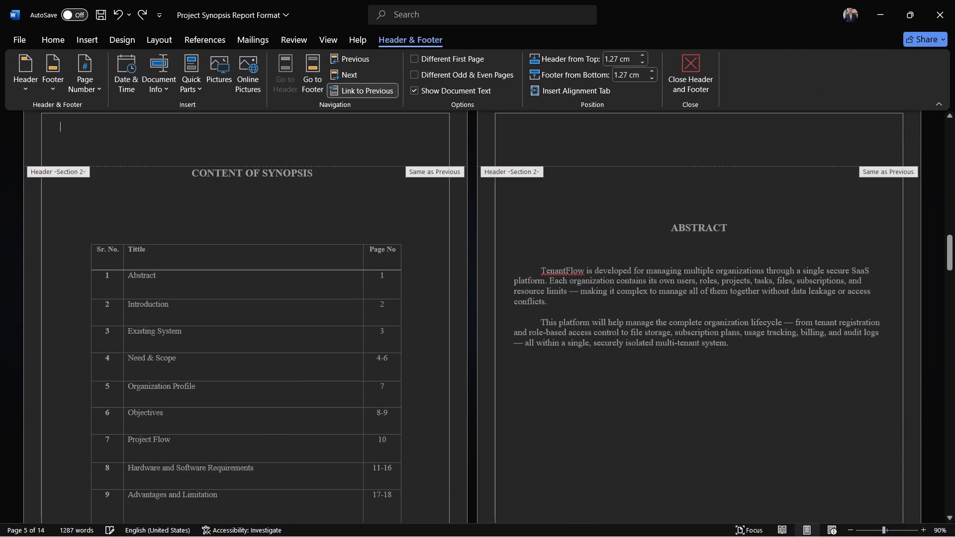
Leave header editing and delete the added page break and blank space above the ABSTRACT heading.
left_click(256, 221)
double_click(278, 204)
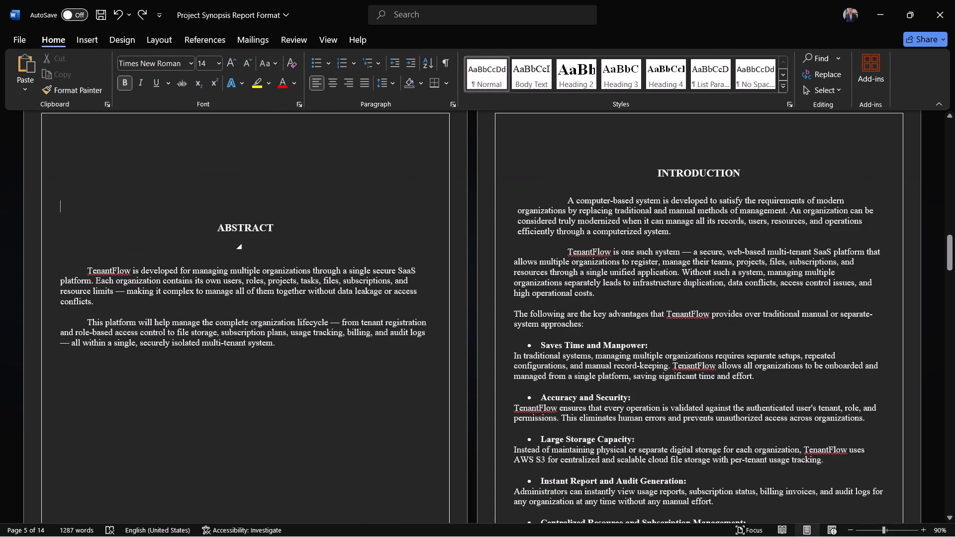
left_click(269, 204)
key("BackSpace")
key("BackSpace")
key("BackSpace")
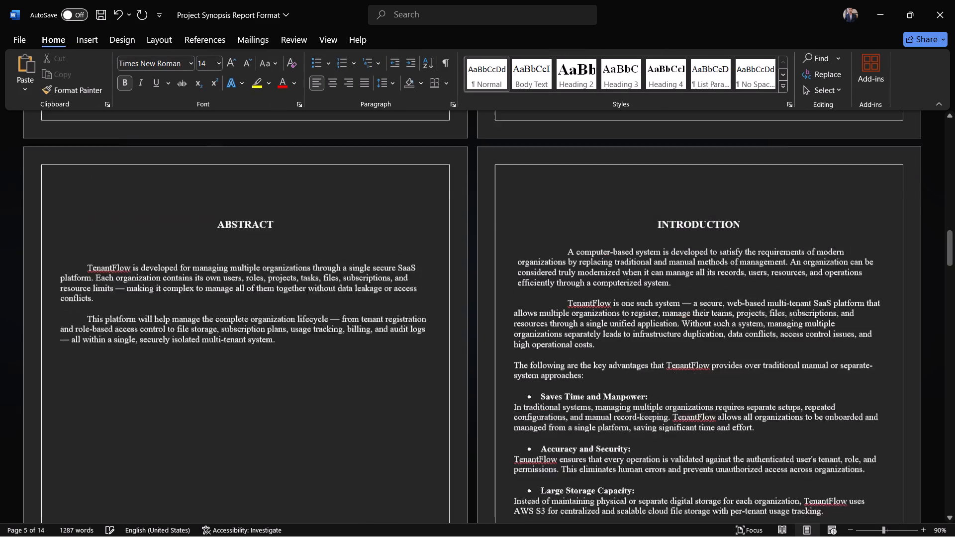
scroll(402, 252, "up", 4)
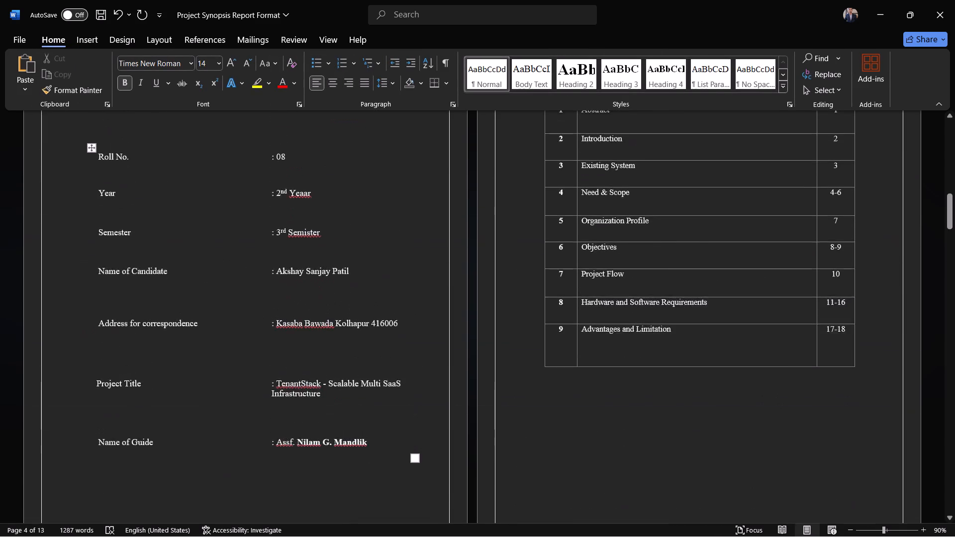
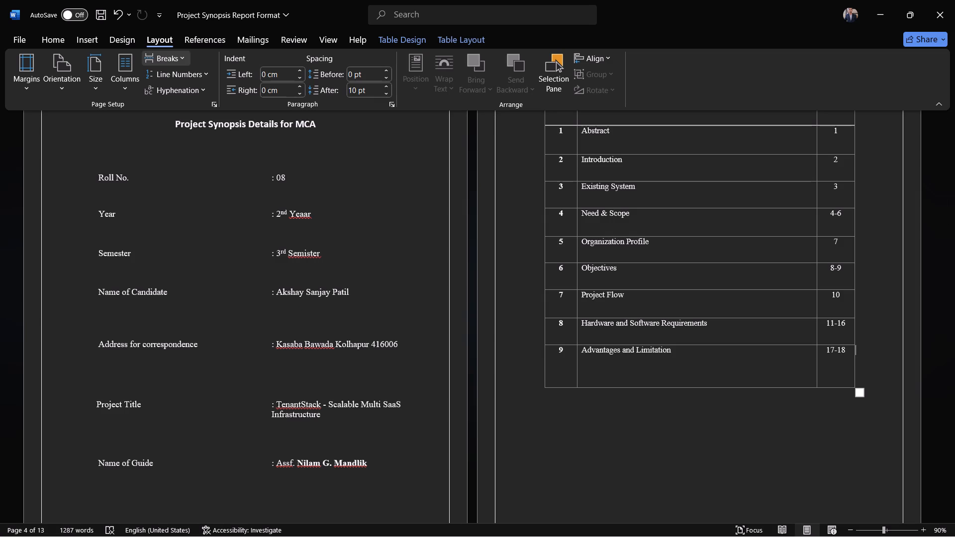
left_click(178, 62)
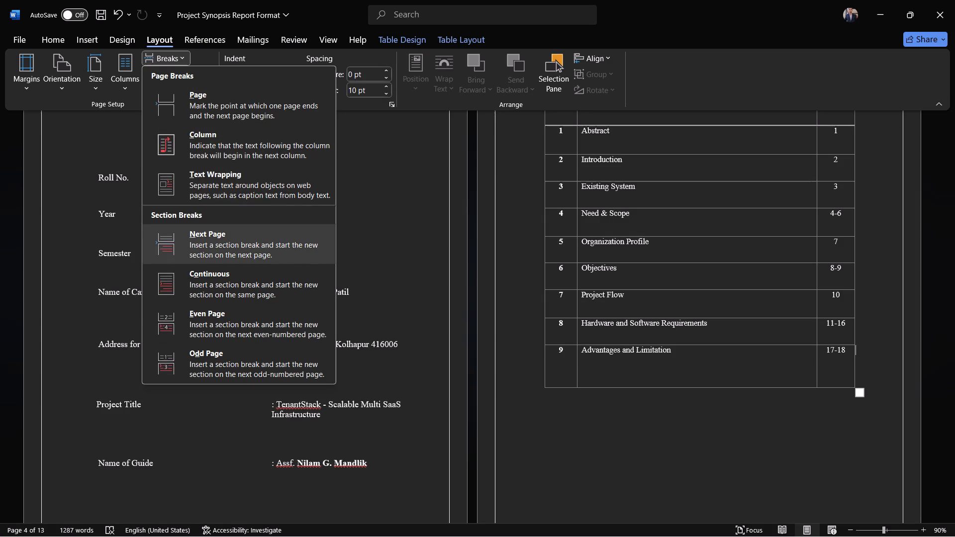
left_click(200, 236)
scroll(200, 235, "down", 2)
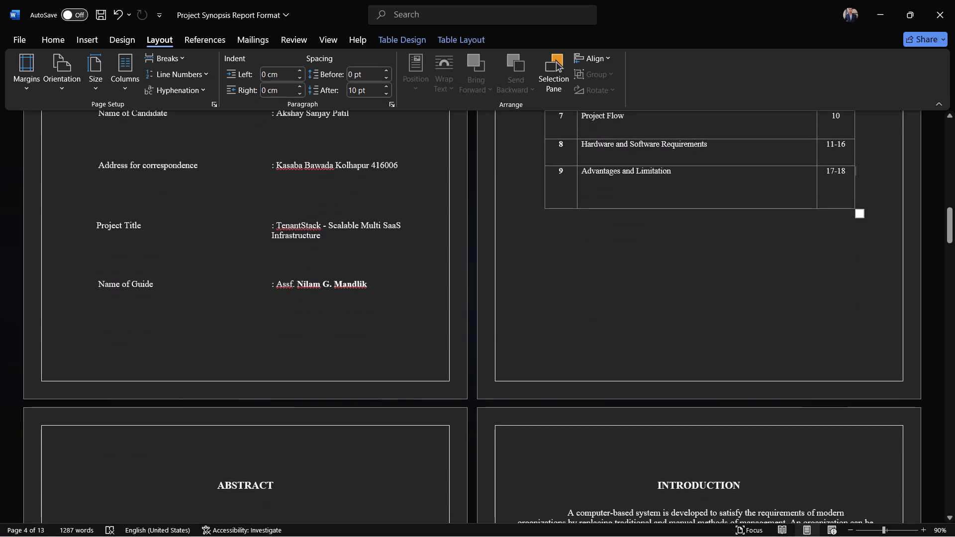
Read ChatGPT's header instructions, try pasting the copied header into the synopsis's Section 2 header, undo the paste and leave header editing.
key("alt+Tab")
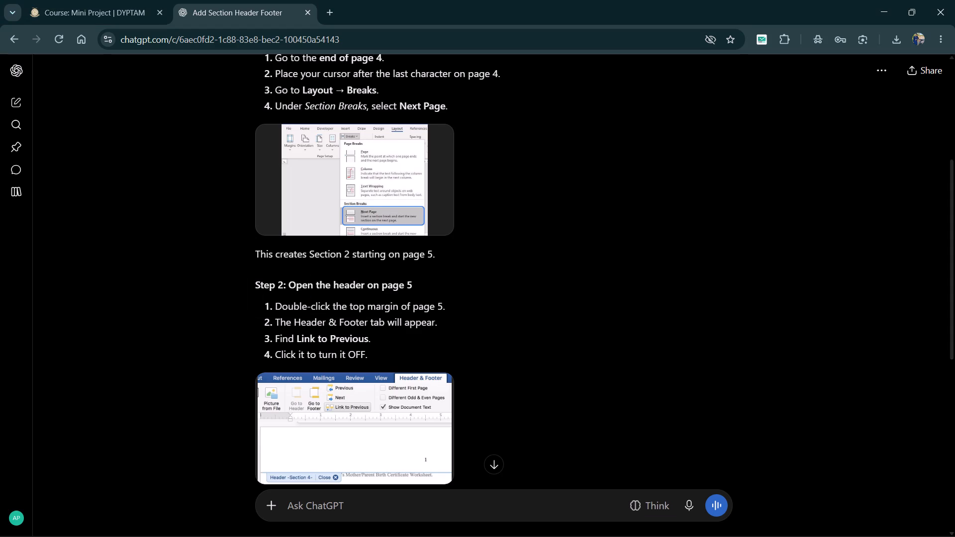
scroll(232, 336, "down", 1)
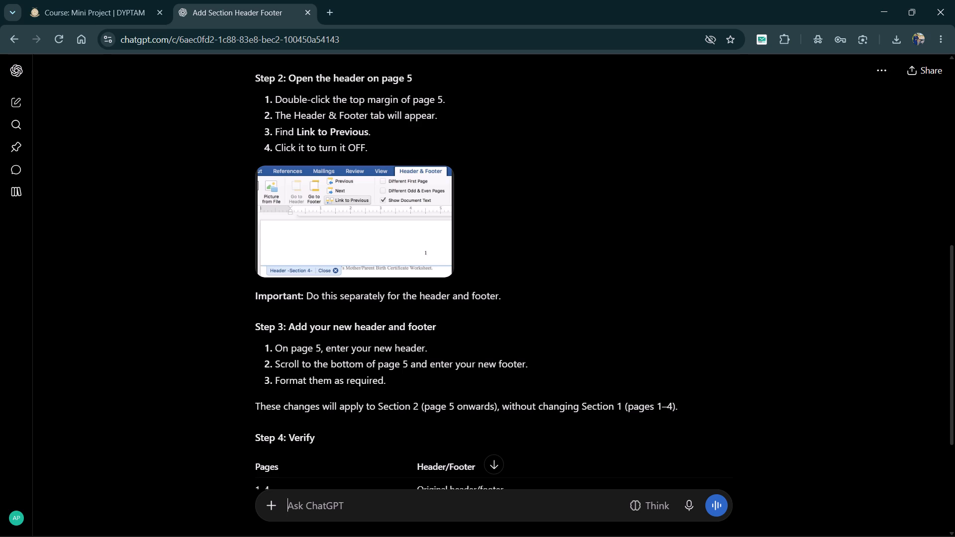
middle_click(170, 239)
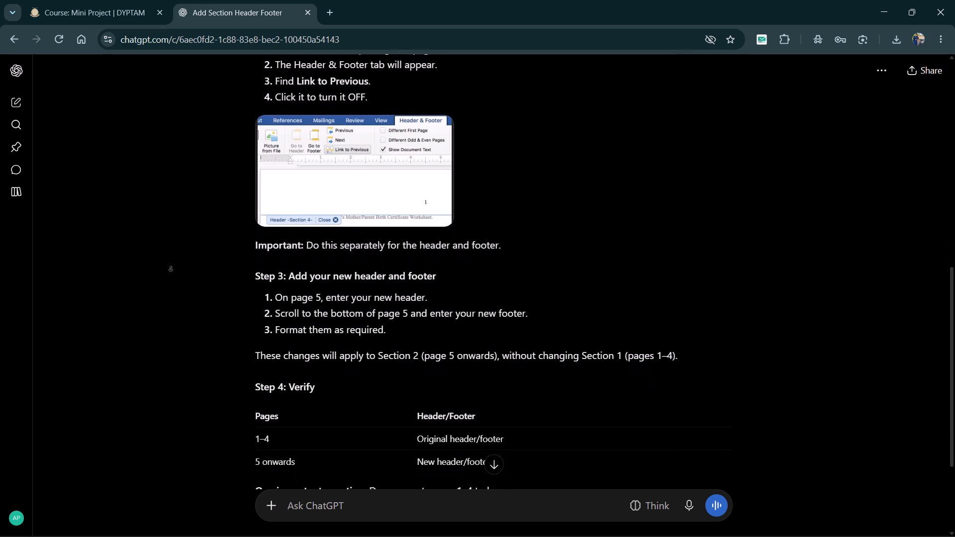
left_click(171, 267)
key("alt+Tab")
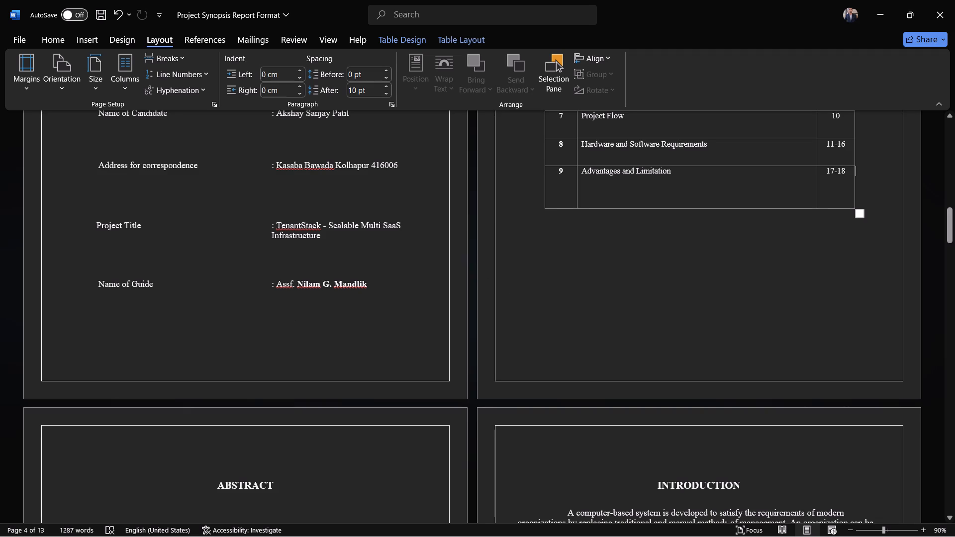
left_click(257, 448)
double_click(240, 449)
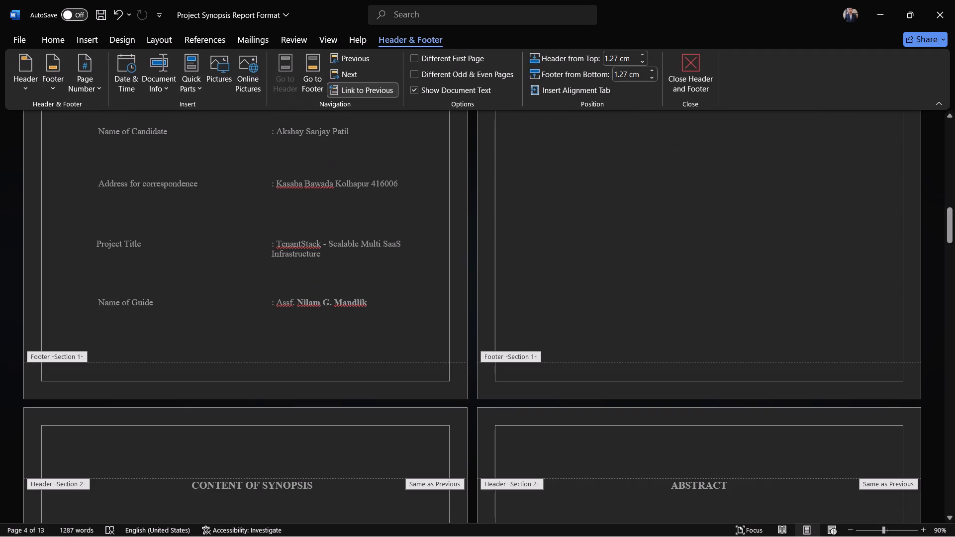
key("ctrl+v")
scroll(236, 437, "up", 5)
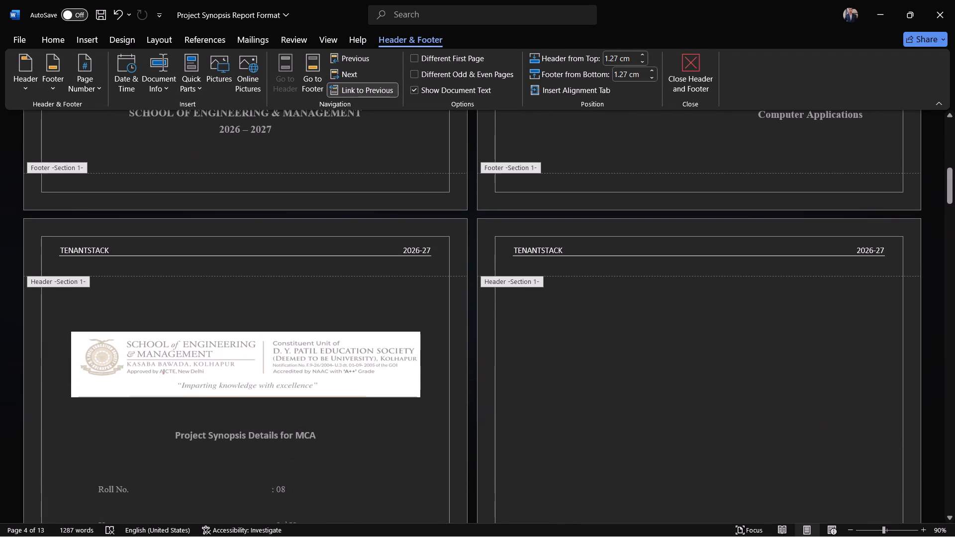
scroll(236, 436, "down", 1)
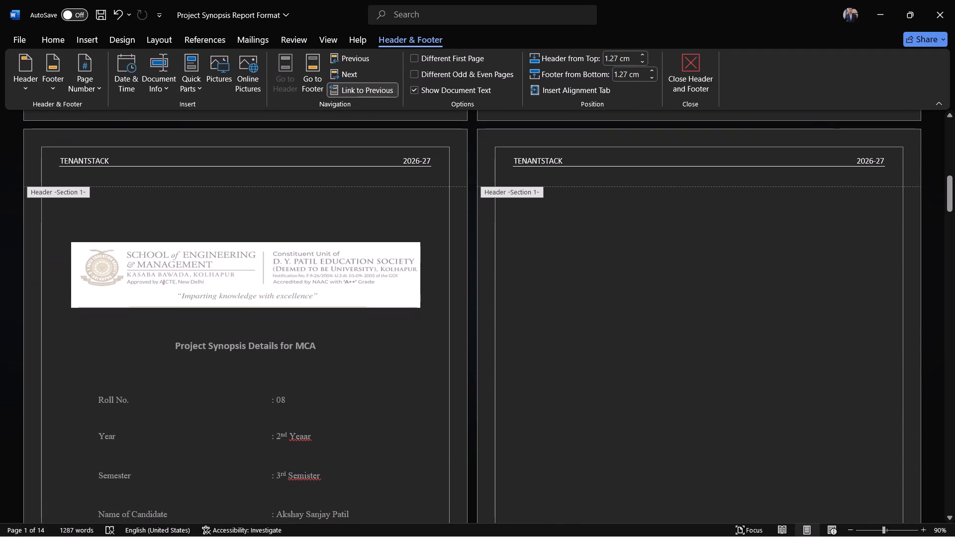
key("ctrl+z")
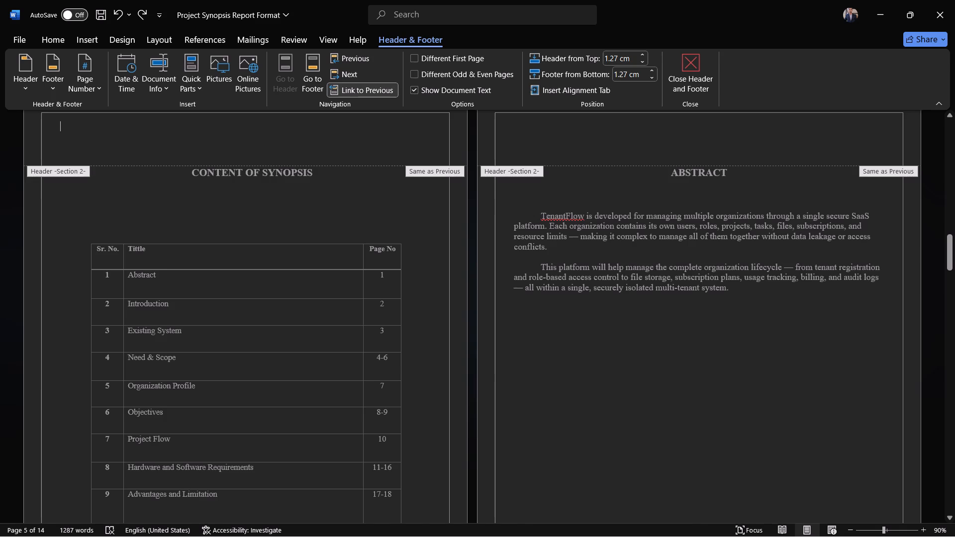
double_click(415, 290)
Examine the synopsis's opening pages and the empty area between the contents table and the ABSTRACT page.
scroll(414, 322, "up", 7)
scroll(413, 333, "down", 1)
scroll(413, 333, "up", 1)
scroll(531, 377, "up", 2)
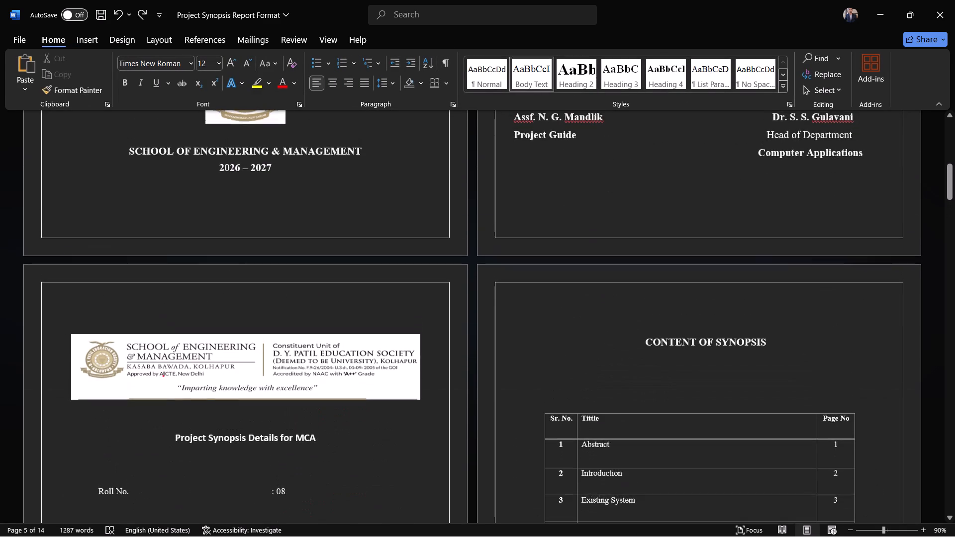
scroll(536, 382, "down", 6)
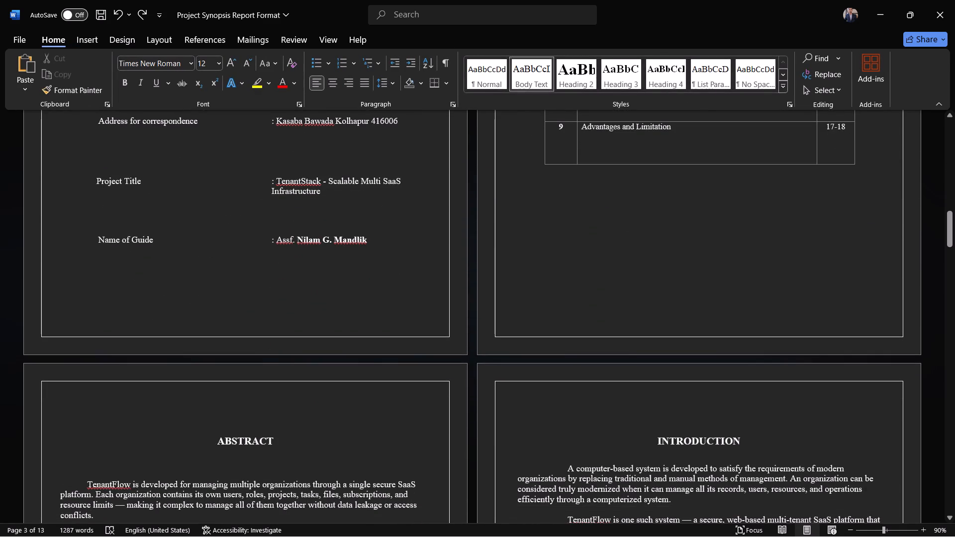
left_click(551, 235)
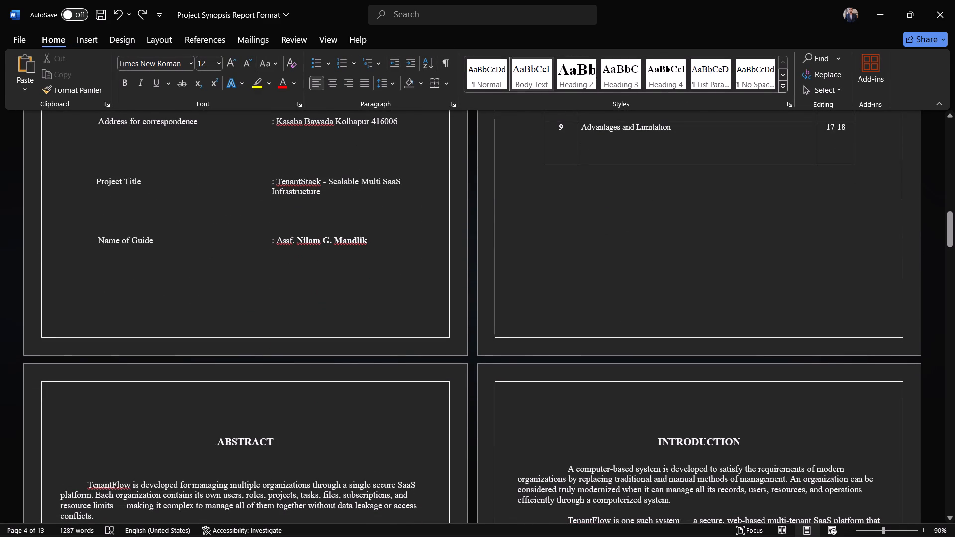
left_click(604, 283)
Copy all synopsis content from the ABSTRACT heading through the end of the LIMITATIONS section.
left_click_drag(208, 426, 593, 536)
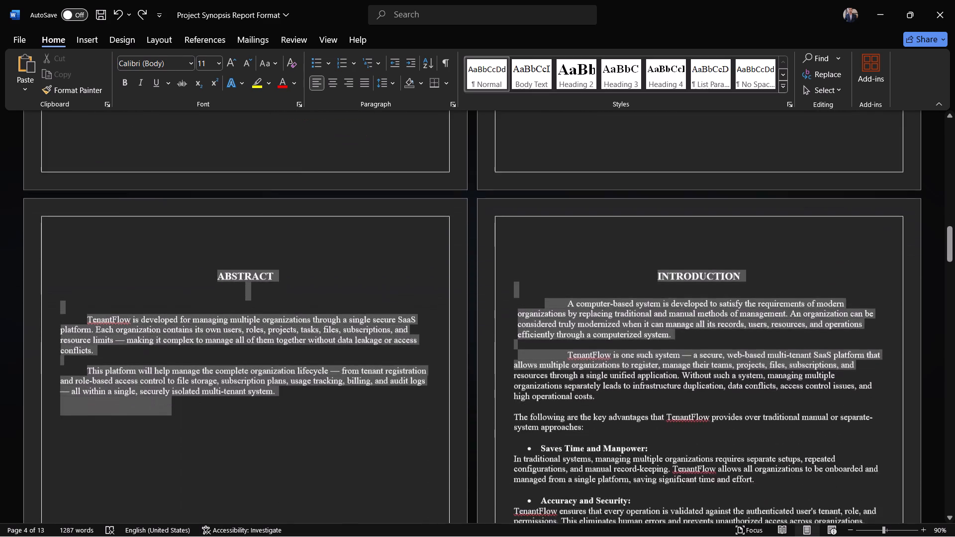
left_click_drag(593, 536, 629, 450)
scroll(626, 450, "down", 8)
scroll(627, 449, "down", 13)
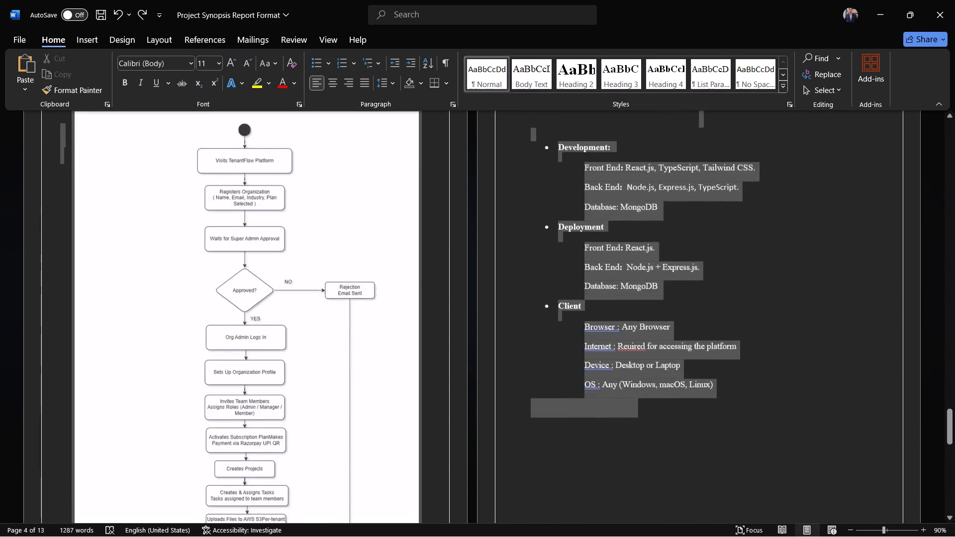
scroll(629, 450, "down", 7)
left_click_drag(629, 450, 605, 364)
scroll(629, 450, "down", 6)
scroll(605, 364, "down", 7)
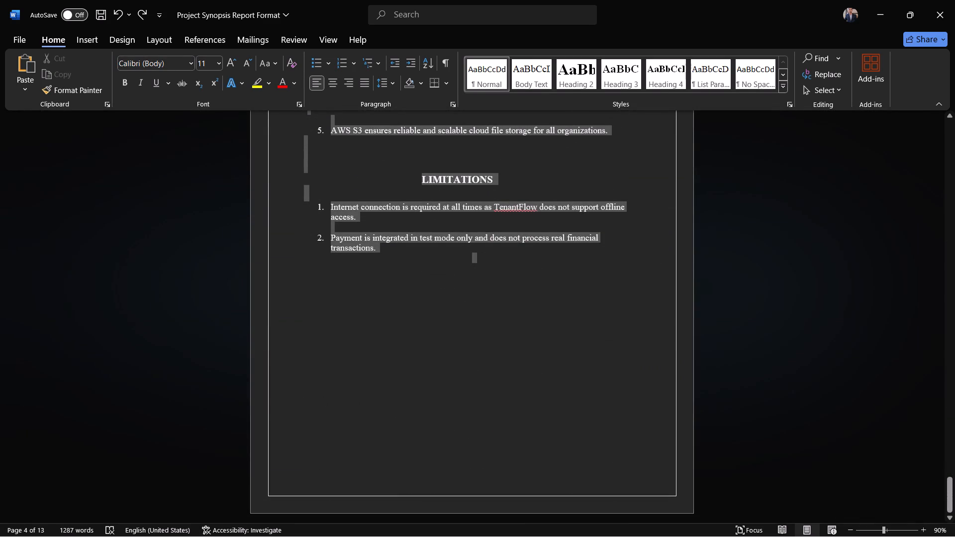
left_click_drag(605, 364, 603, 266)
key("ctrl+c")
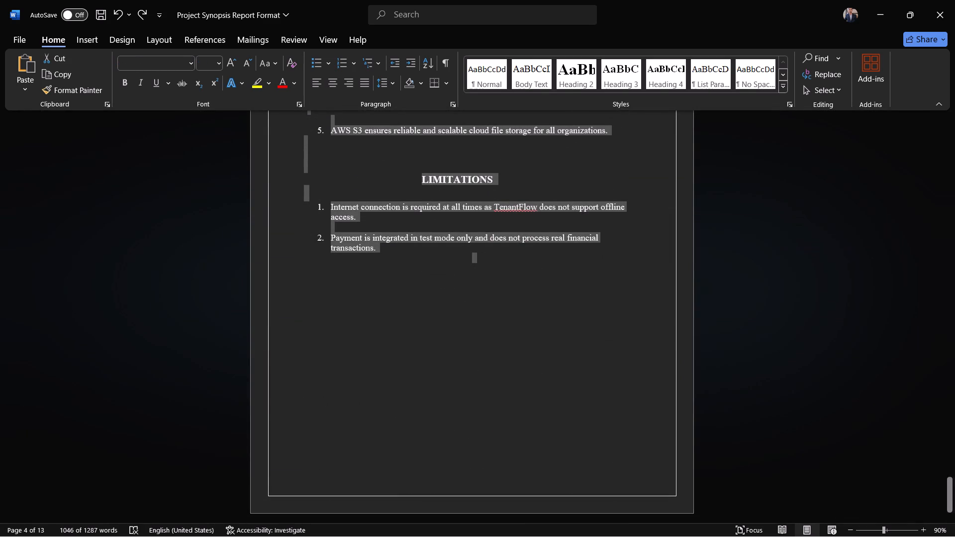
Create a blank document and paste the copied ABSTRACT-to-LIMITATIONS content into it with its source formatting kept.
left_click(17, 33)
left_click(156, 150)
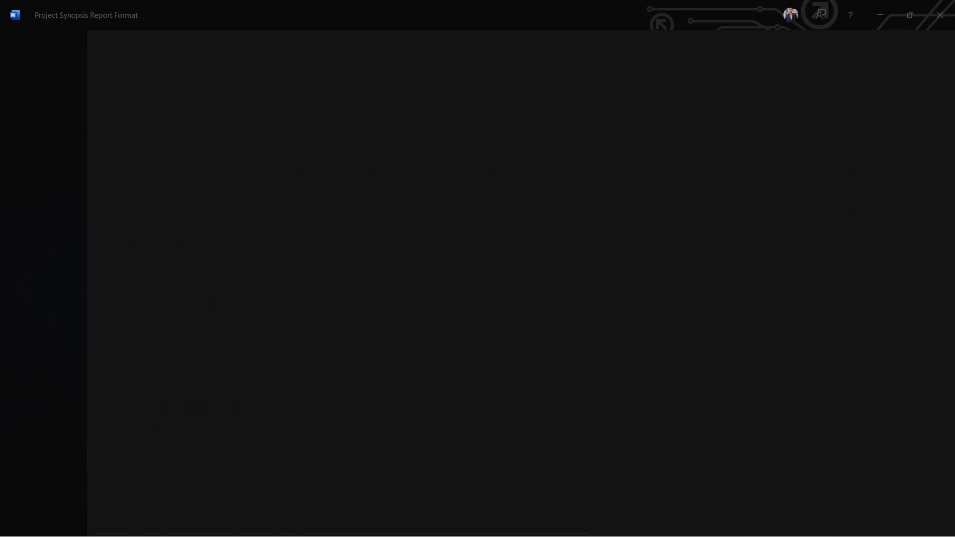
key("ctrl+v")
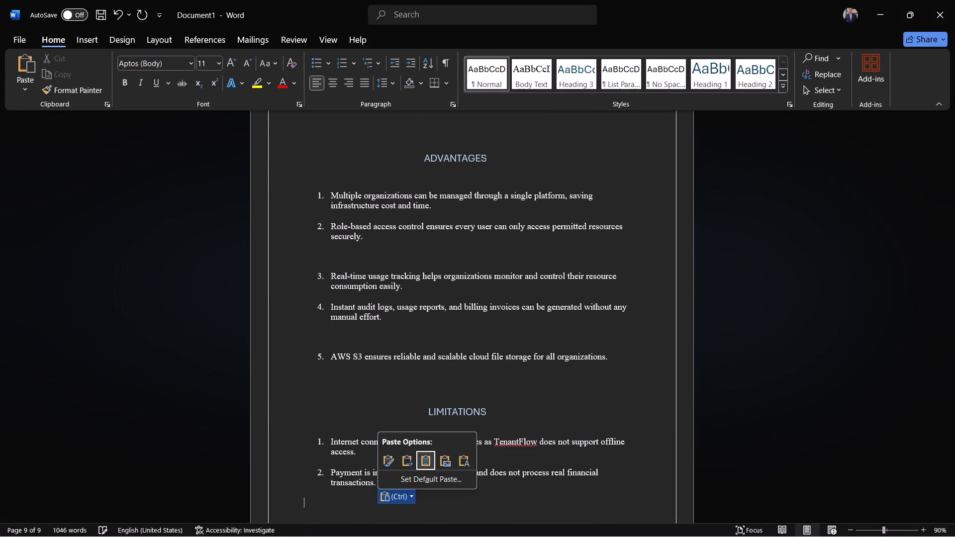
key("Left")
key("Left")
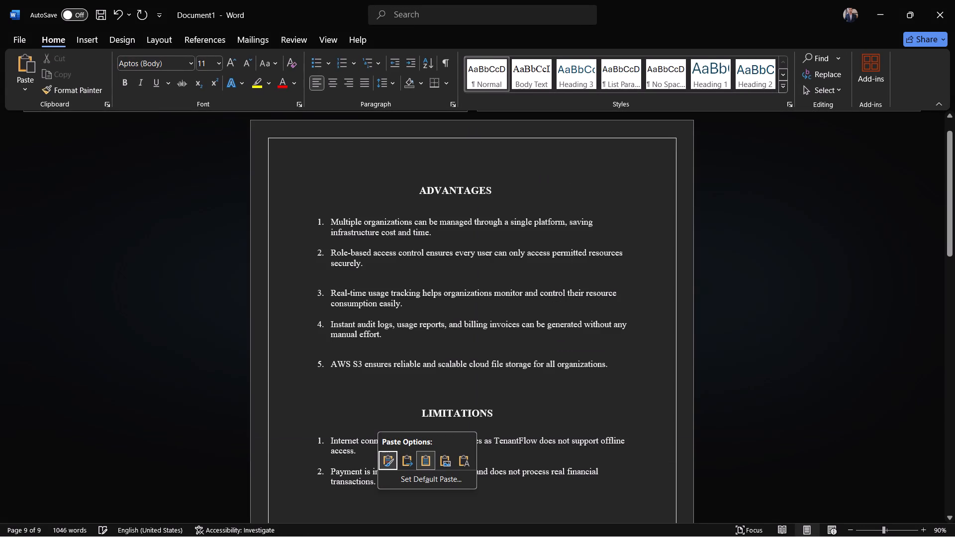
left_click(543, 360)
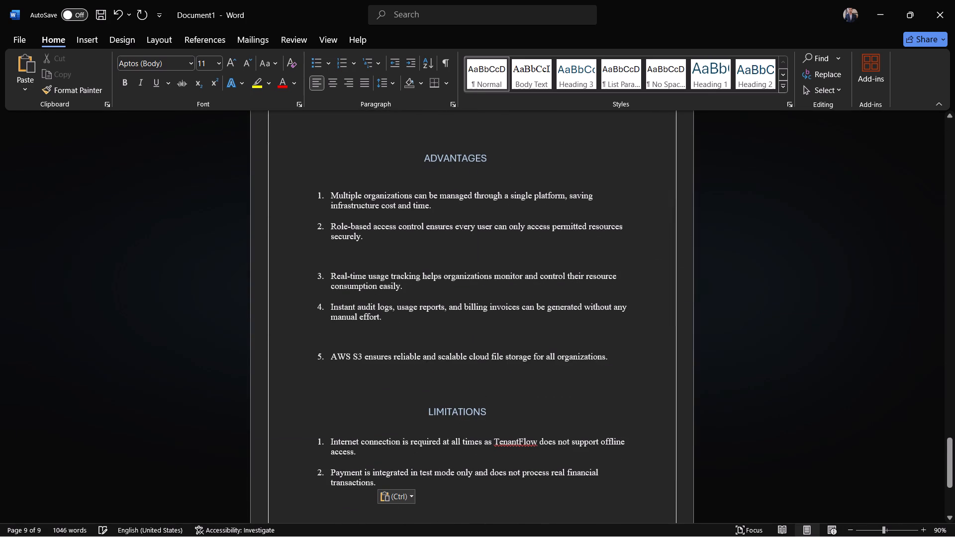
left_click(388, 460)
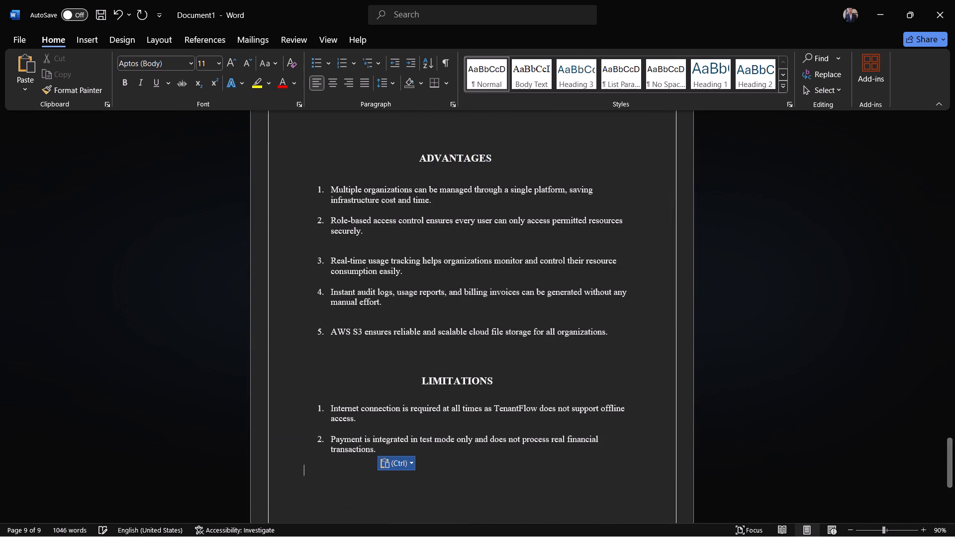
left_click(472, 454)
left_click_drag(470, 440, 439, 410)
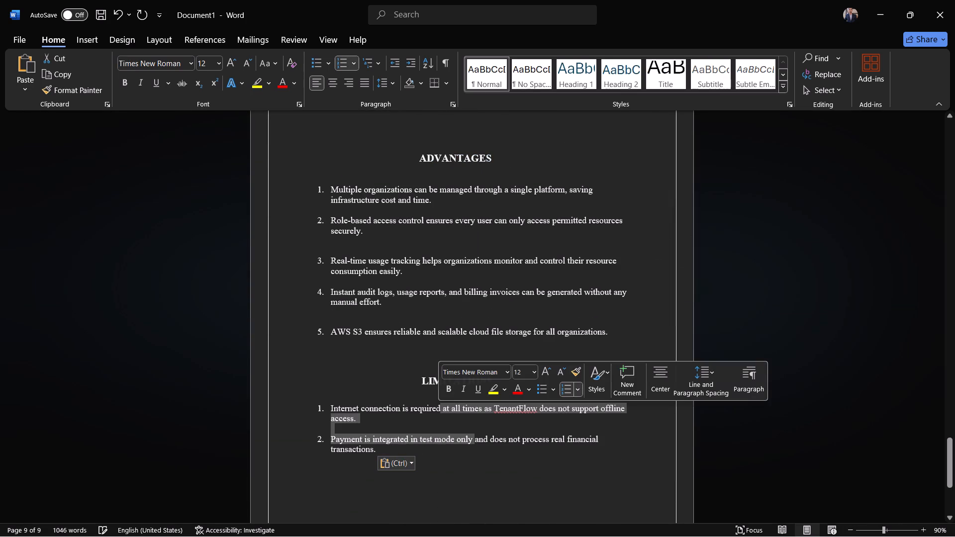
scroll(470, 480, "up", 1)
left_click(474, 483)
left_click_drag(502, 471, 429, 472)
left_click(371, 443)
Paste the earlier copied TENANTSTACK 2026-27 header from the clipboard history into the new document's page header, keeping its source formatting.
scroll(473, 427, "up", 20)
scroll(473, 427, "up", 2)
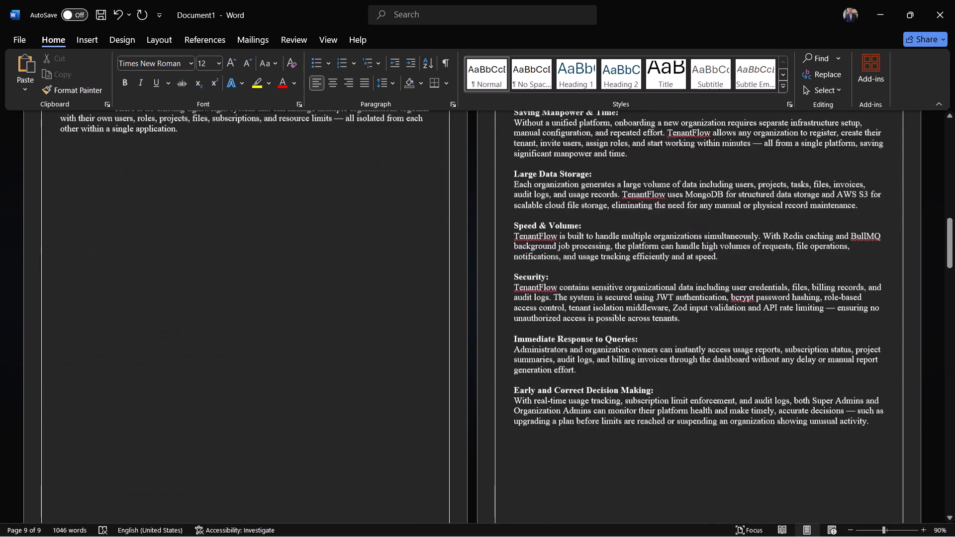
scroll(506, 431, "up", 14)
double_click(244, 172)
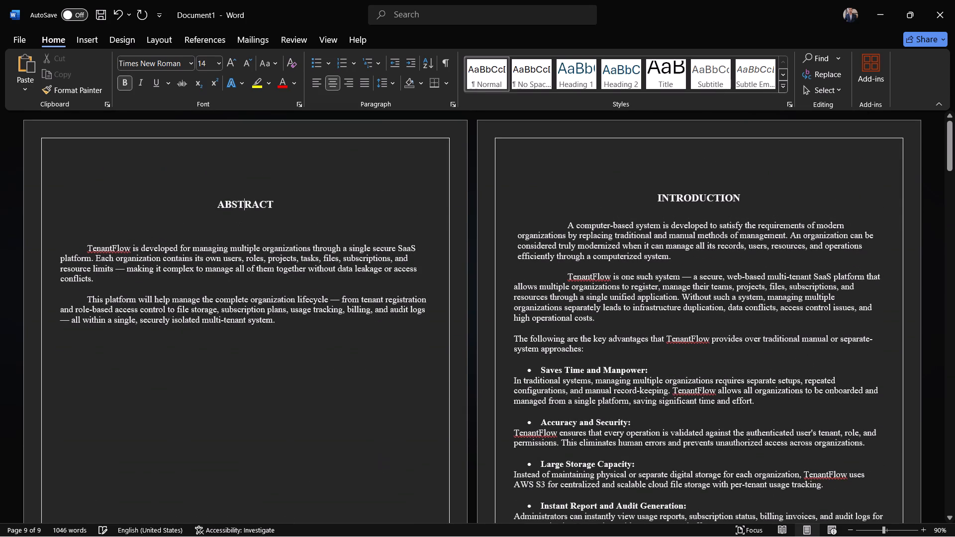
double_click(235, 166)
key("ctrl+v")
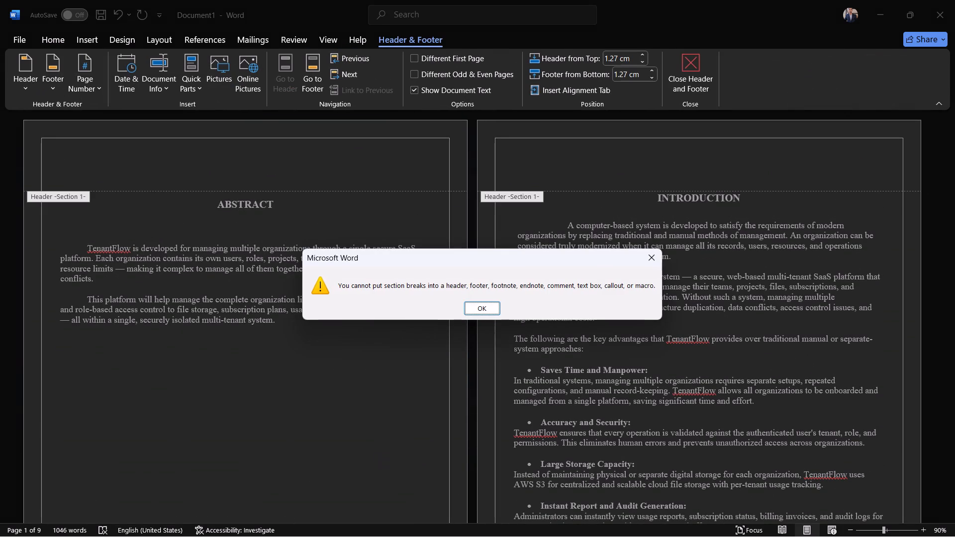
left_click(483, 315)
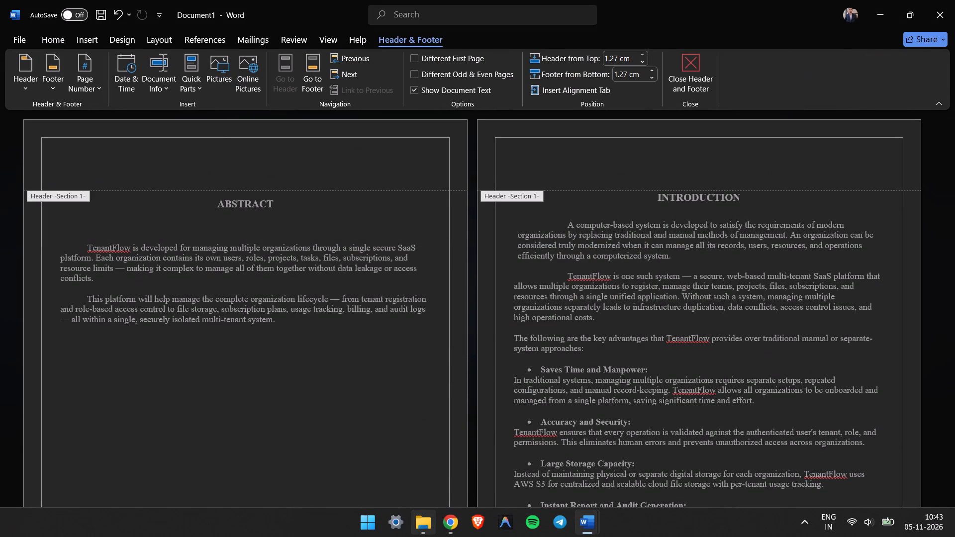
key("super+v")
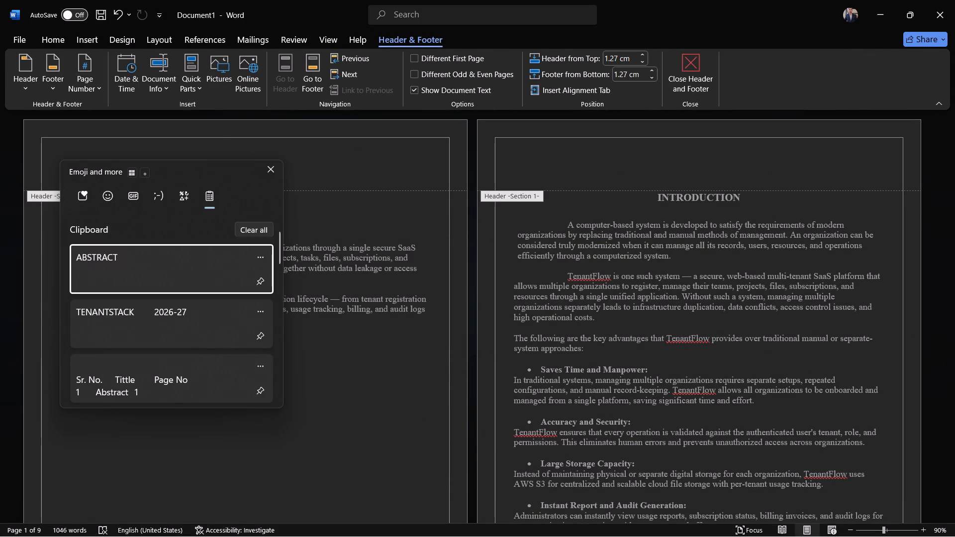
left_click(146, 317)
key("ctrl+v")
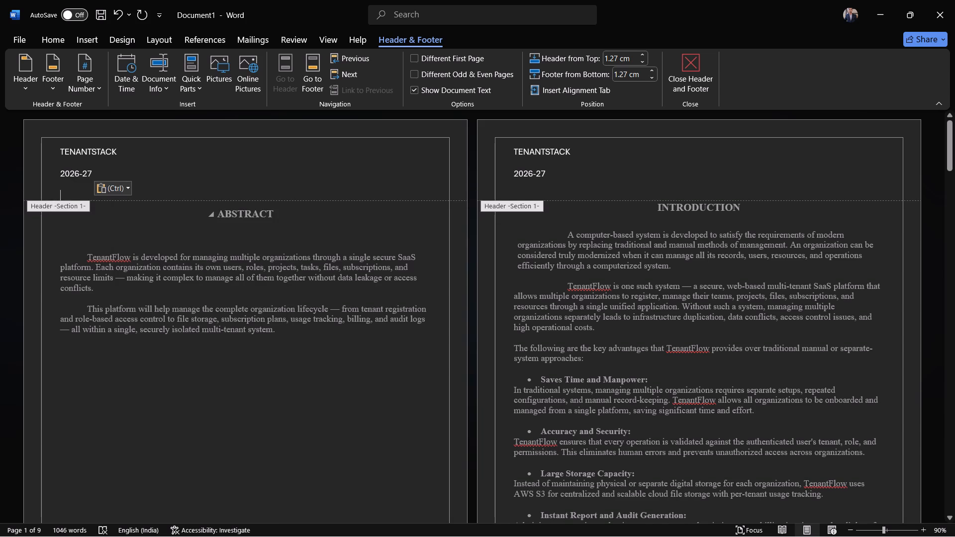
key("Left")
key("Return")
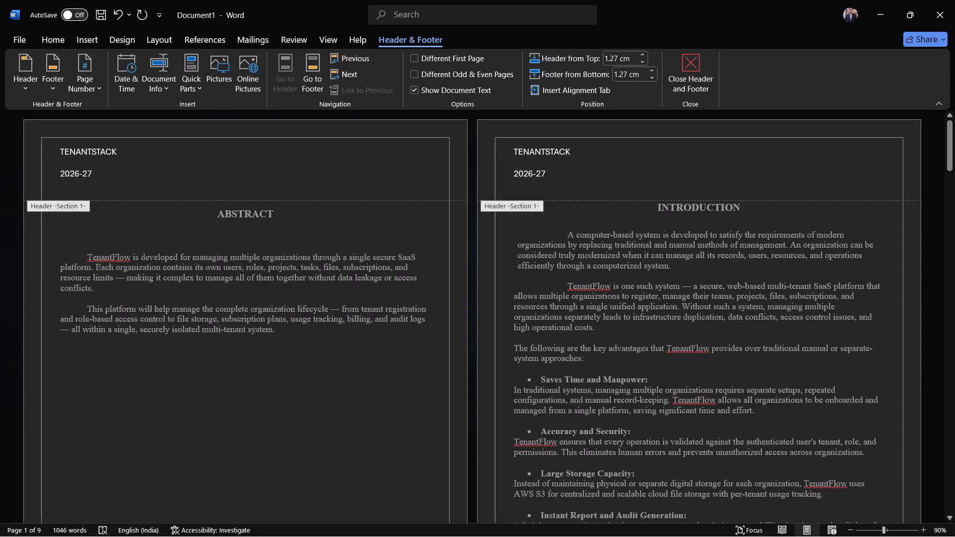
left_click(301, 342)
double_click(330, 332)
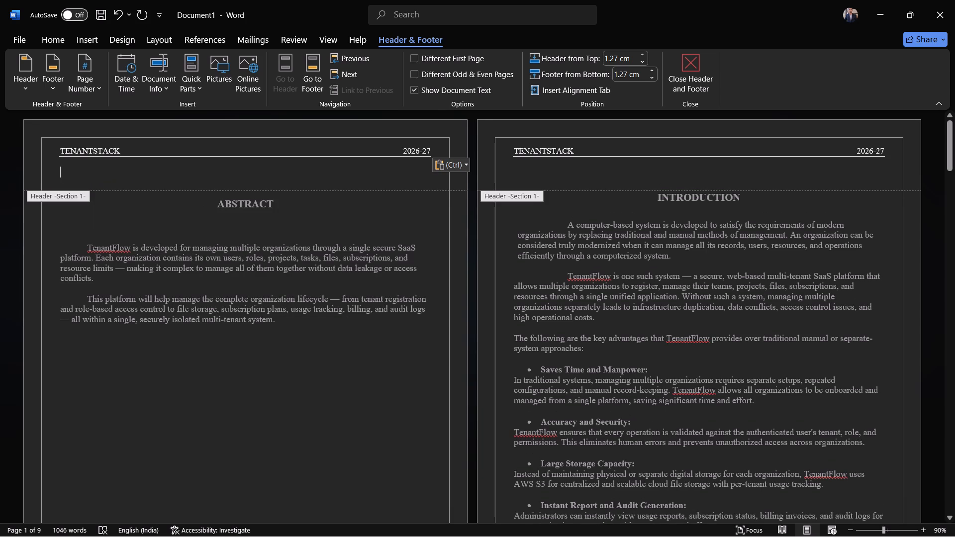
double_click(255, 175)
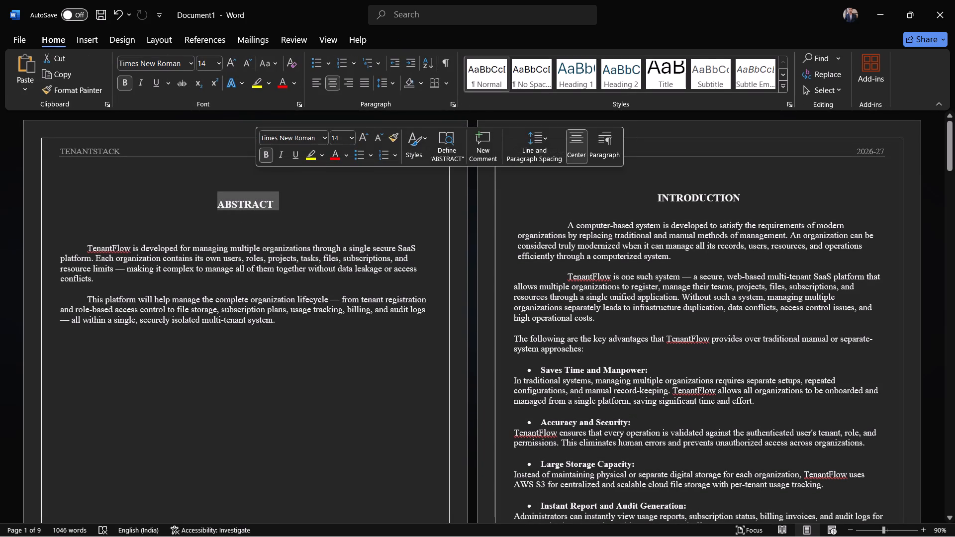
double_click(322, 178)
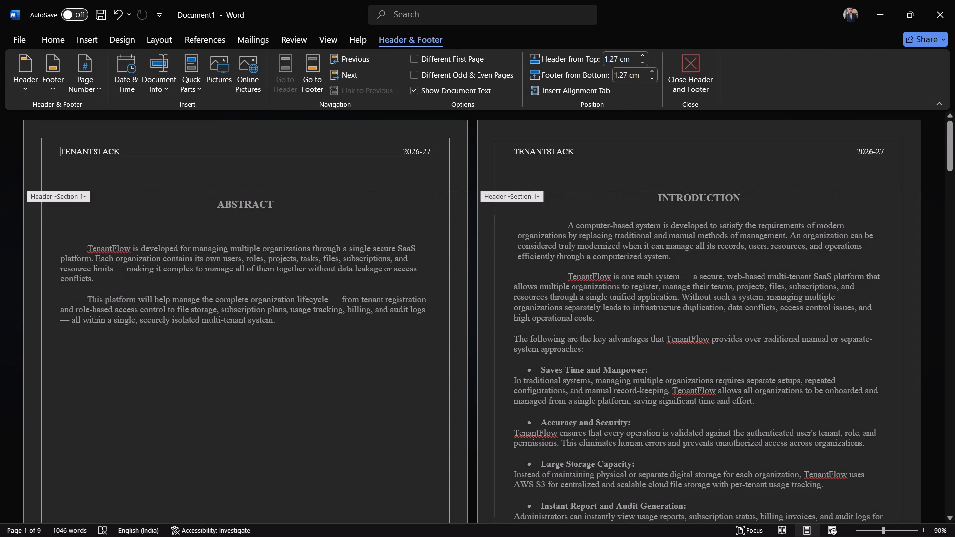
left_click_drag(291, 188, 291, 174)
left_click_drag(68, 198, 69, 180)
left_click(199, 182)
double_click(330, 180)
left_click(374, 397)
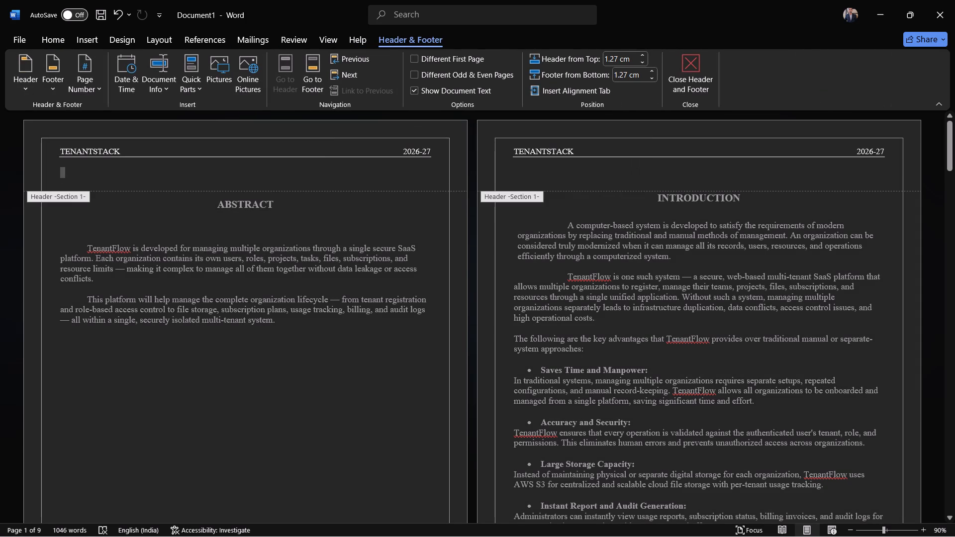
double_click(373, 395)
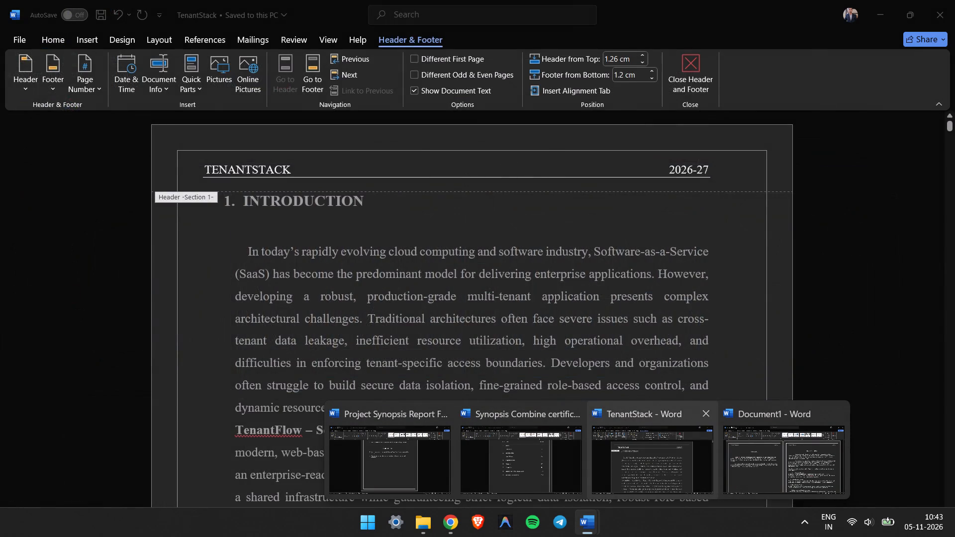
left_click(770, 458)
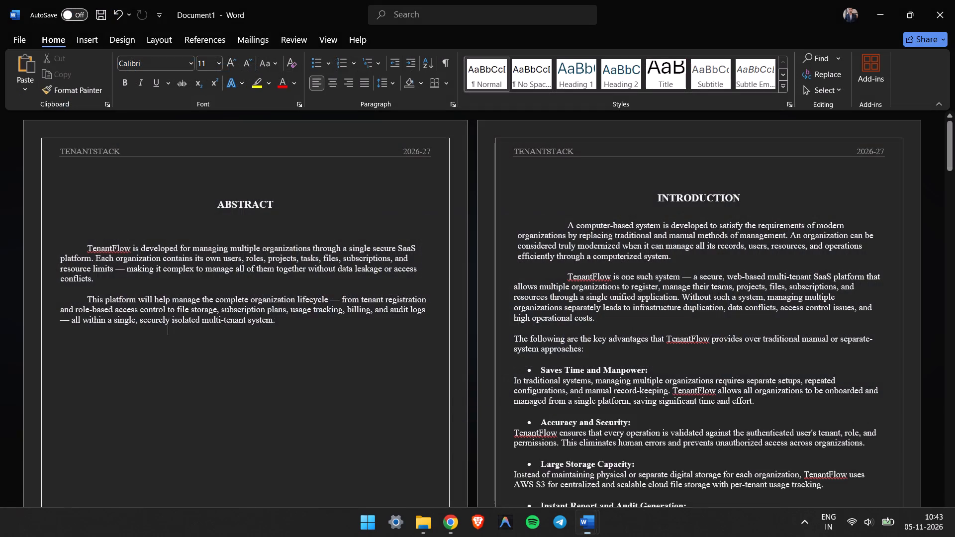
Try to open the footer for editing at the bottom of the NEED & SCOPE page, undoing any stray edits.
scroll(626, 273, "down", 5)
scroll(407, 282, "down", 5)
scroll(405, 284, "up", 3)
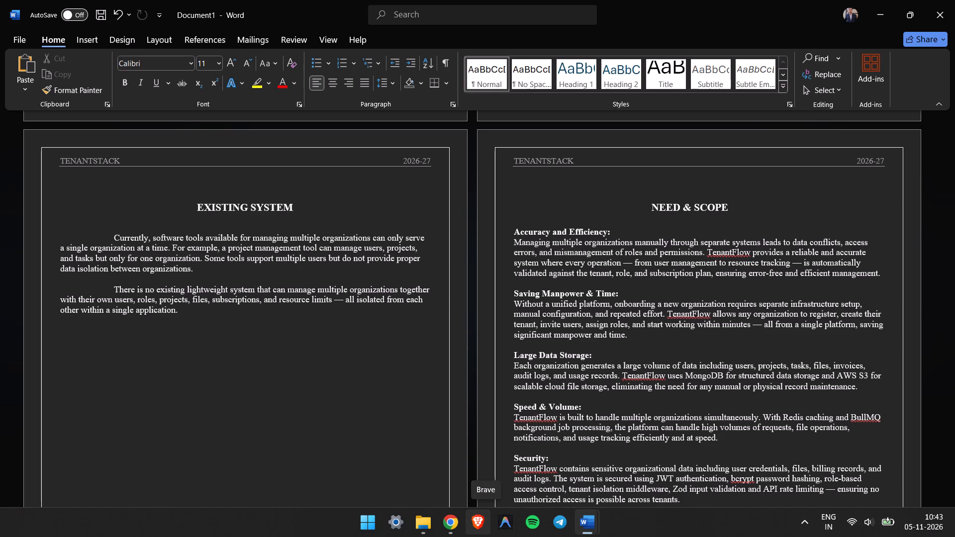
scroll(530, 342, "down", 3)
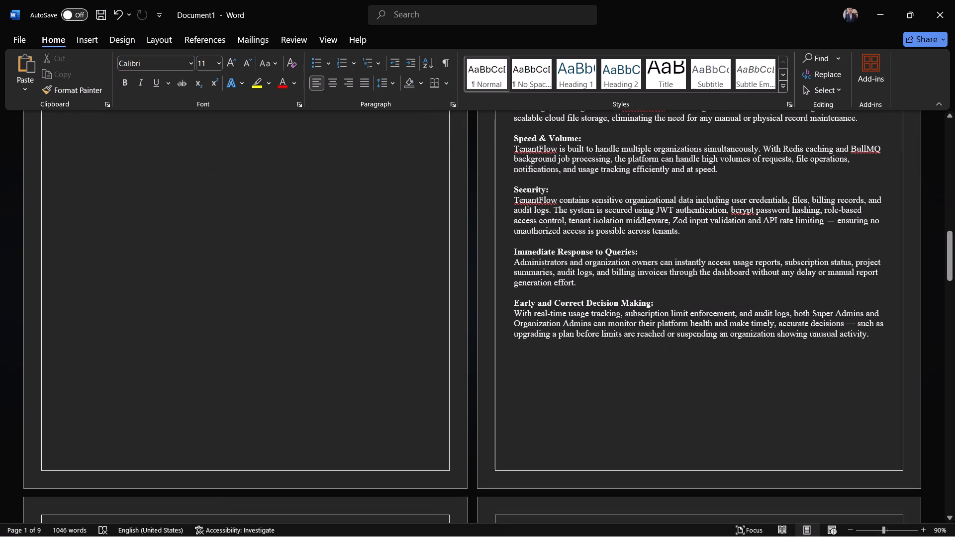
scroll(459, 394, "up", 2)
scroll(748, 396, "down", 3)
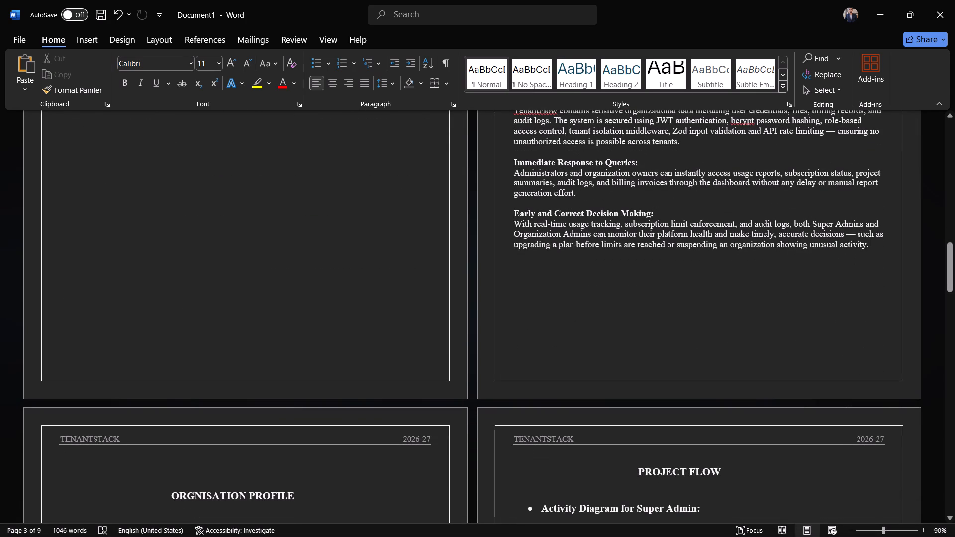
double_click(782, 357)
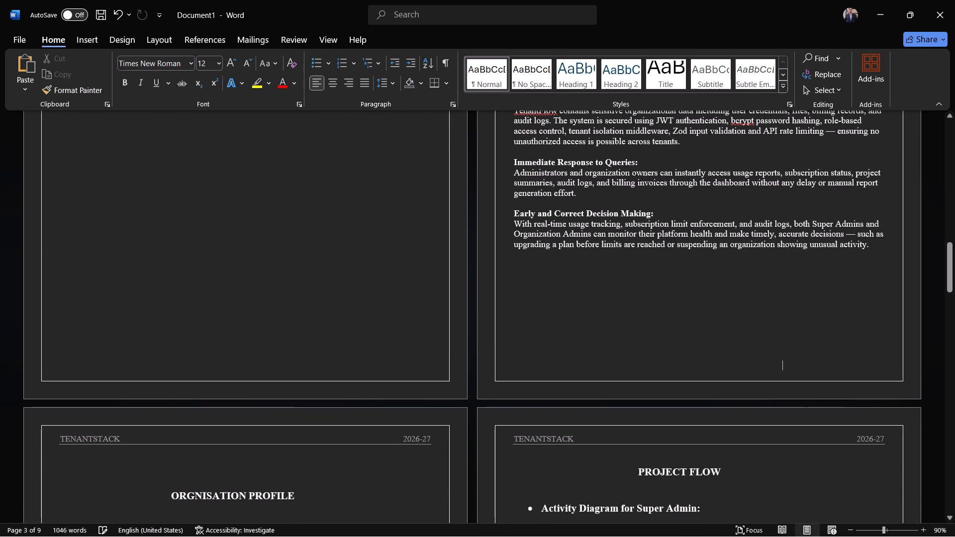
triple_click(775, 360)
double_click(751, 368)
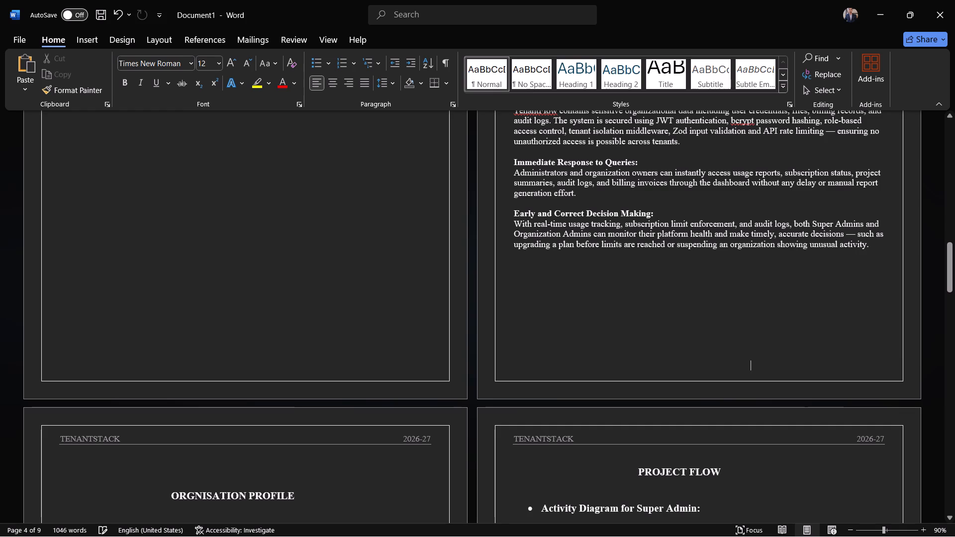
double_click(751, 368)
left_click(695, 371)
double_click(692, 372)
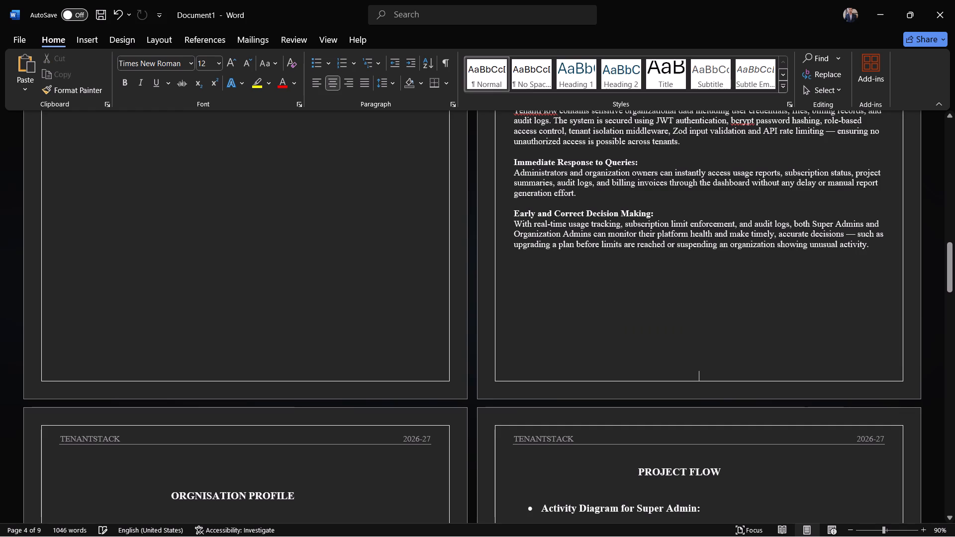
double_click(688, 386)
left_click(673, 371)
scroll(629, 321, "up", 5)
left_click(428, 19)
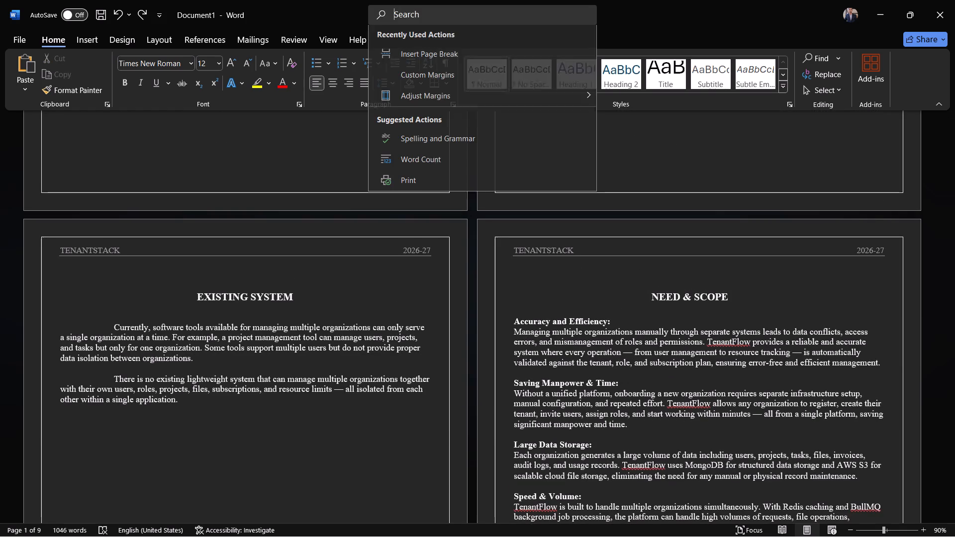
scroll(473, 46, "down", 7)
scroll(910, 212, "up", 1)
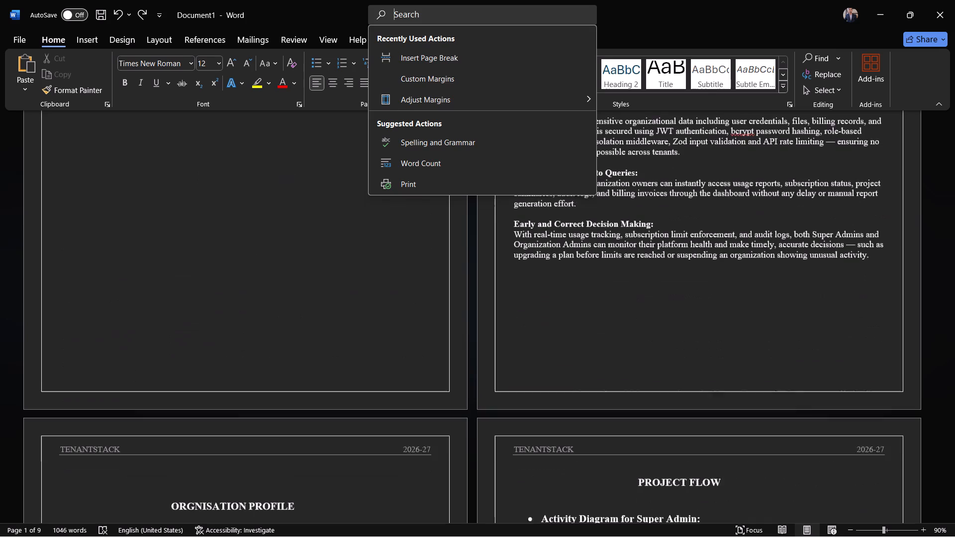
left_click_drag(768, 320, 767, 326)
Insert the built-in Blank footer into the new document.
left_click(83, 37)
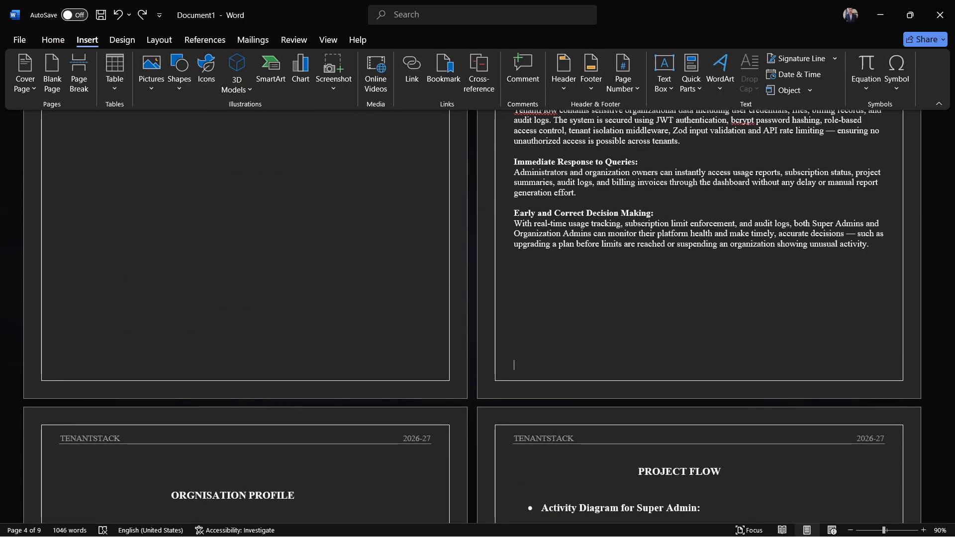
left_click(592, 81)
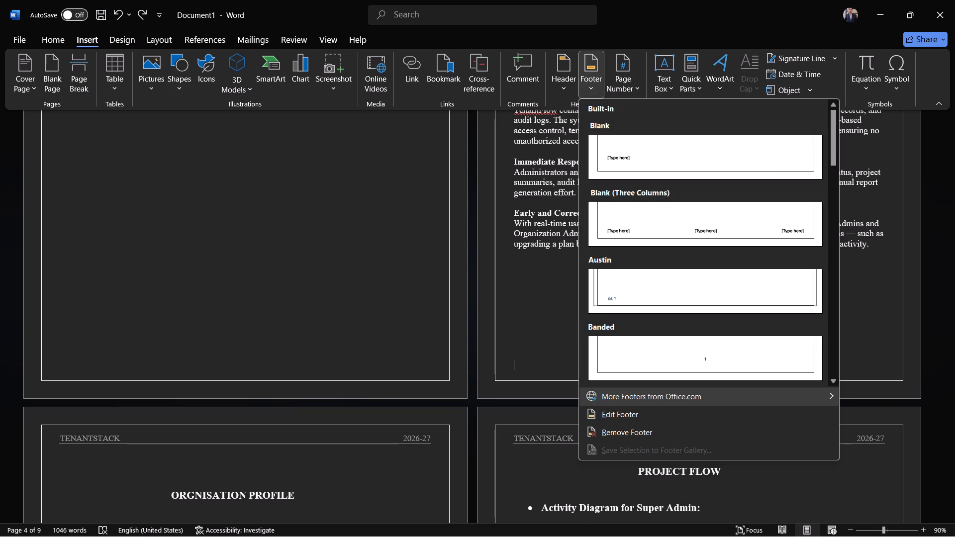
left_click(647, 170)
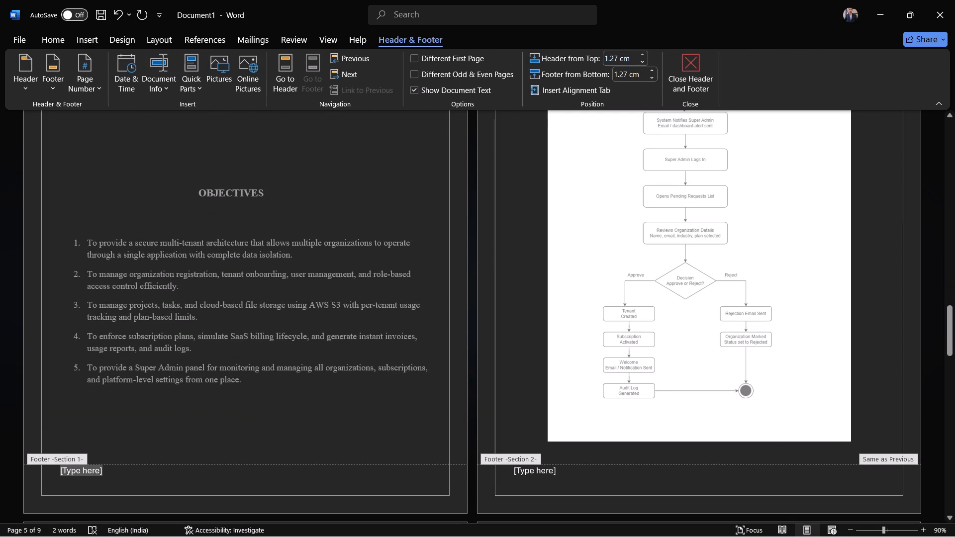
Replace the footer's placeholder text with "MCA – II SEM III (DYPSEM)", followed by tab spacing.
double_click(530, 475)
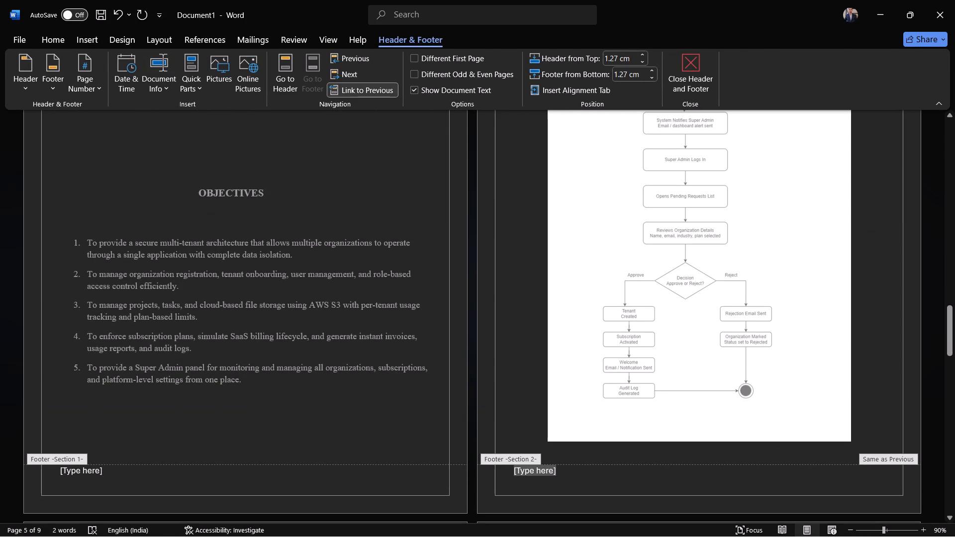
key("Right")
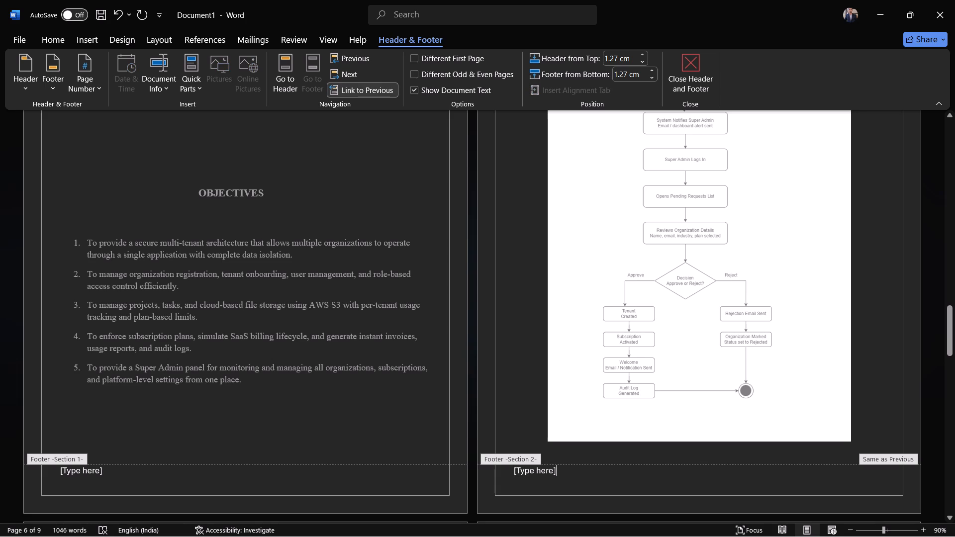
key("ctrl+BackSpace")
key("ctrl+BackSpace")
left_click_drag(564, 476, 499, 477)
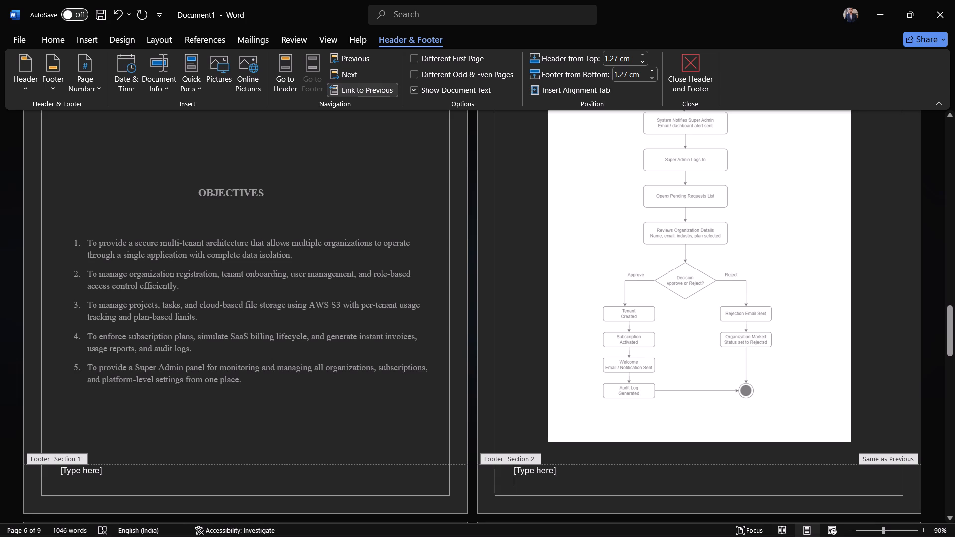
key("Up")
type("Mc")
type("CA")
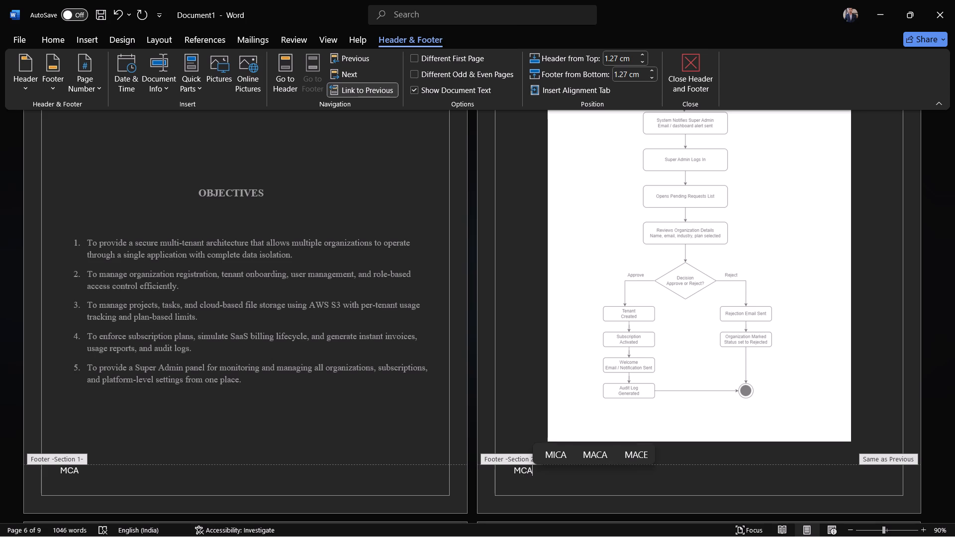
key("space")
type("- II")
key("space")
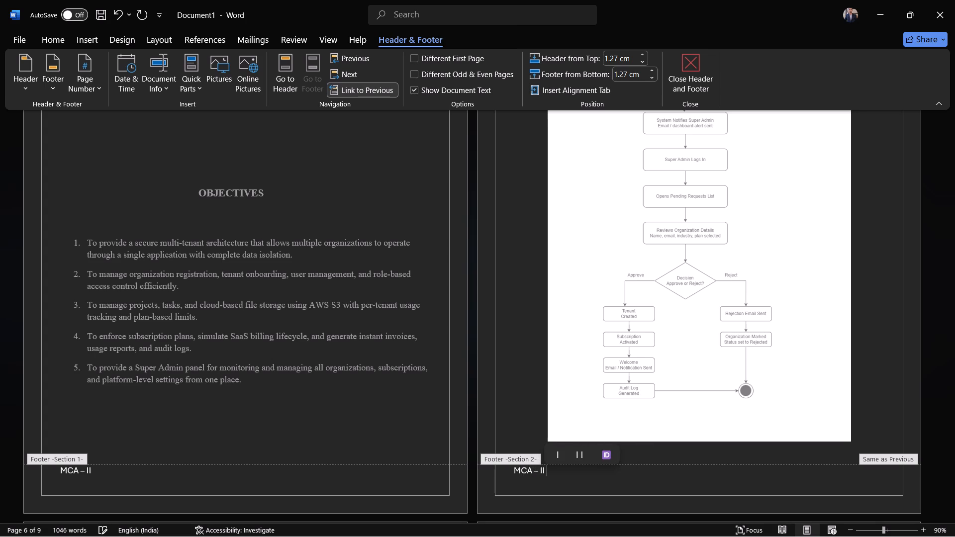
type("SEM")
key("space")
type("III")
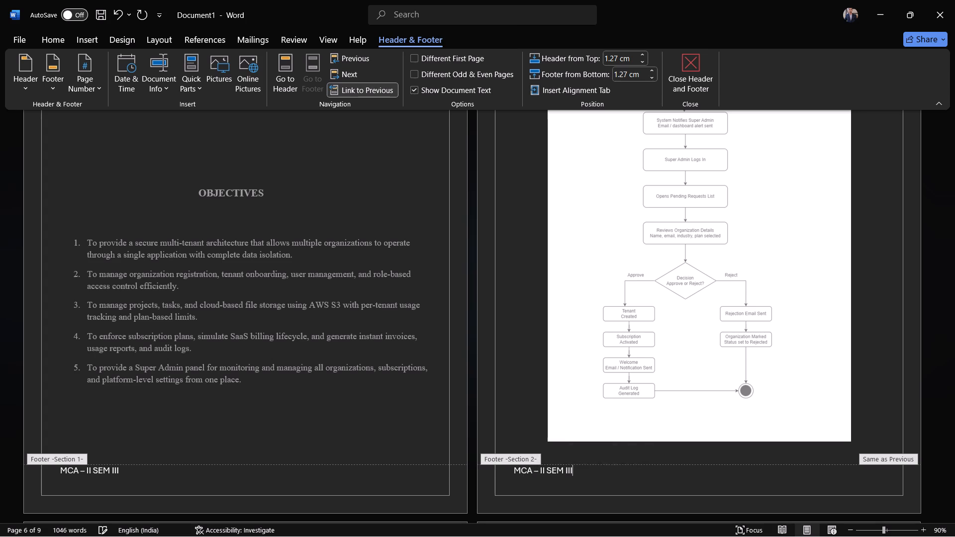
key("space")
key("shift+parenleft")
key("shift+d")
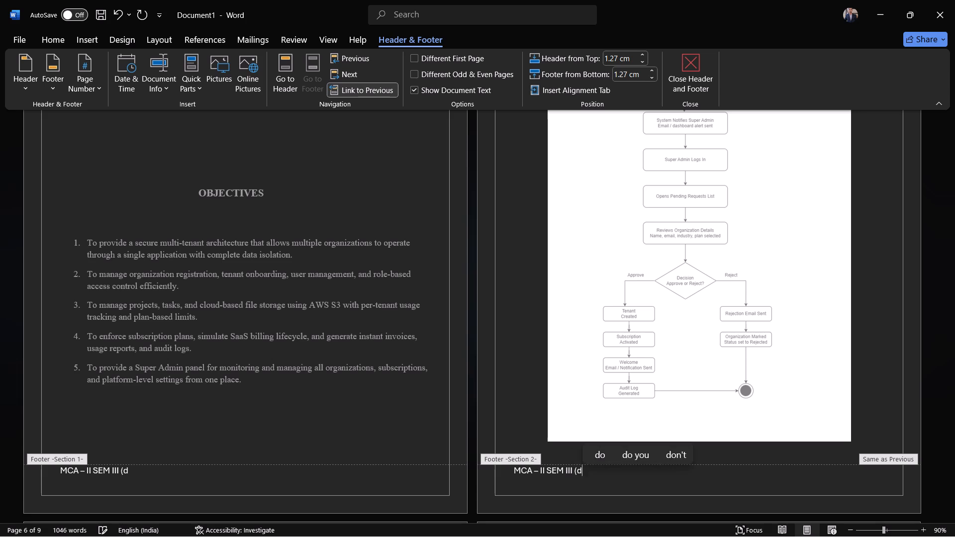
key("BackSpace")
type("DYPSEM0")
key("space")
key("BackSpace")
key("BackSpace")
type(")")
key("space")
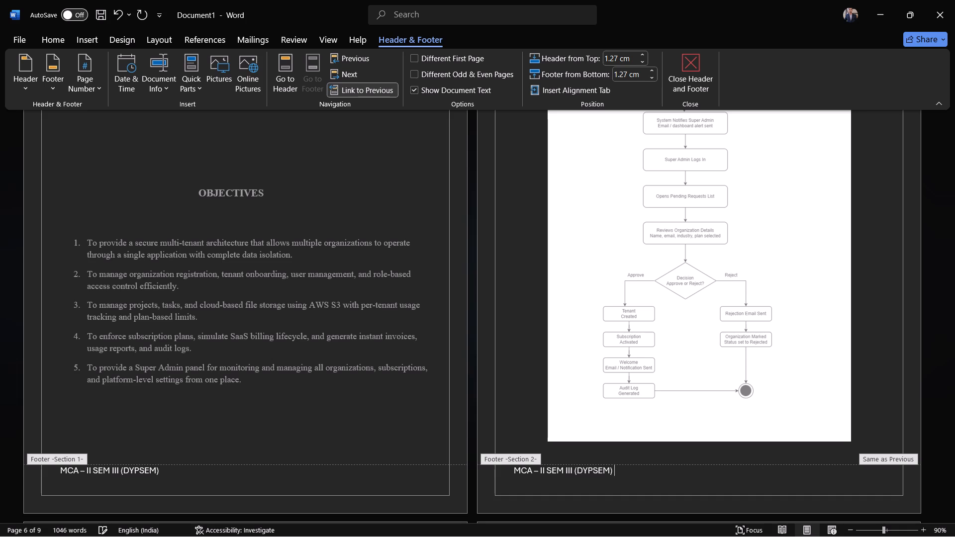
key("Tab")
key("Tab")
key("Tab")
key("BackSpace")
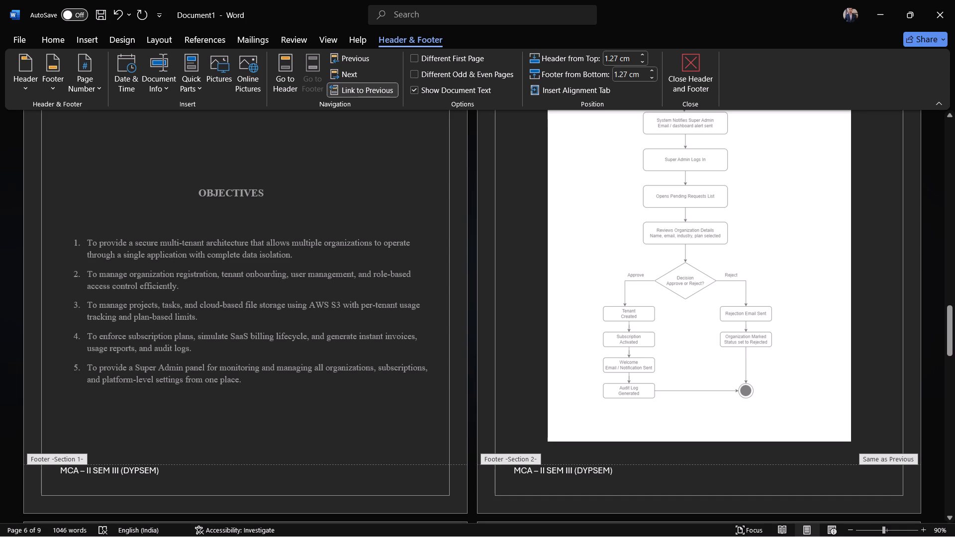
Insert the Bold Numbers 3 "Page X of Y" page number at the bottom of the pages.
left_click(91, 87)
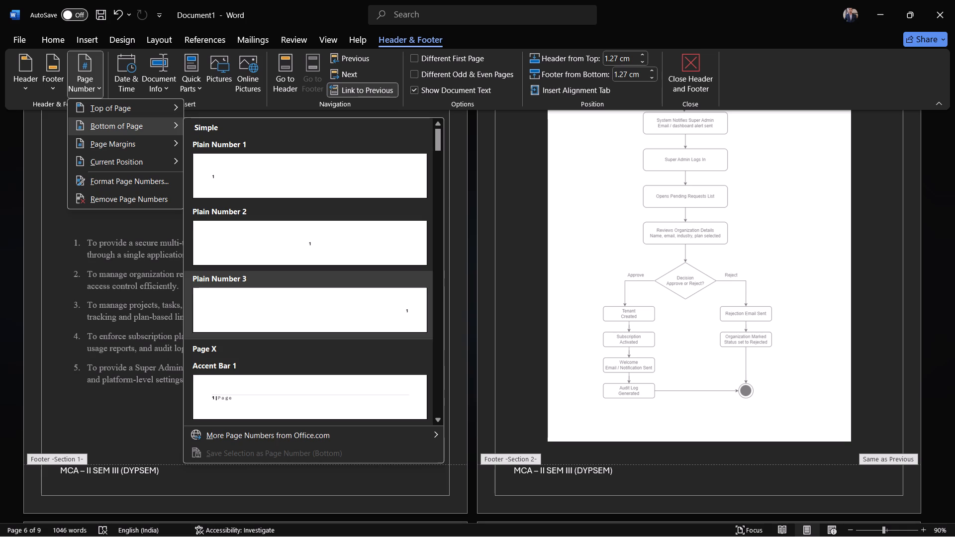
scroll(350, 303, "down", 2)
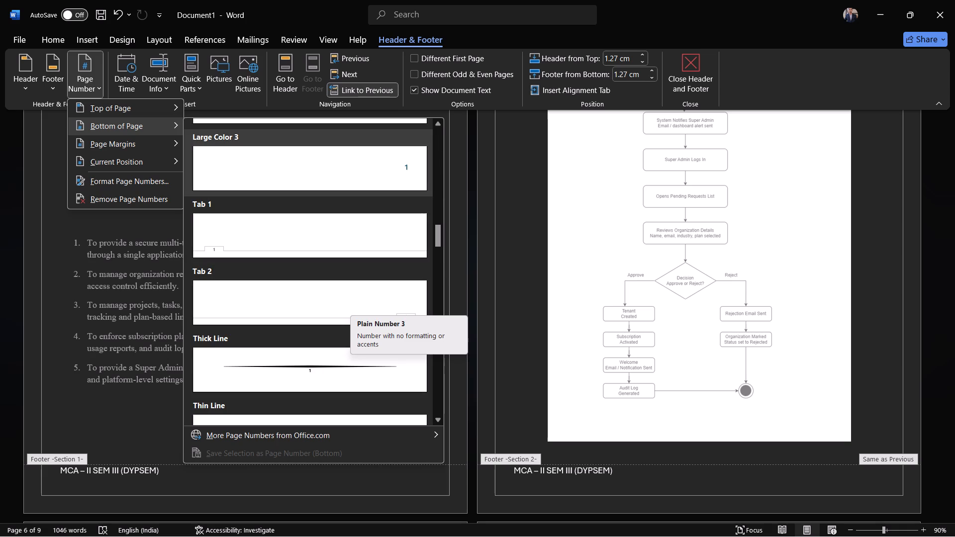
scroll(353, 215, "down", 1)
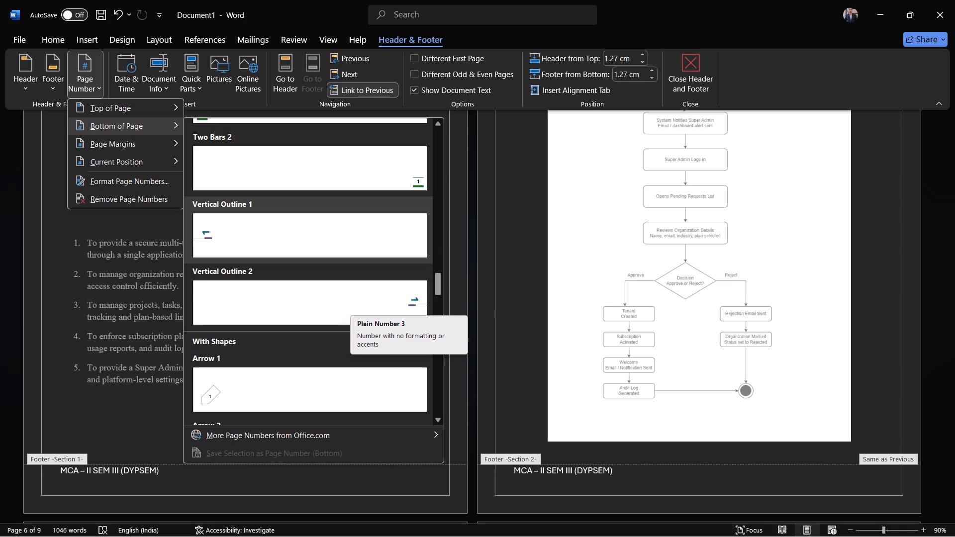
scroll(371, 258, "down", 1)
scroll(348, 322, "down", 1)
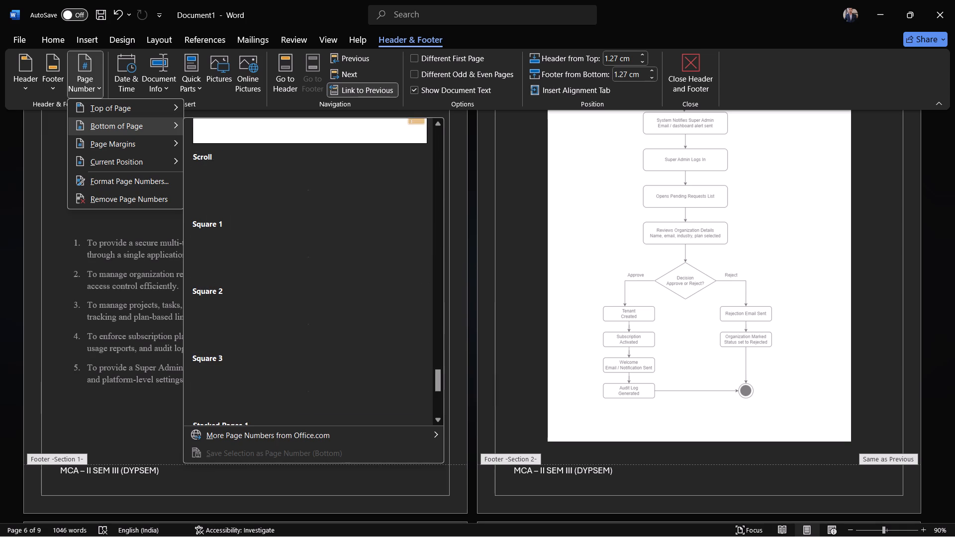
scroll(348, 322, "down", 3)
scroll(359, 326, "up", 2)
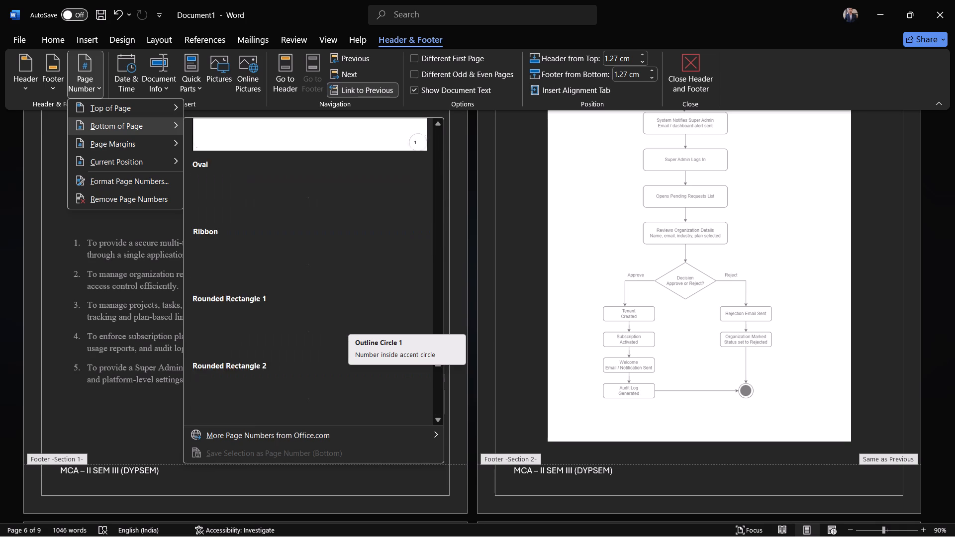
scroll(359, 326, "up", 7)
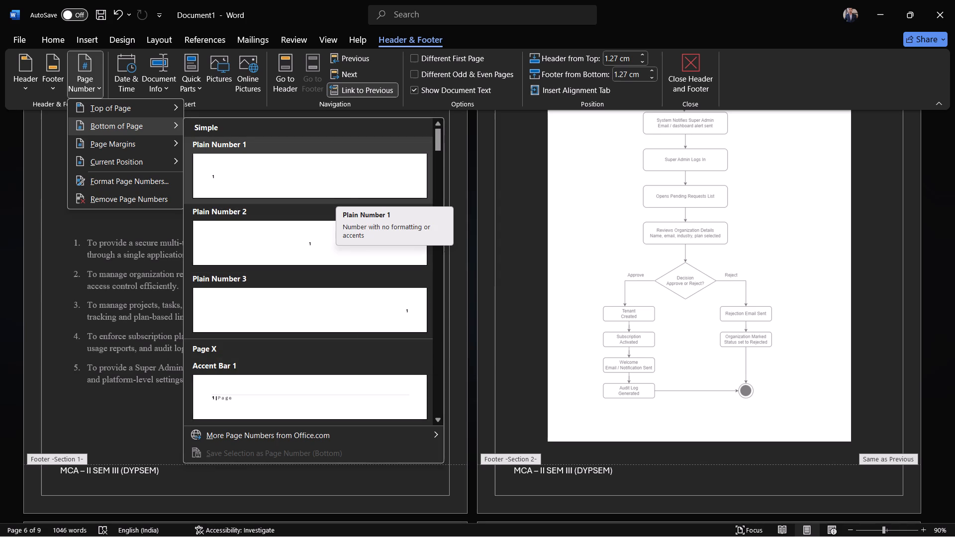
middle_click(421, 159)
left_click_drag(436, 144, 437, 151)
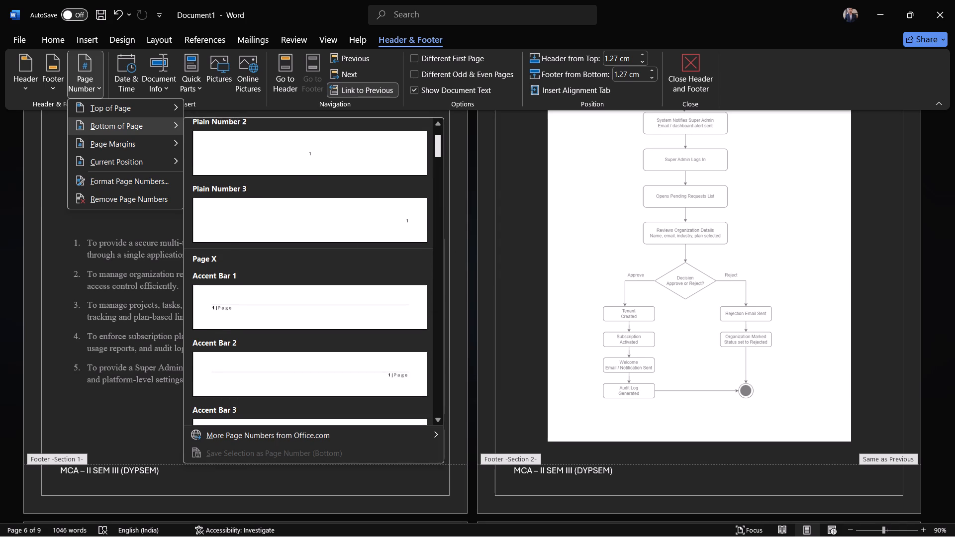
left_click_drag(437, 151, 438, 154)
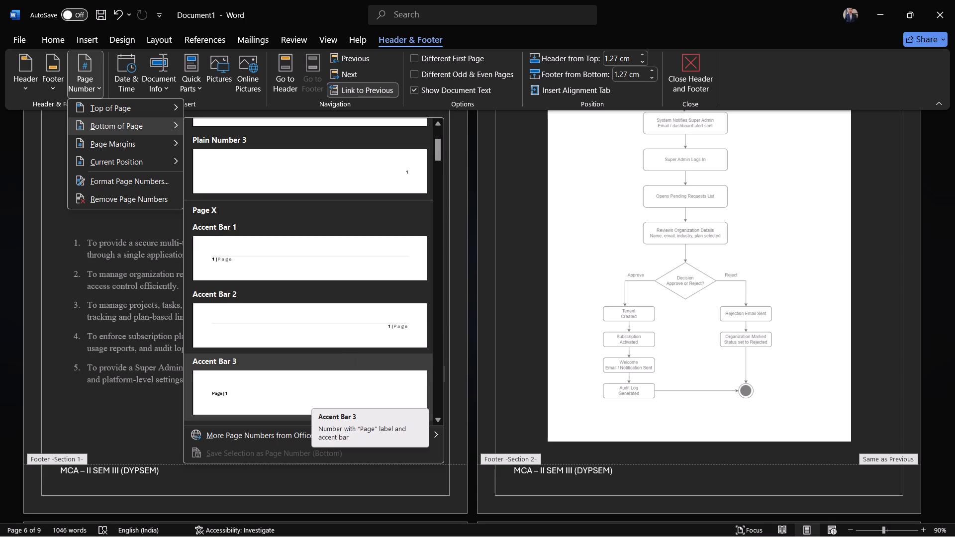
left_click_drag(437, 149, 436, 152)
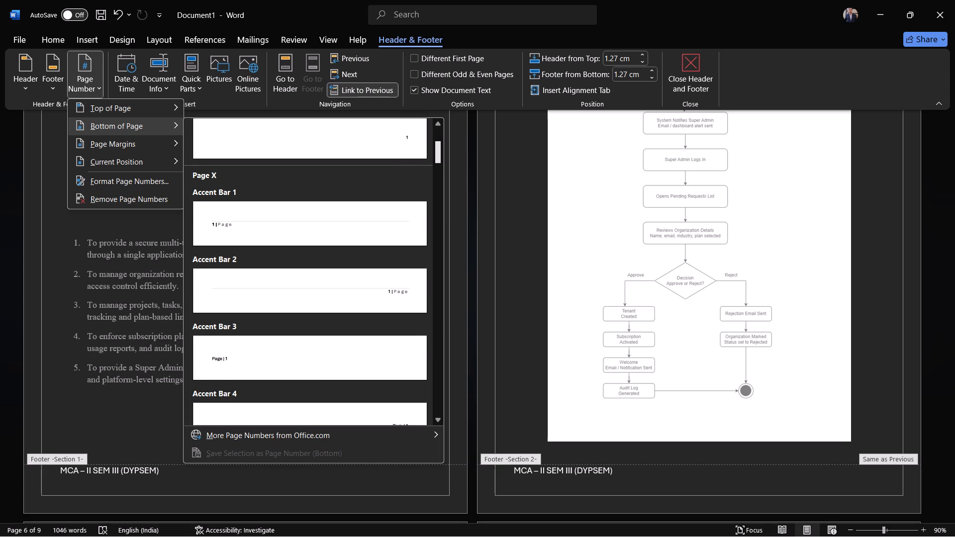
left_click_drag(436, 152, 439, 159)
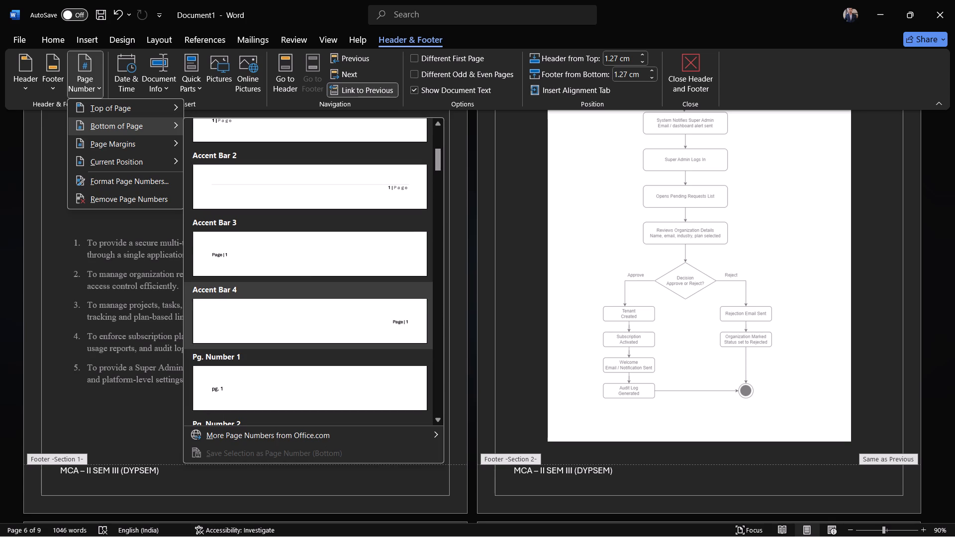
left_click_drag(439, 161, 439, 171)
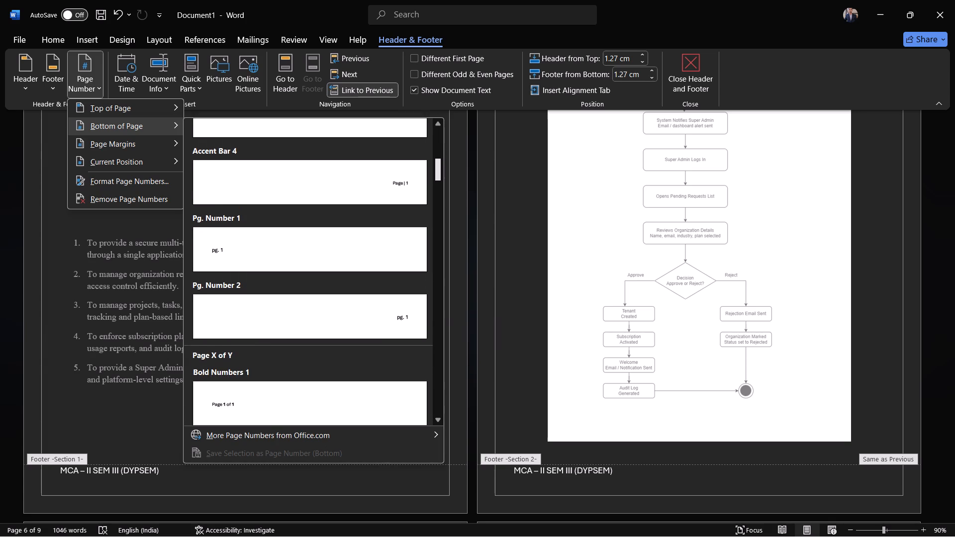
left_click_drag(439, 171, 439, 183)
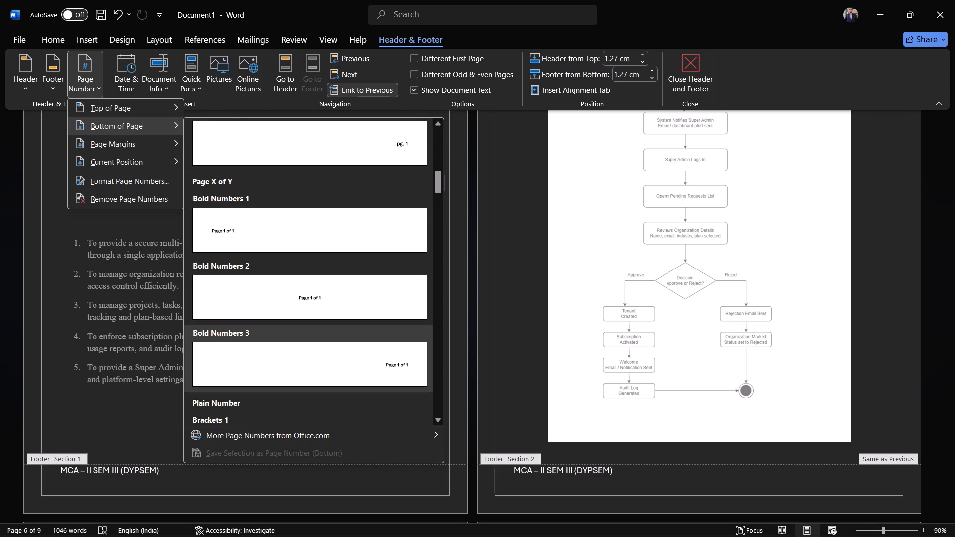
left_click(360, 356)
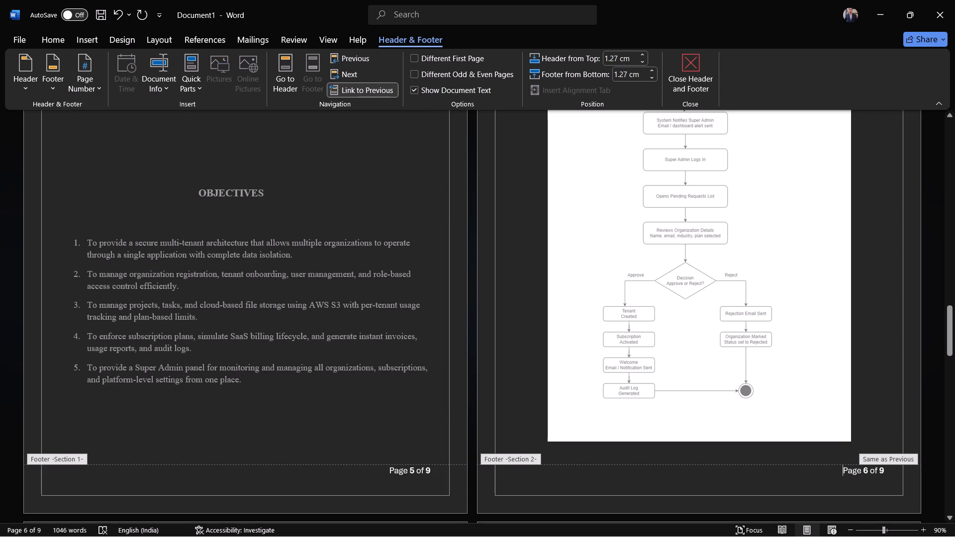
Remove the empty line below the page number in the footer and return to the document body.
left_click(829, 467)
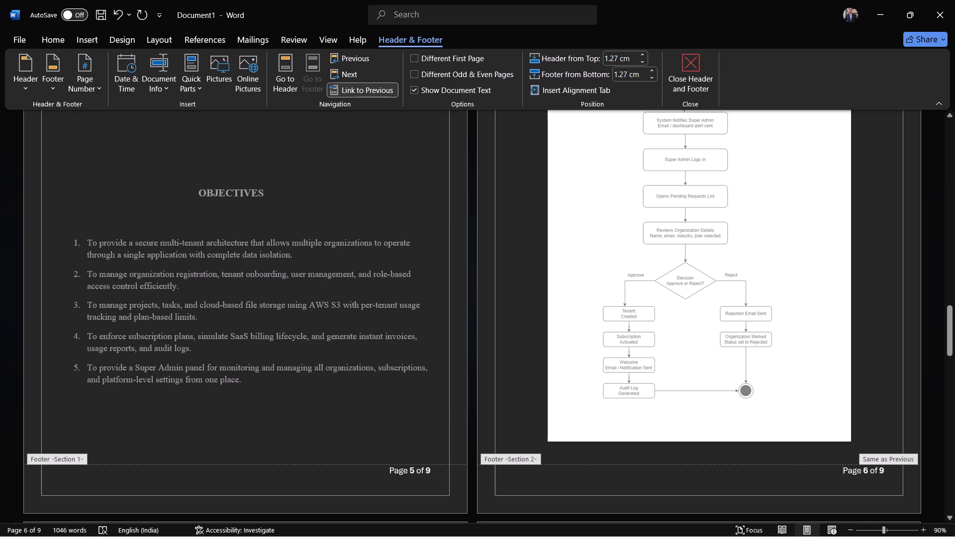
double_click(538, 474)
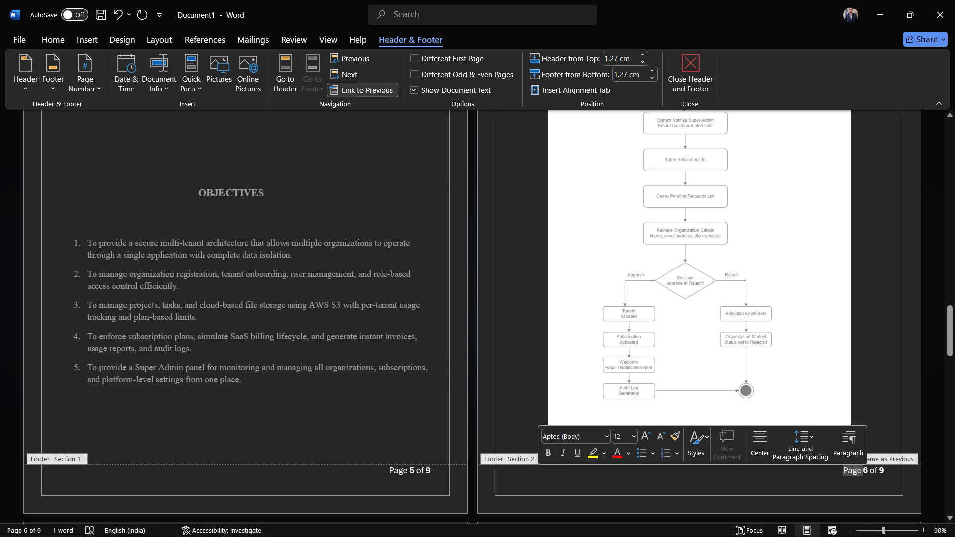
left_click(536, 480)
type("DF")
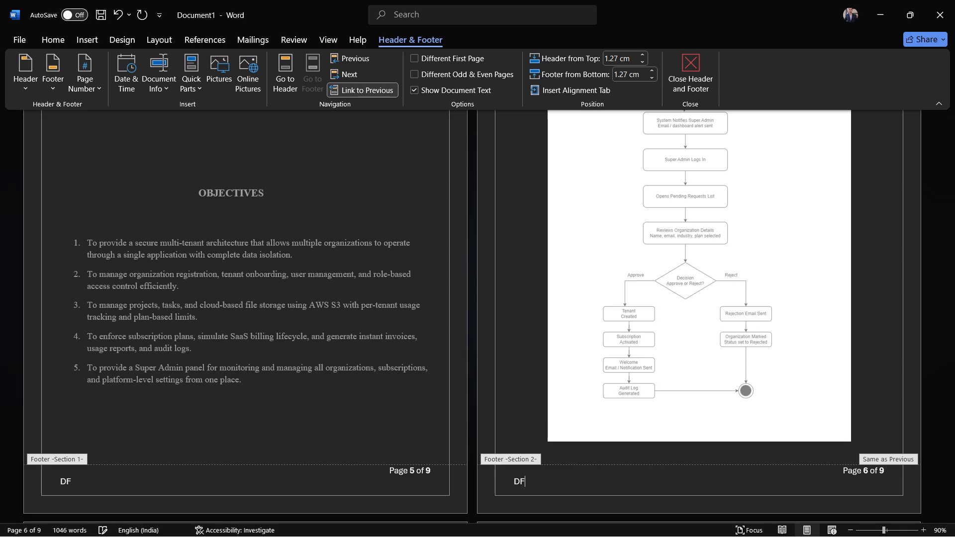
key("BackSpace")
key("BackSpace")
key("BackSpace")
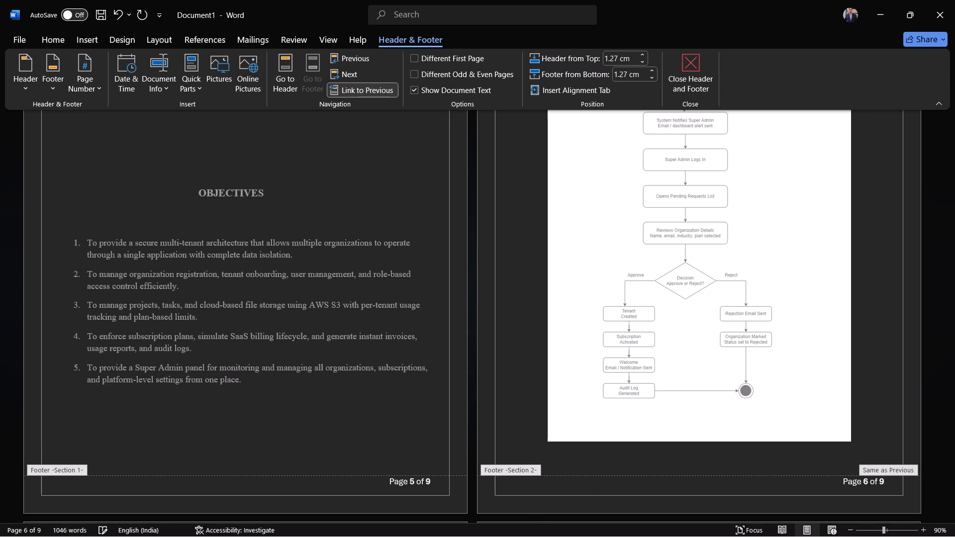
key("ctrl+Left")
key("ctrl+Left")
key("ctrl+Left")
key("ctrl+Left")
key("ctrl+Left")
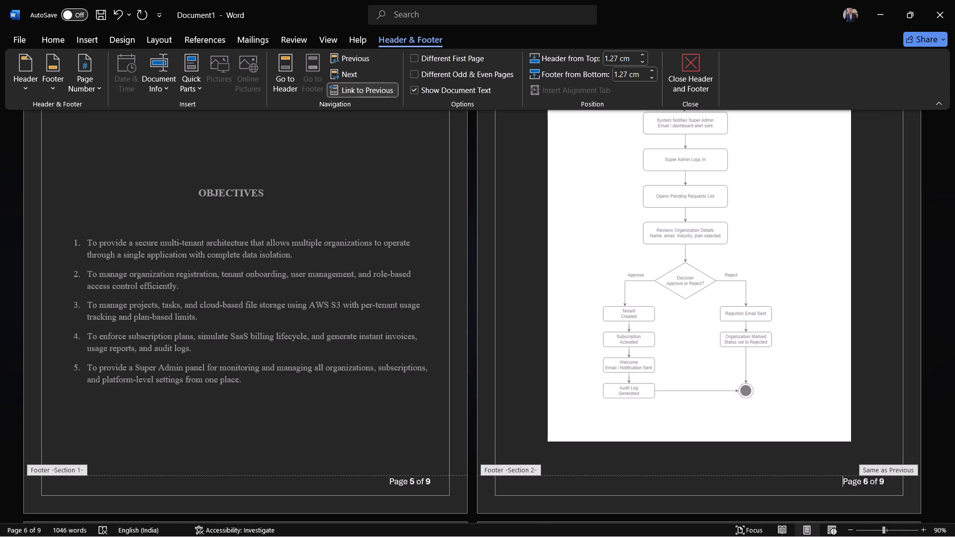
double_click(411, 161)
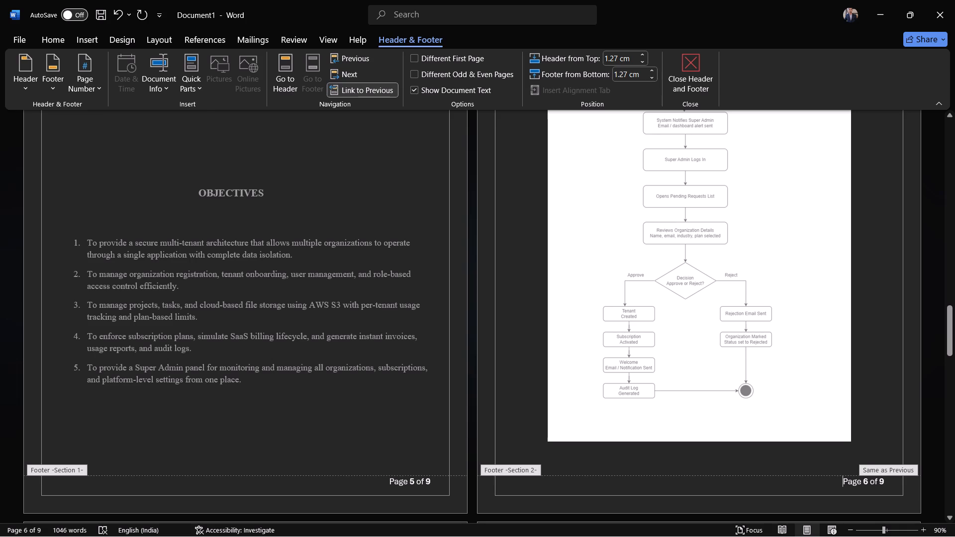
Check the page header and the page-number footer across the new document's pages.
scroll(651, 373, "up", 4)
scroll(651, 374, "down", 1)
scroll(651, 375, "up", 1)
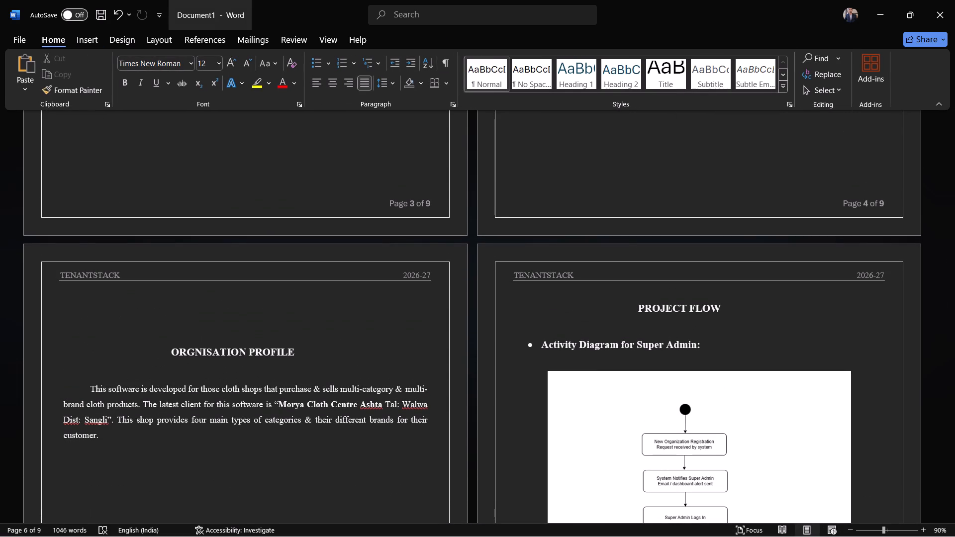
scroll(613, 422, "down", 5)
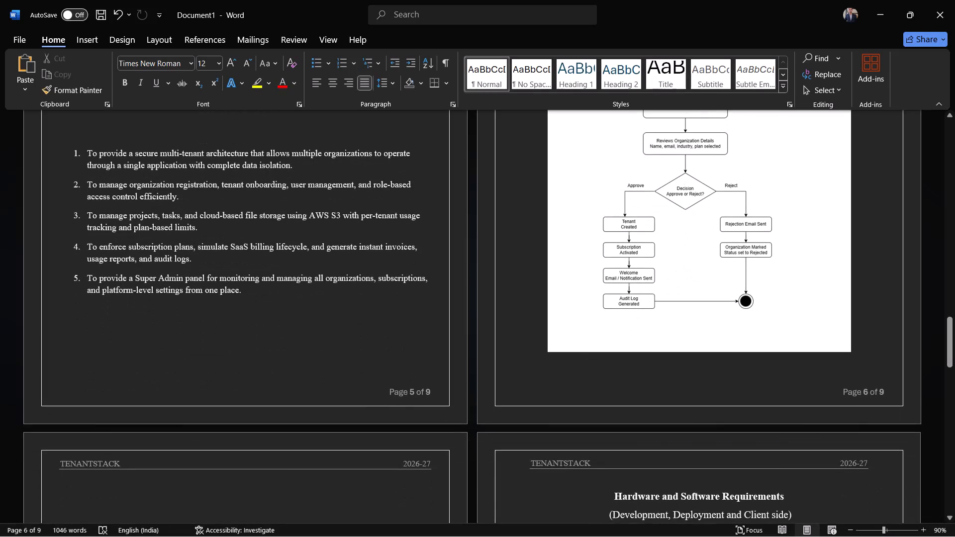
scroll(714, 405, "down", 3)
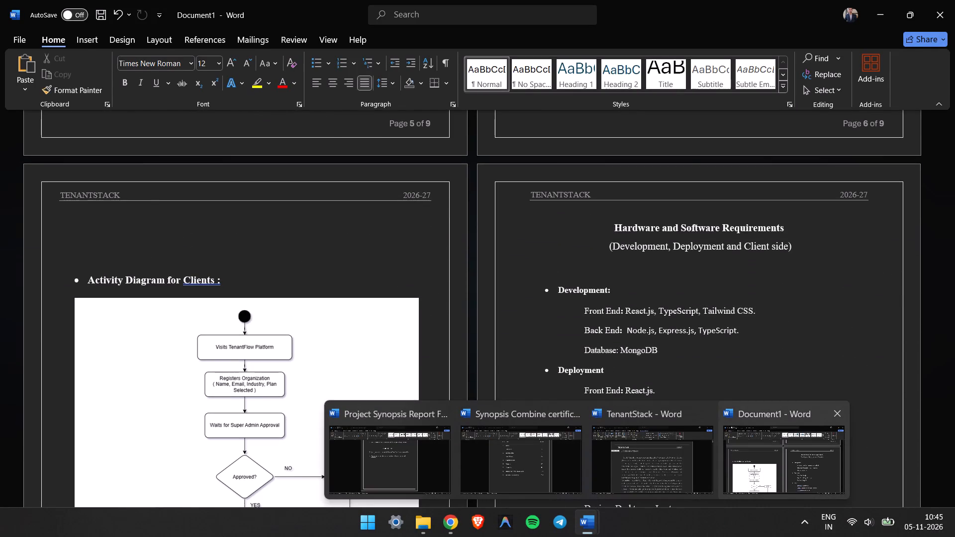
Switch to the TenantStack document and copy its whole footer line, "MCA-II SEM-III (D.Y.P.S.E.M)" with the page number.
left_click(666, 475)
scroll(645, 377, "down", 7)
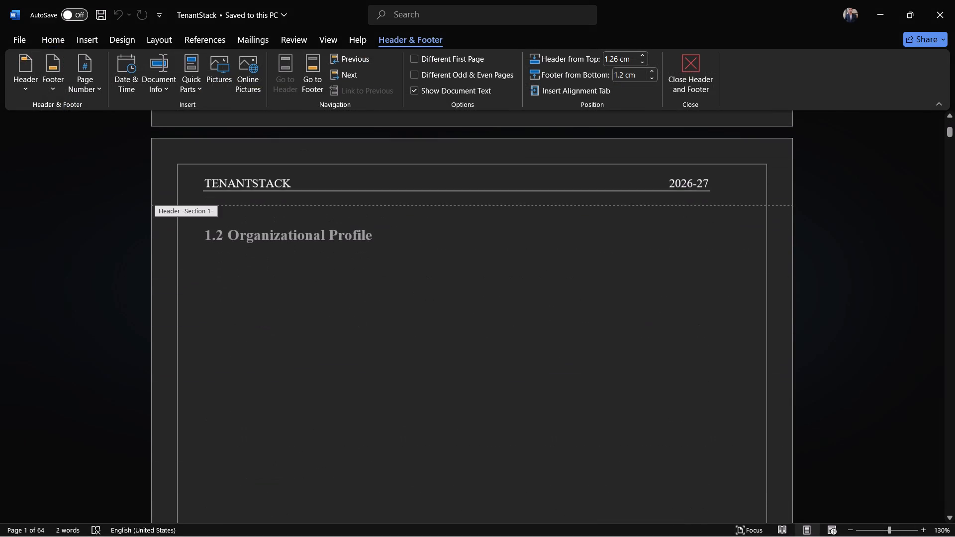
scroll(644, 376, "up", 1)
left_click(512, 215)
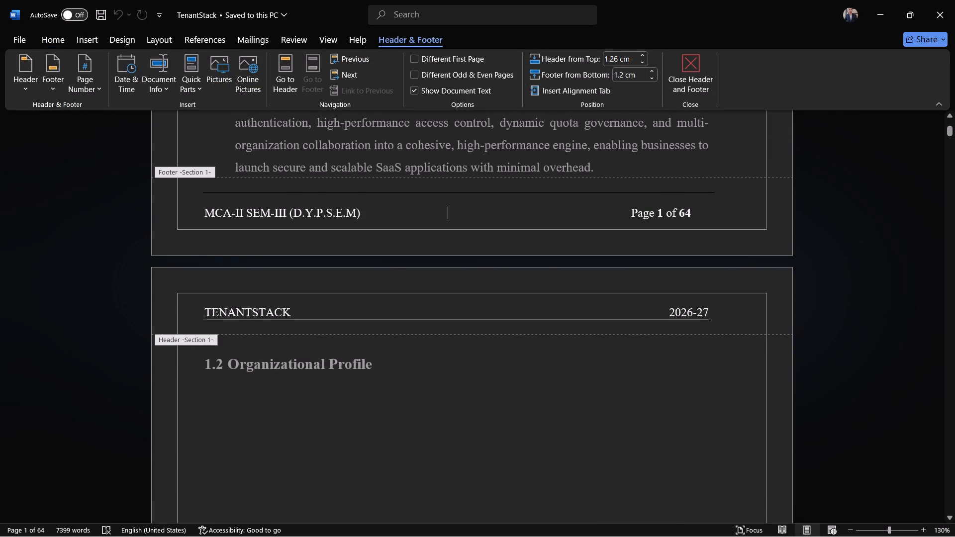
left_click_drag(708, 215, 384, 205)
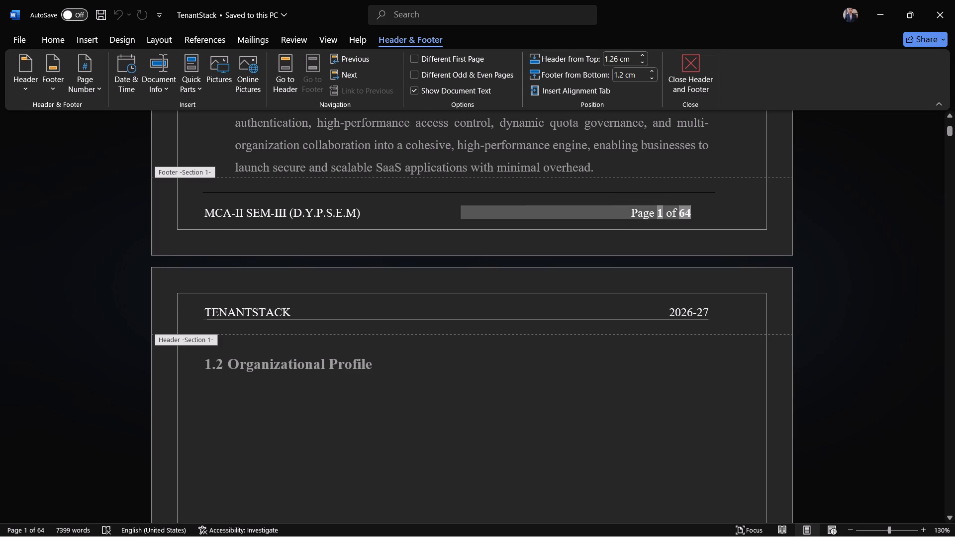
left_click_drag(384, 205, 200, 202)
key("ctrl+c")
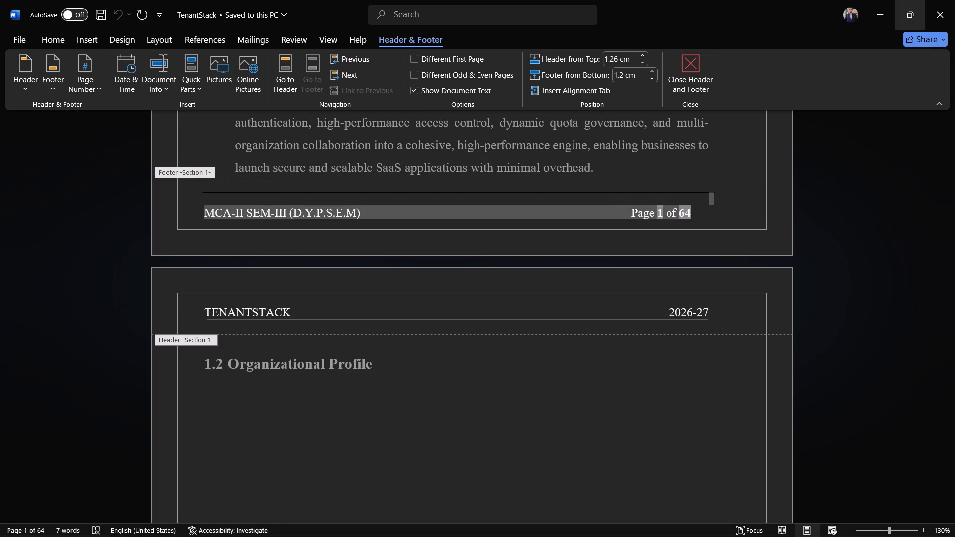
Switch back to Document1 and undo its last edit.
left_click(885, 10)
scroll(717, 368, "down", 5)
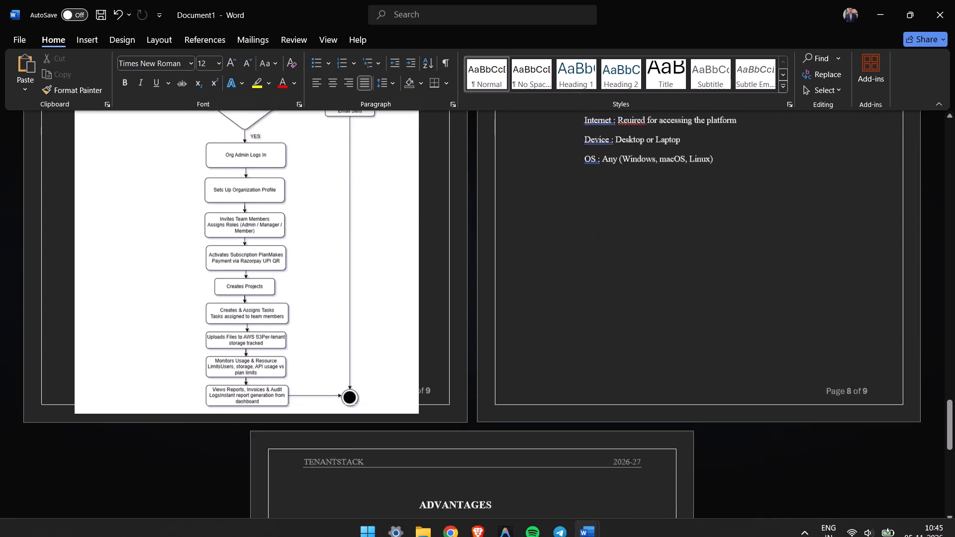
scroll(761, 386, "up", 1)
key("ctrl+z")
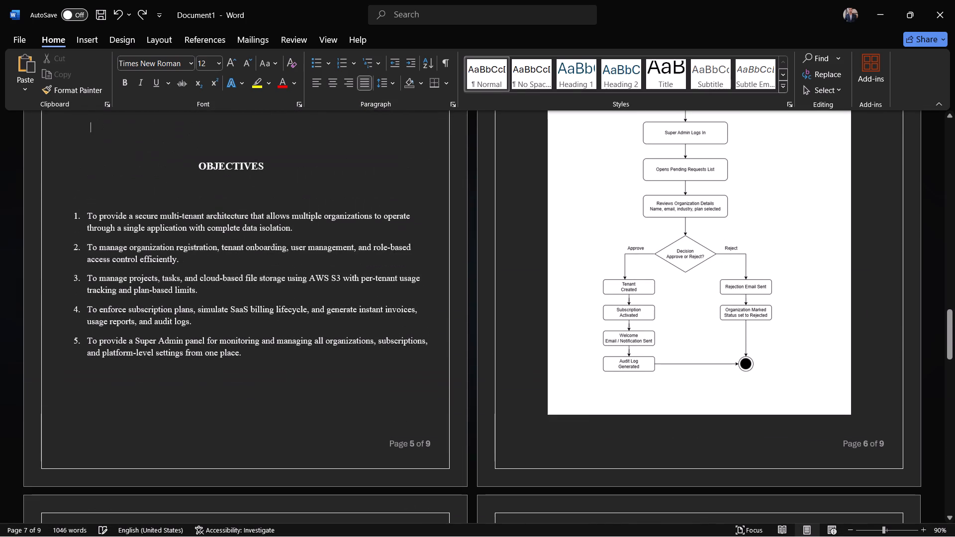
Replace the entire existing footer in Document1 with the footer line copied from TenantStack.
double_click(852, 445)
double_click(852, 443)
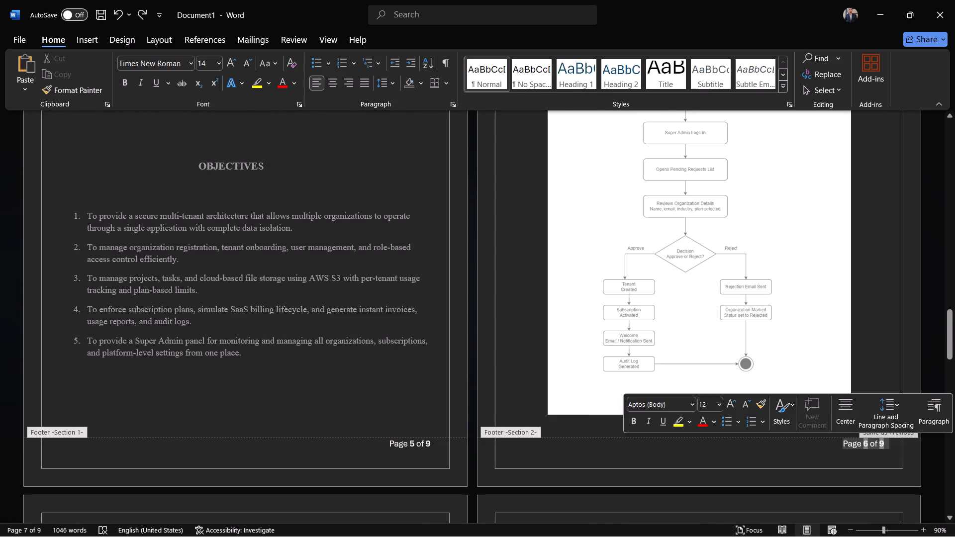
key("ctrl+a")
key("ctrl+v")
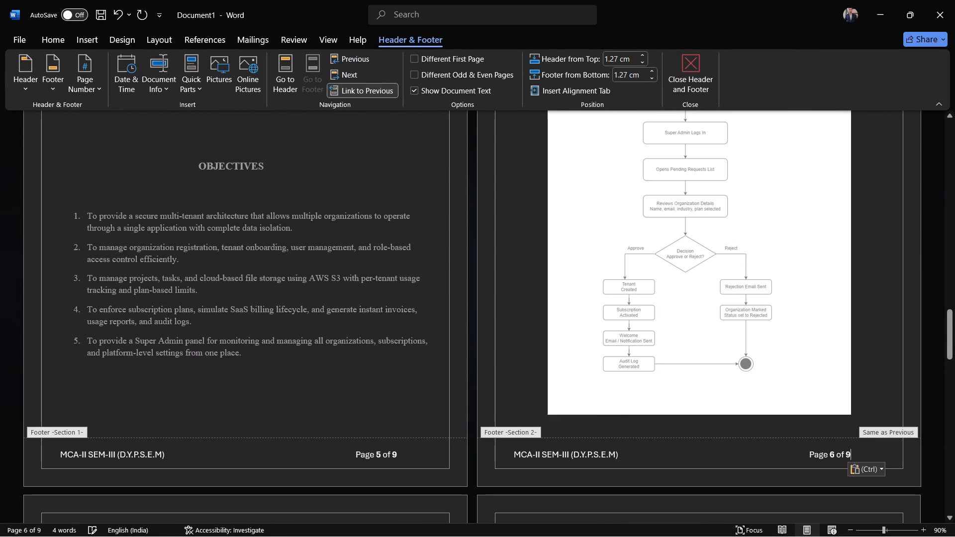
scroll(715, 454, "up", 1)
scroll(778, 448, "down", 1)
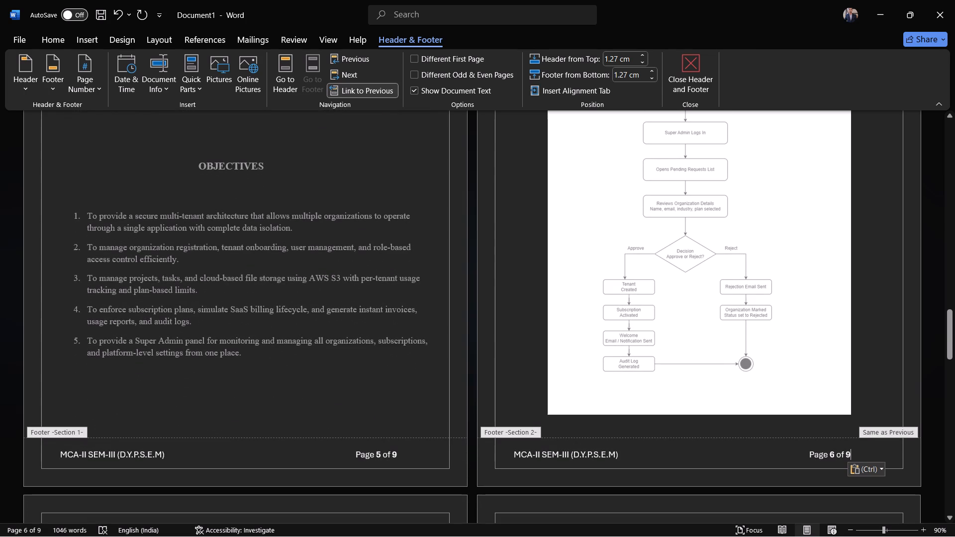
Set the font of the whole footer line to Times New Roman and return to the document body.
left_click_drag(864, 453, 509, 452)
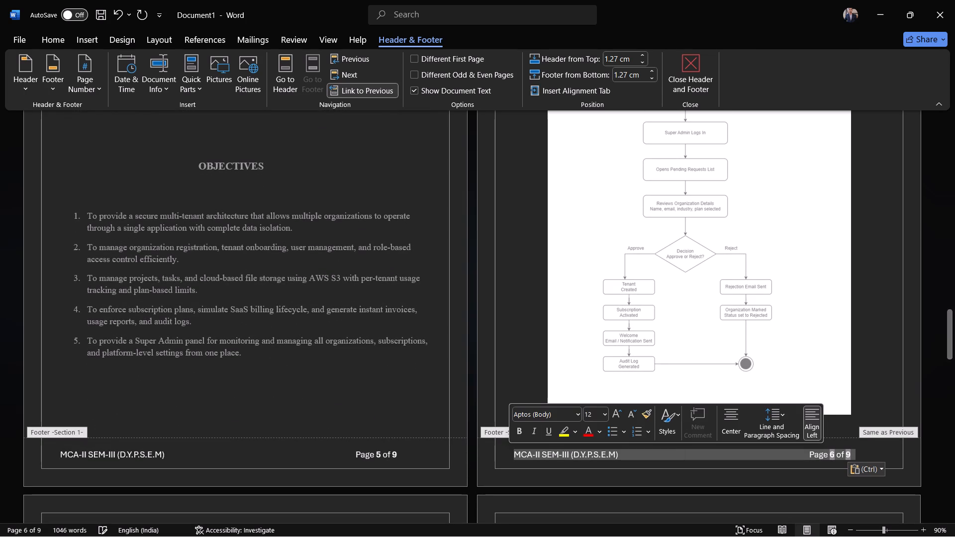
left_click(561, 414)
type("TIME")
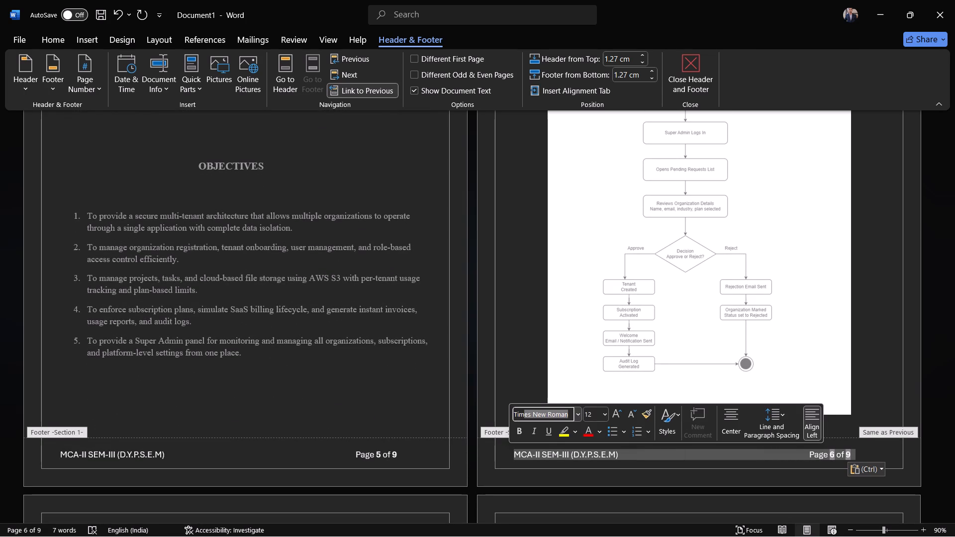
key("Return")
left_click(862, 345)
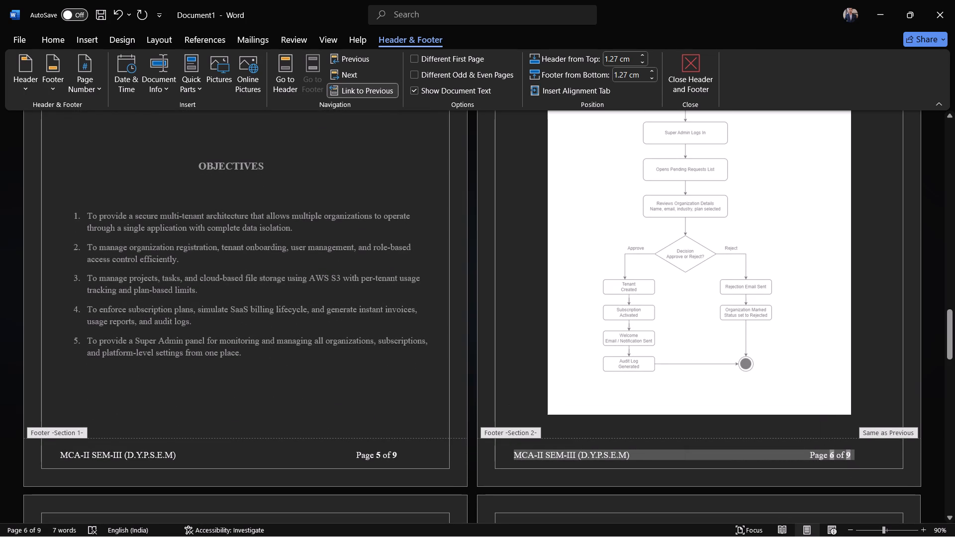
double_click(383, 156)
Remove an empty line above the ORGNISATION PROFILE heading.
scroll(527, 309, "up", 5)
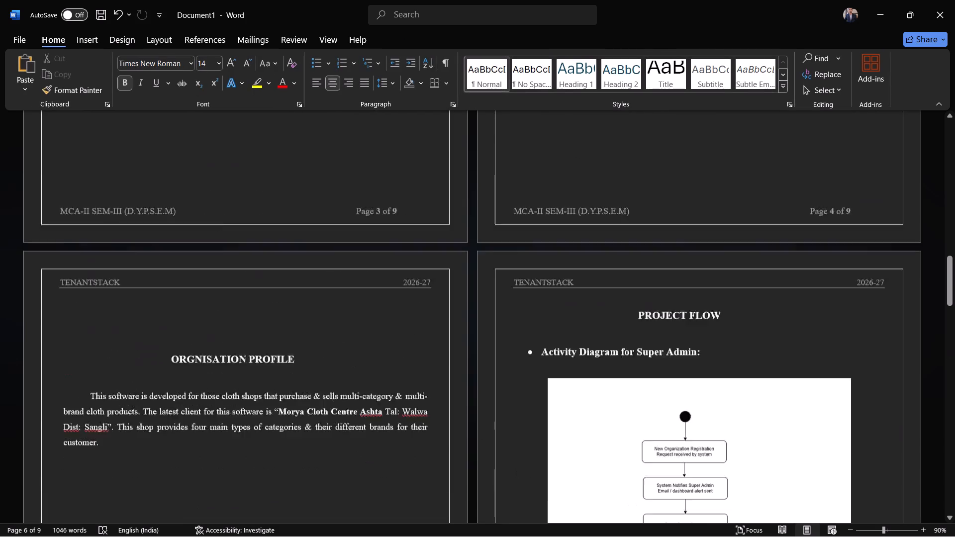
left_click(277, 401)
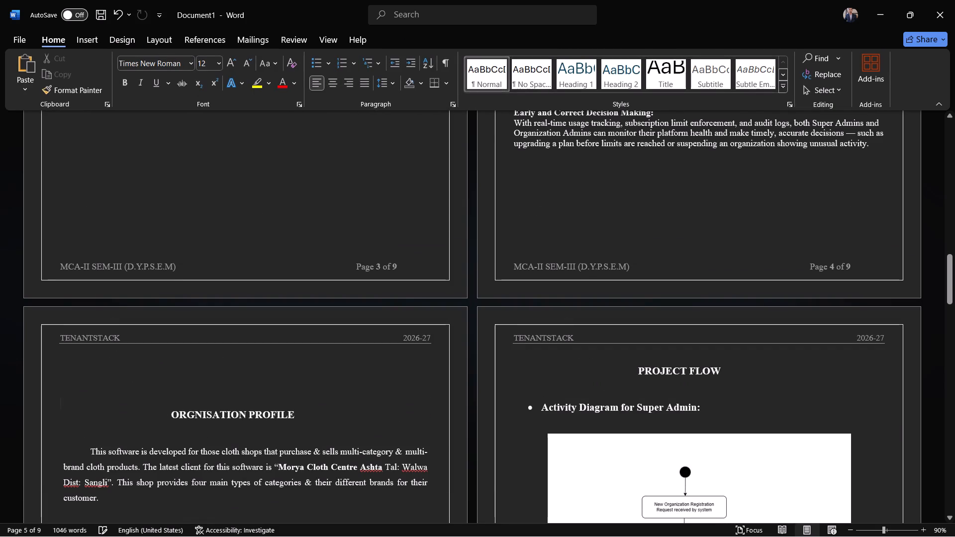
key("BackSpace")
Remove empty lines above the EXISTING SYSTEM heading.
scroll(277, 401, "up", 4)
scroll(395, 336, "up", 3)
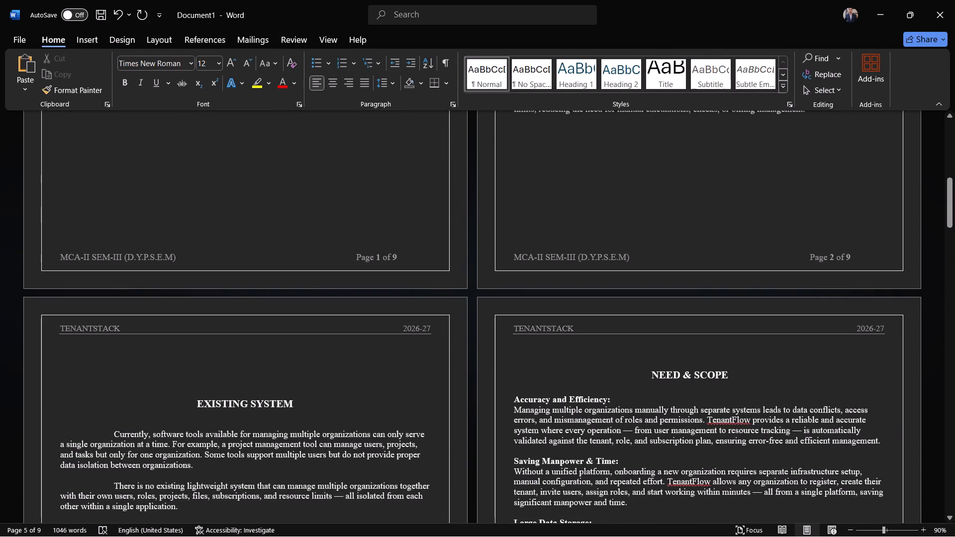
left_click(239, 375)
key("BackSpace")
key("BackSpace")
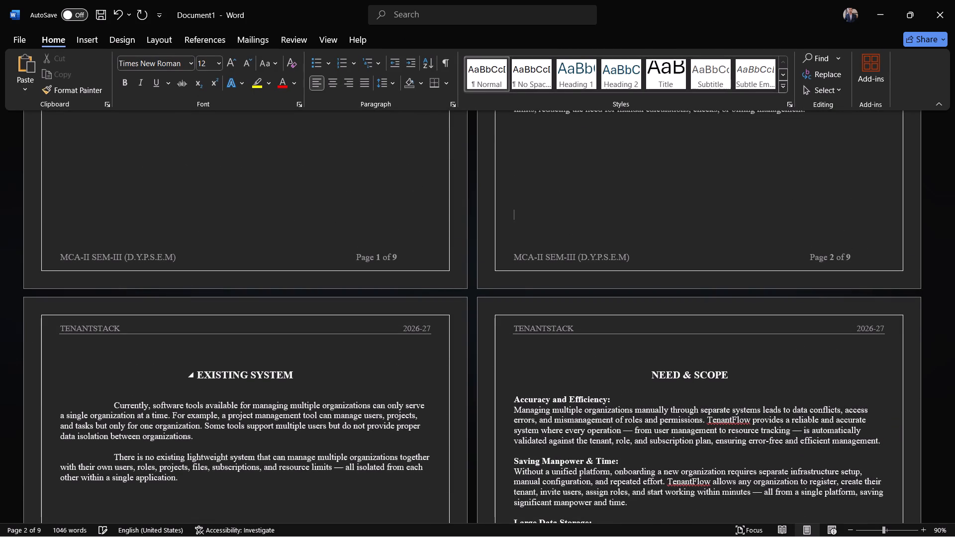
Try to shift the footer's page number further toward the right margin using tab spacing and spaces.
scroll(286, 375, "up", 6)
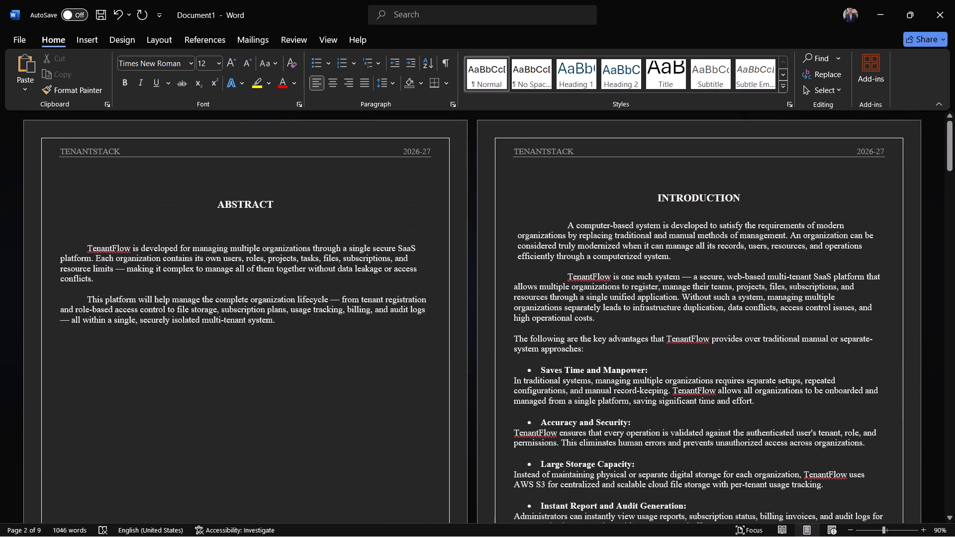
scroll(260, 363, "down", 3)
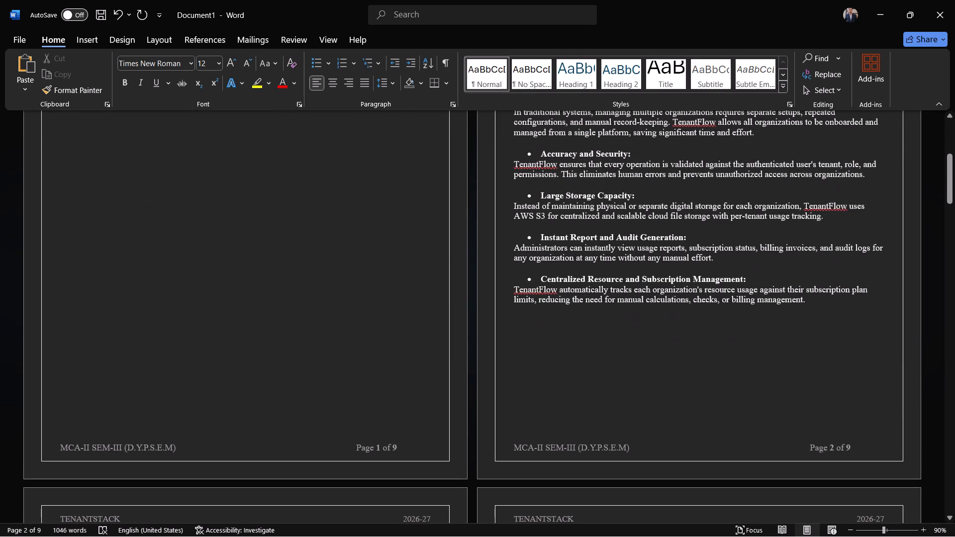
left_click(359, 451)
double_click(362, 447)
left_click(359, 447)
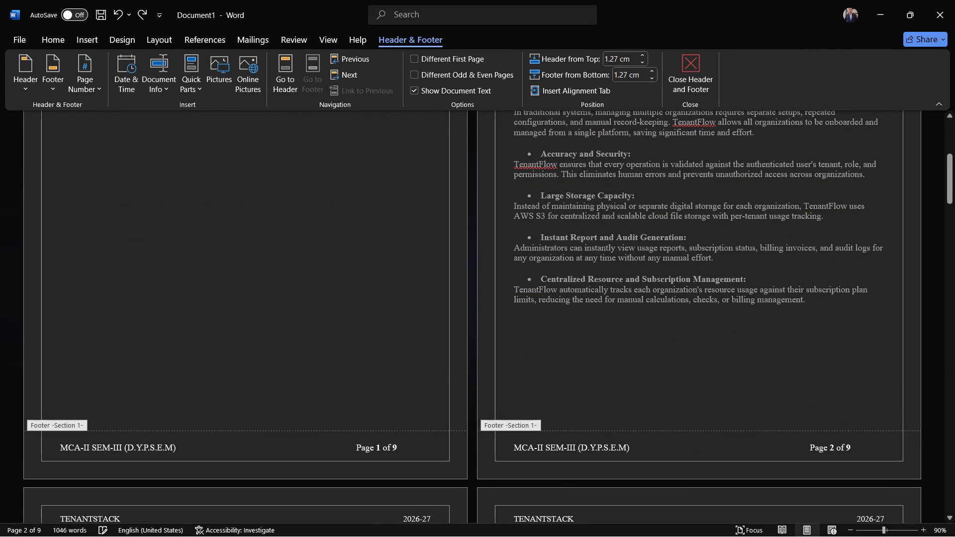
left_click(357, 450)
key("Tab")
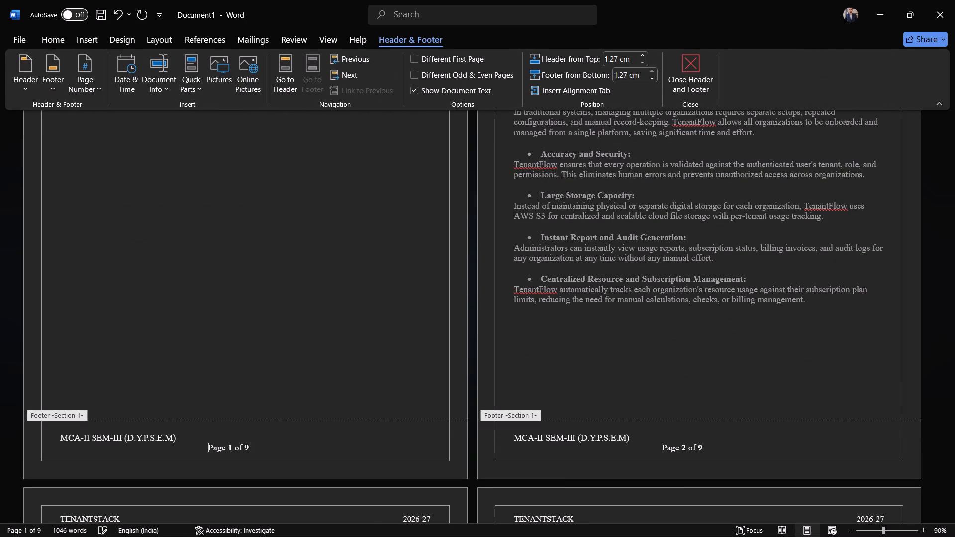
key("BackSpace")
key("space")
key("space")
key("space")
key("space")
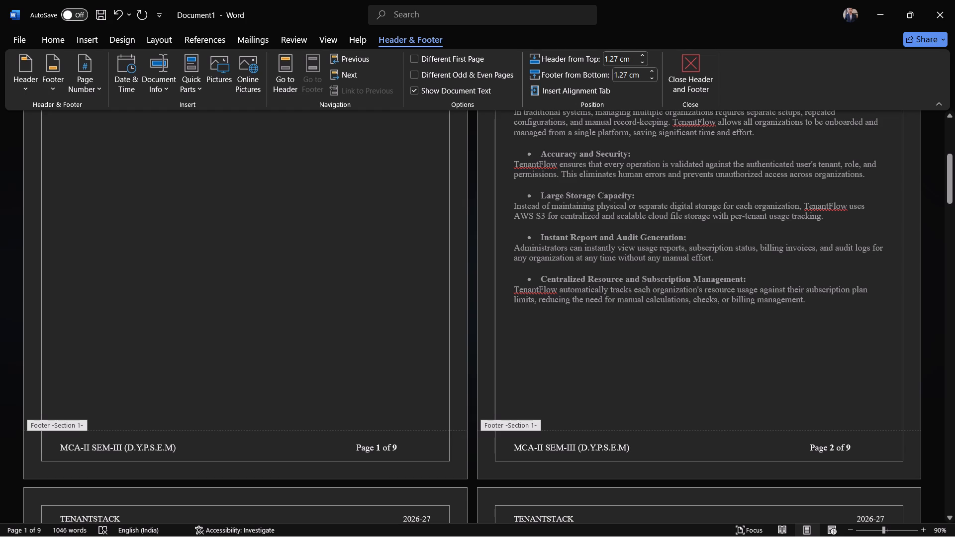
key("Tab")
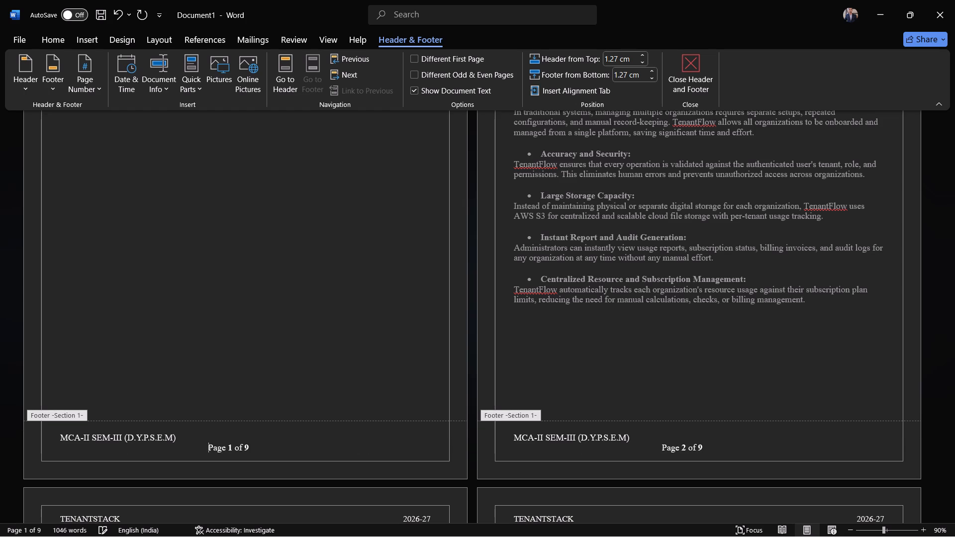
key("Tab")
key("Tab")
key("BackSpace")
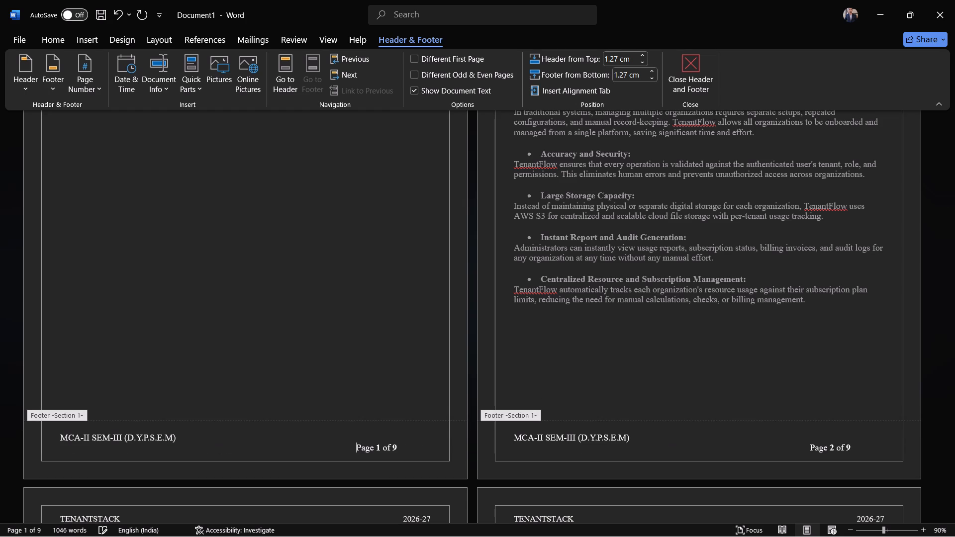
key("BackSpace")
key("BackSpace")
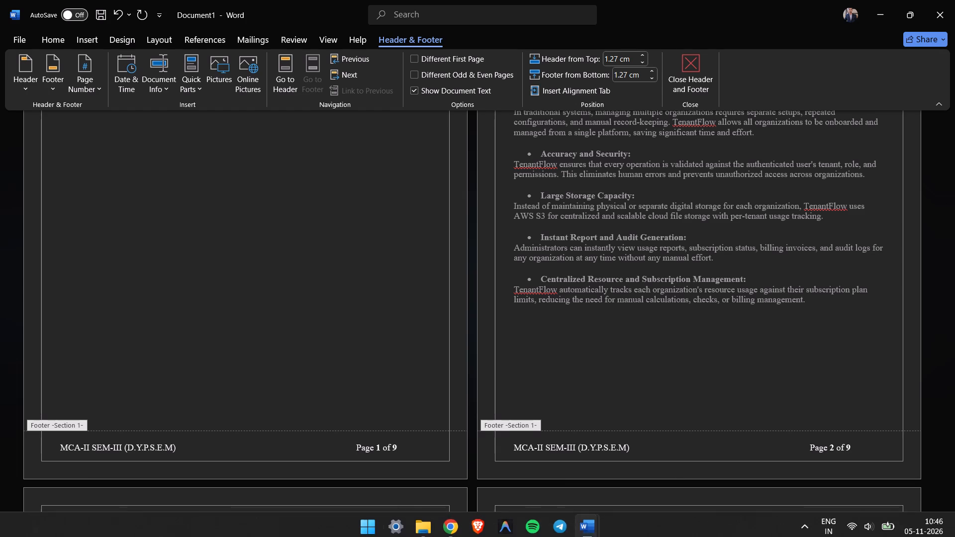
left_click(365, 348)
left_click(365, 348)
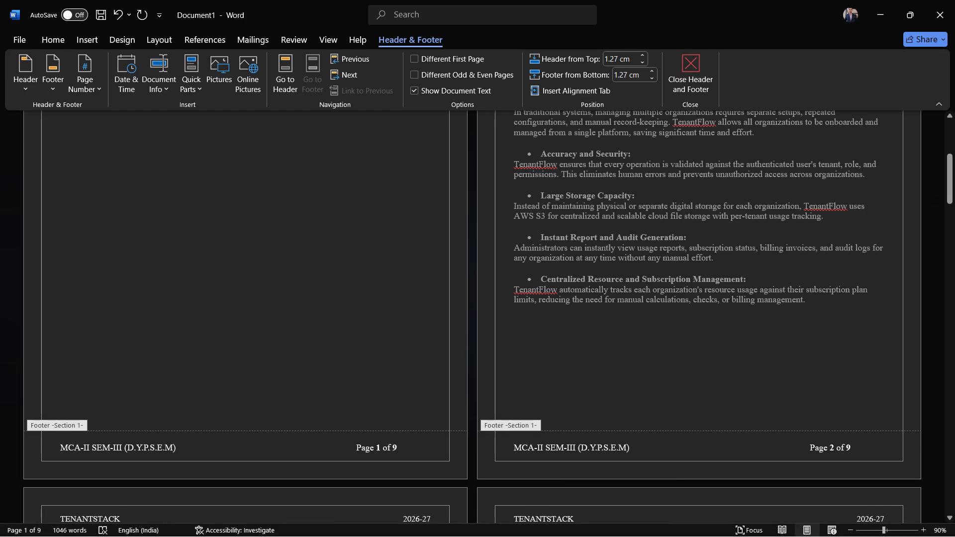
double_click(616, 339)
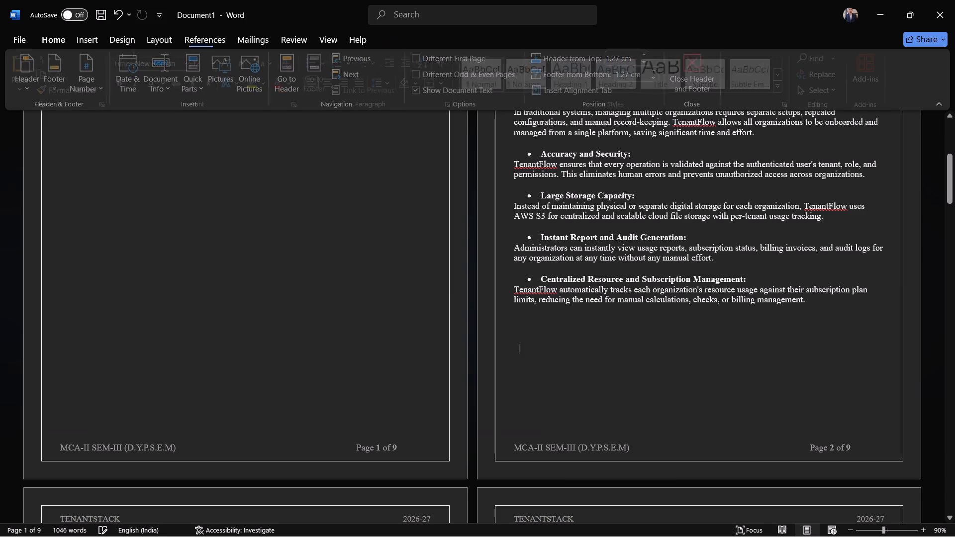
Justify all the body text under the INTRODUCTION heading.
scroll(757, 357, "up", 1)
left_click_drag(830, 393, 494, 333)
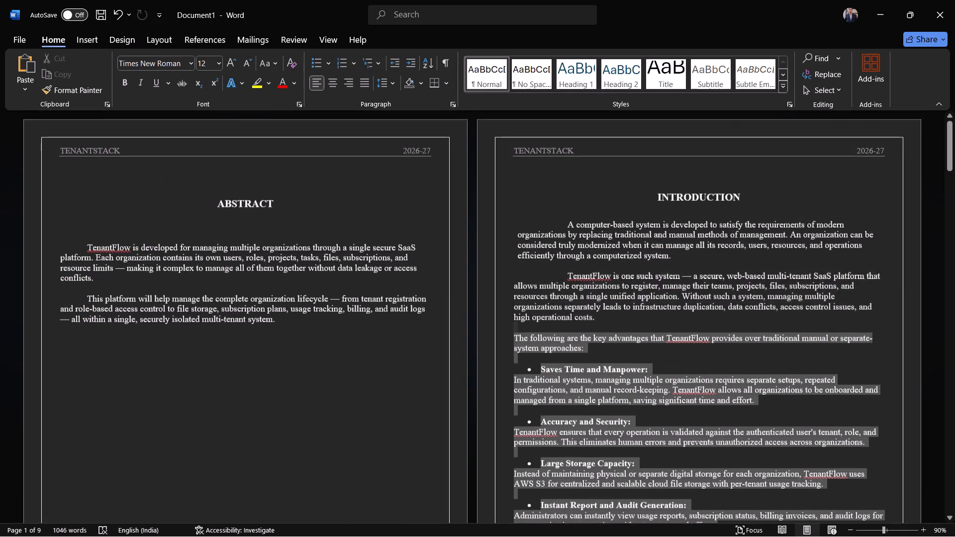
left_click_drag(494, 333, 568, 222)
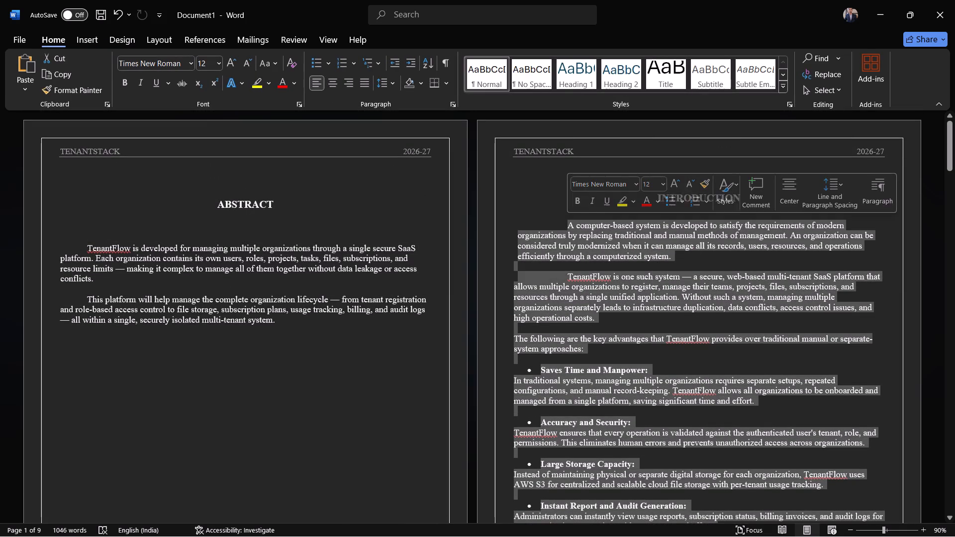
left_click(366, 82)
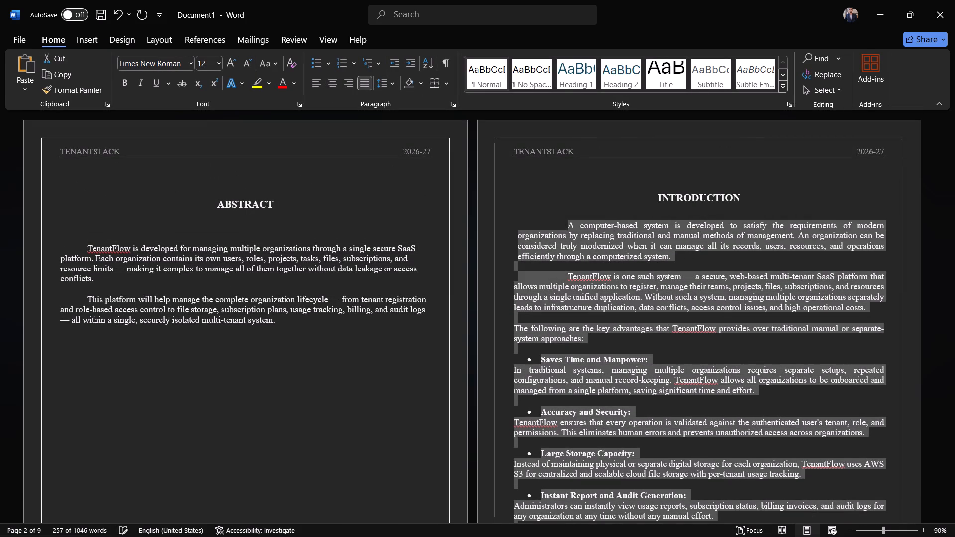
left_click(715, 425)
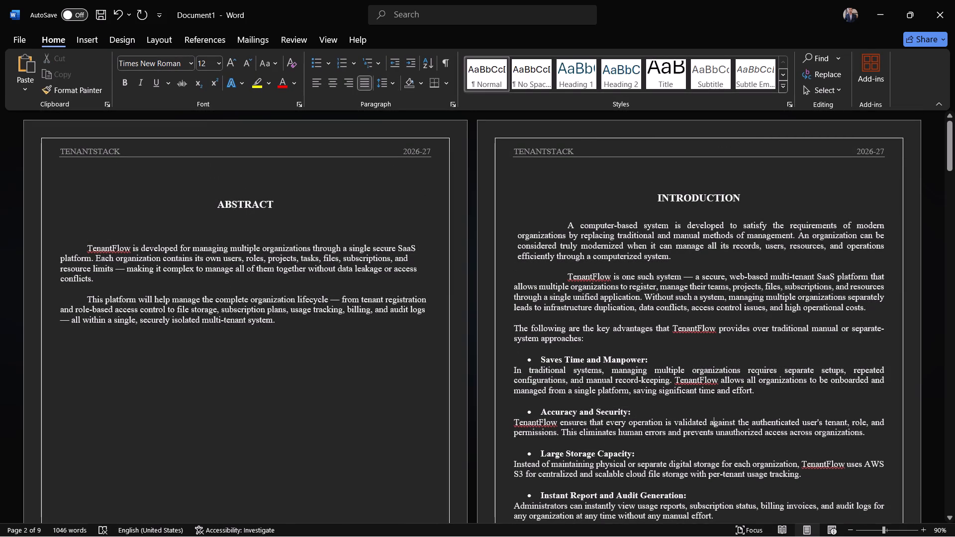
Justify the two paragraphs under the ABSTRACT heading.
left_click_drag(279, 321, 92, 248)
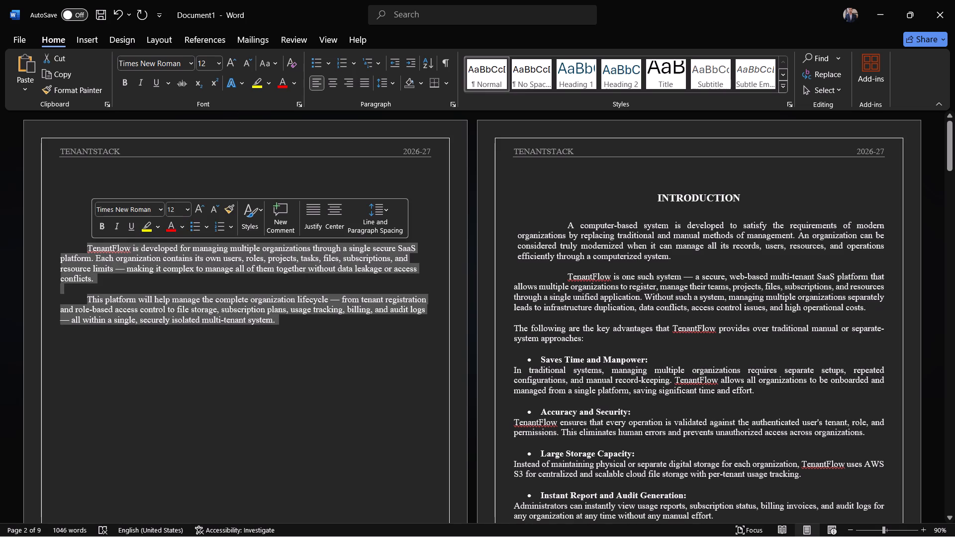
left_click(366, 81)
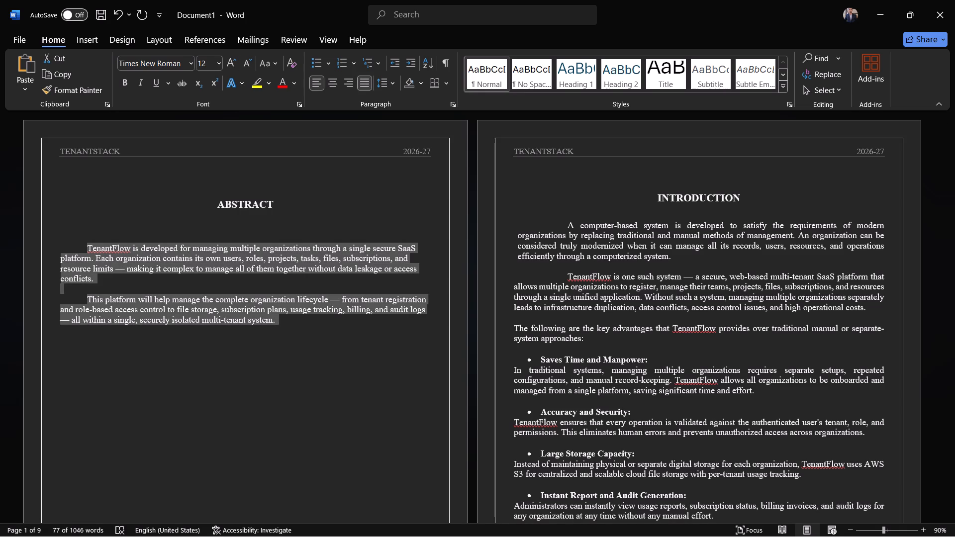
Add an empty line before the EXISTING SYSTEM heading to push it onto the page with its text.
scroll(571, 400, "up", 5)
scroll(571, 400, "down", 8)
scroll(514, 378, "up", 1)
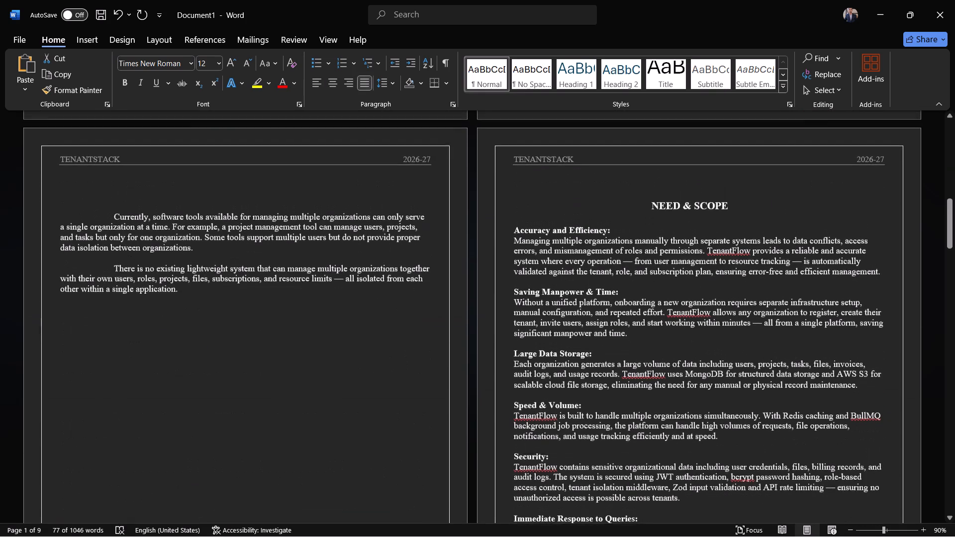
scroll(203, 309, "up", 4)
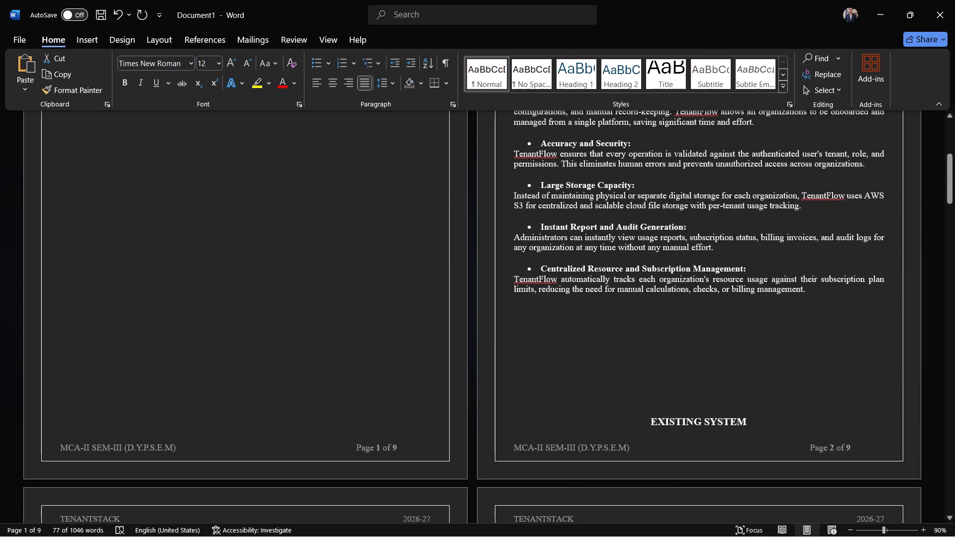
left_click(612, 399)
key("Return")
scroll(404, 345, "down", 2)
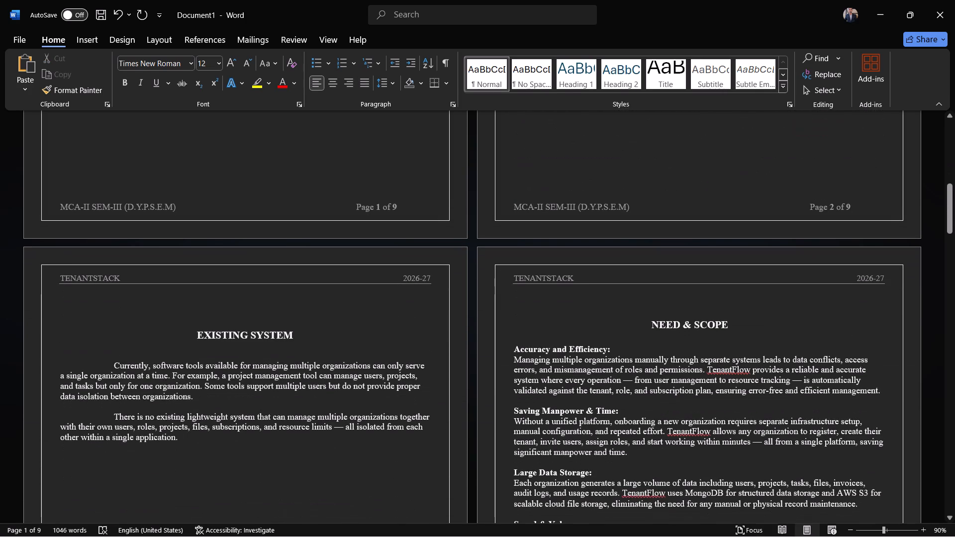
Justify the two paragraphs under the EXISTING SYSTEM heading.
left_click_drag(180, 442, 95, 361)
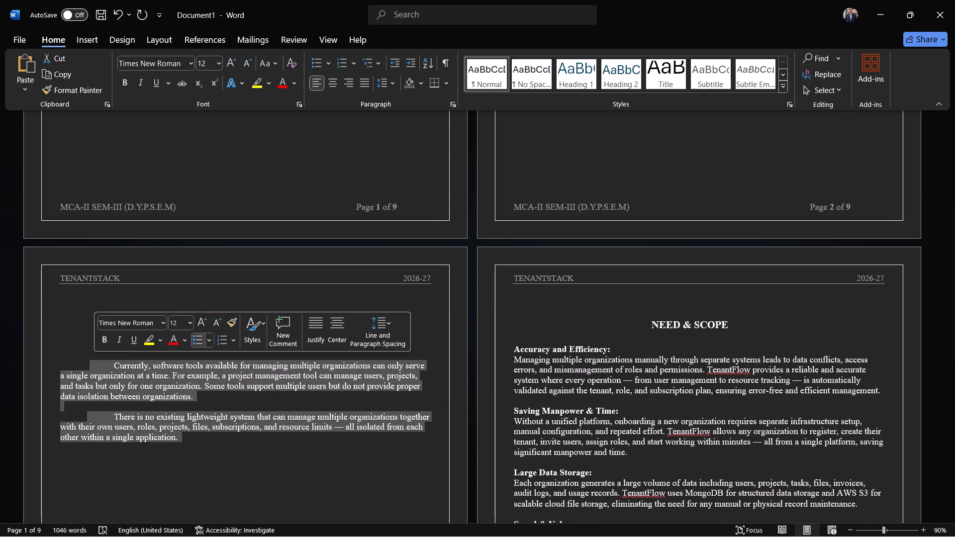
key("ctrl+j")
Justify all the text under the NEED & SCOPE heading, from Accuracy and Efficiency through Early and Correct Decision Making.
scroll(792, 478, "down", 2)
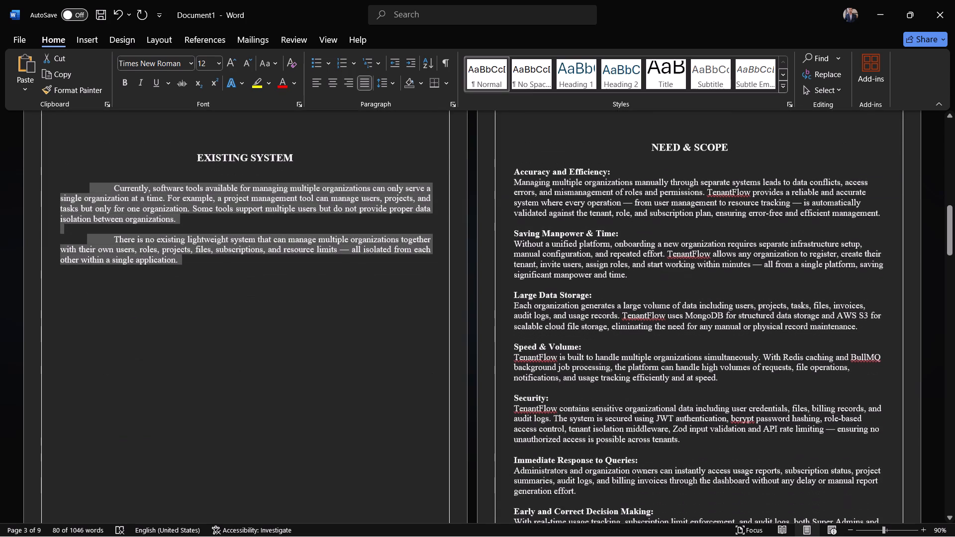
left_click_drag(515, 169, 539, 227)
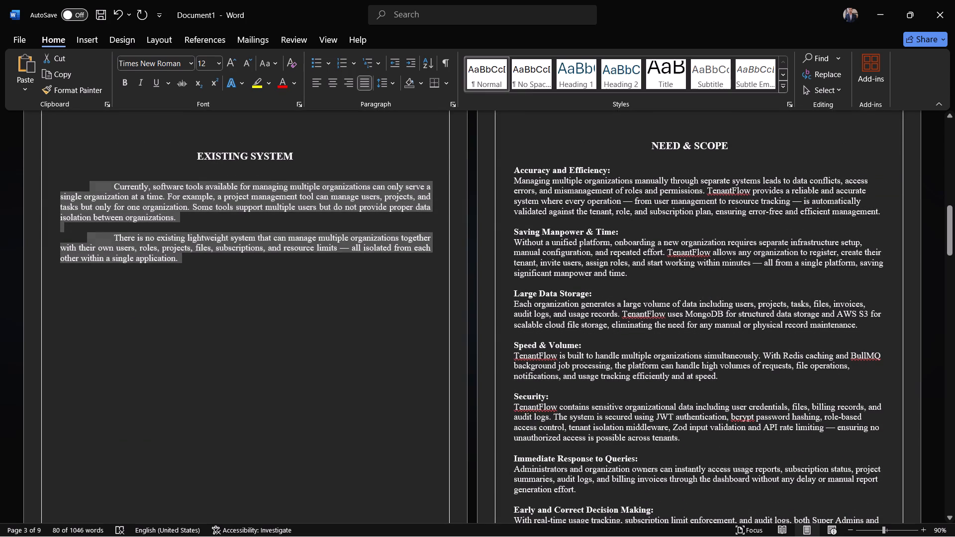
left_click_drag(539, 227, 876, 349)
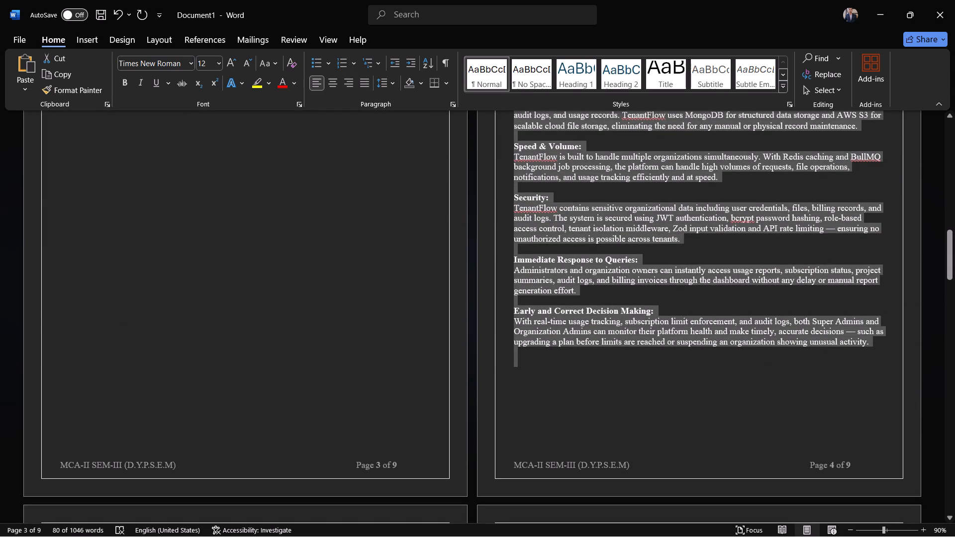
key("ctrl+j")
Toggle the justified alignment of the paragraph under the ORGNISATION PROFILE heading.
scroll(611, 347, "down", 5)
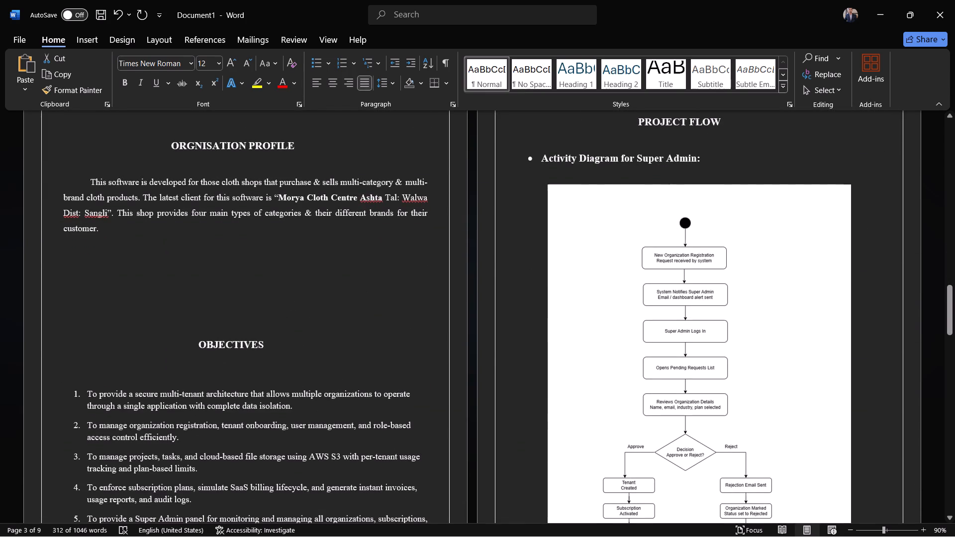
left_click_drag(90, 177, 186, 240)
key("ctrl+j")
Justify the five numbered items under the OBJECTIVES heading.
scroll(211, 226, "down", 2)
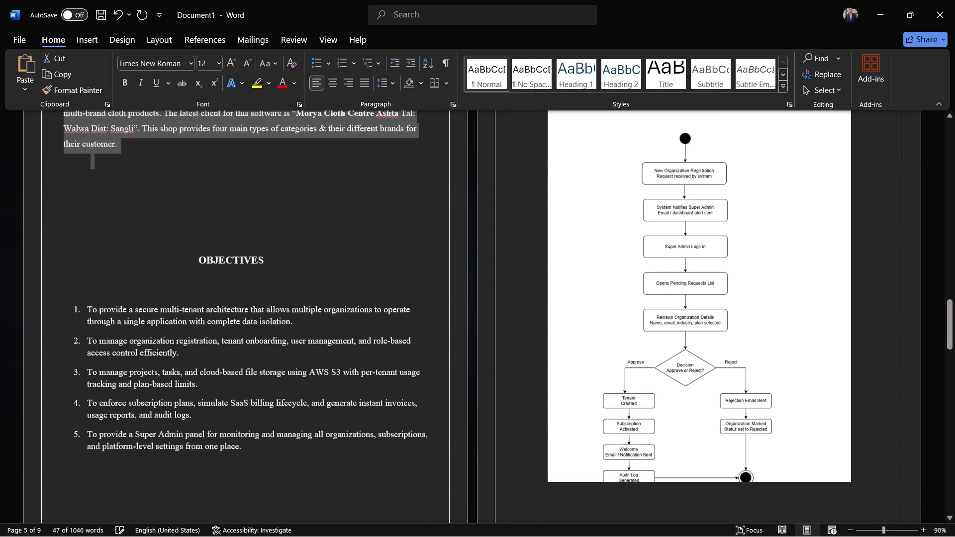
left_click_drag(90, 212, 249, 352)
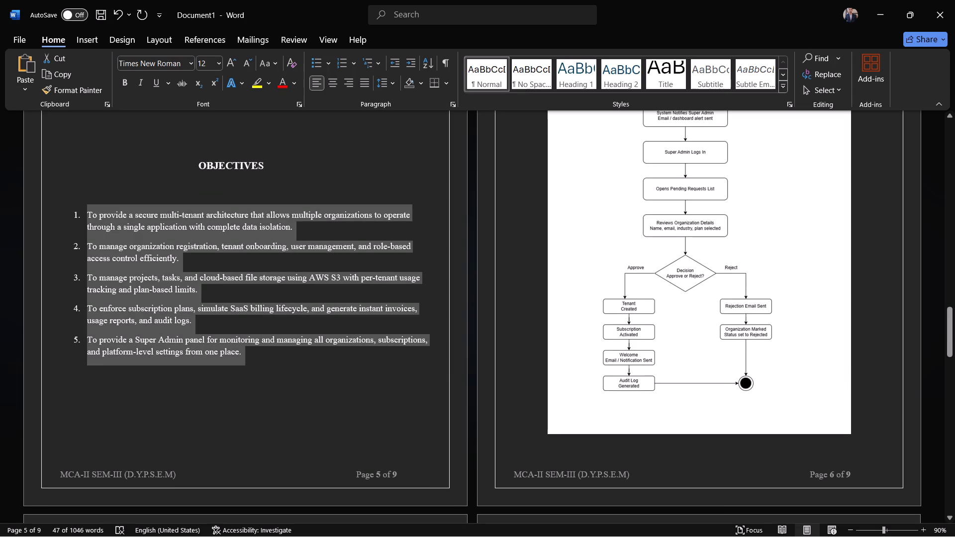
left_click_drag(249, 352, 251, 355)
key("ctrl+j")
Delete the empty lines above the "Activity Diagram for Clients" heading so it starts directly below the page header.
scroll(325, 335, "up", 2)
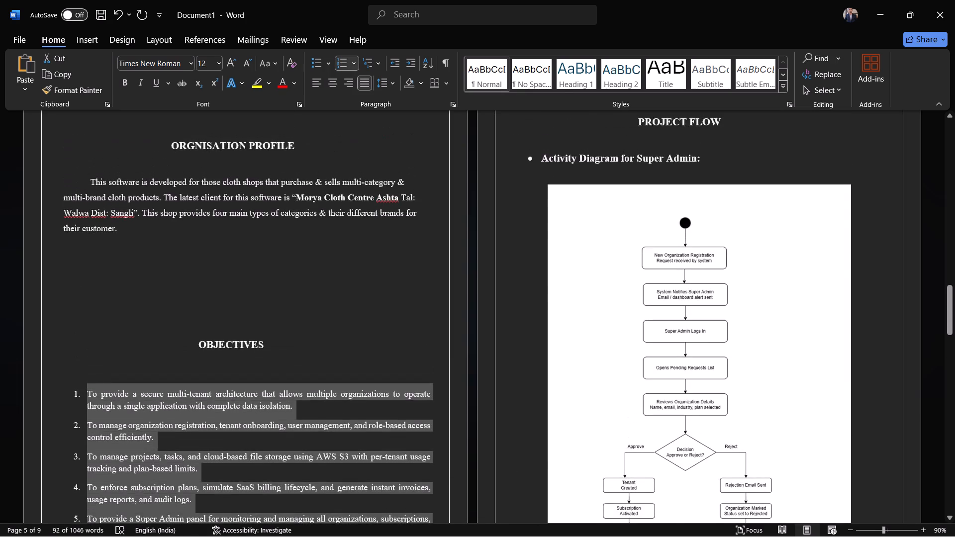
scroll(383, 331, "up", 1)
scroll(386, 335, "down", 4)
scroll(387, 337, "up", 1)
scroll(387, 337, "down", 5)
scroll(383, 332, "up", 1)
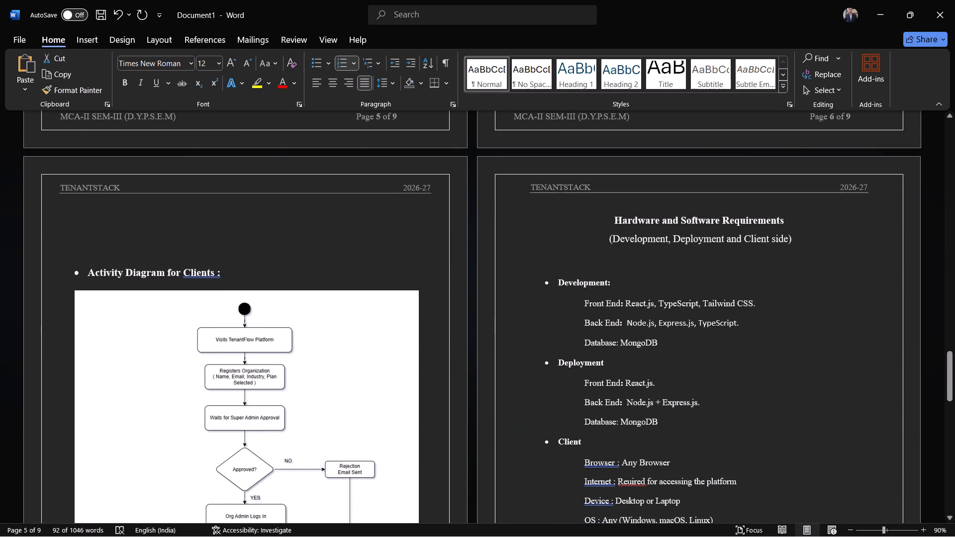
scroll(645, 269, "up", 2)
scroll(623, 281, "down", 7)
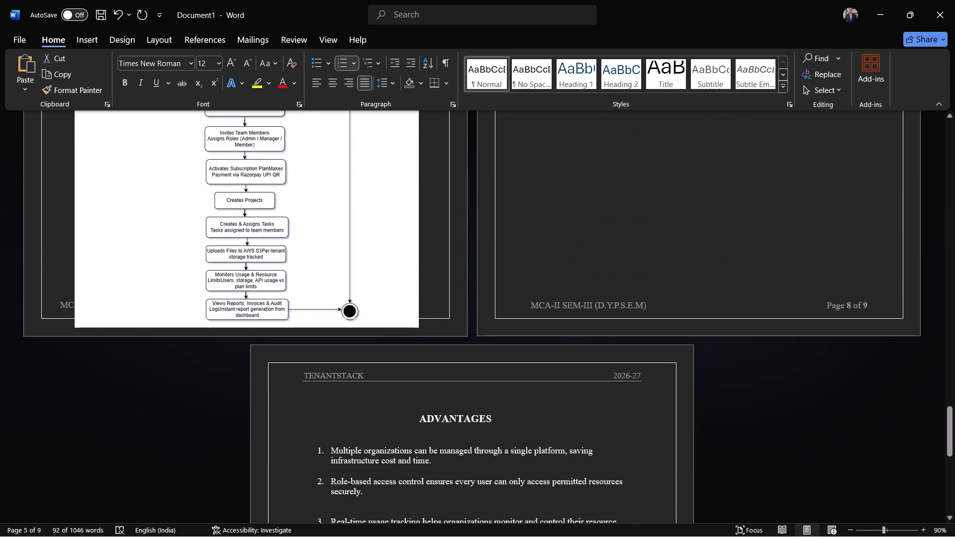
scroll(249, 327, "up", 4)
scroll(249, 327, "down", 2)
scroll(250, 325, "up", 3)
left_click(135, 258)
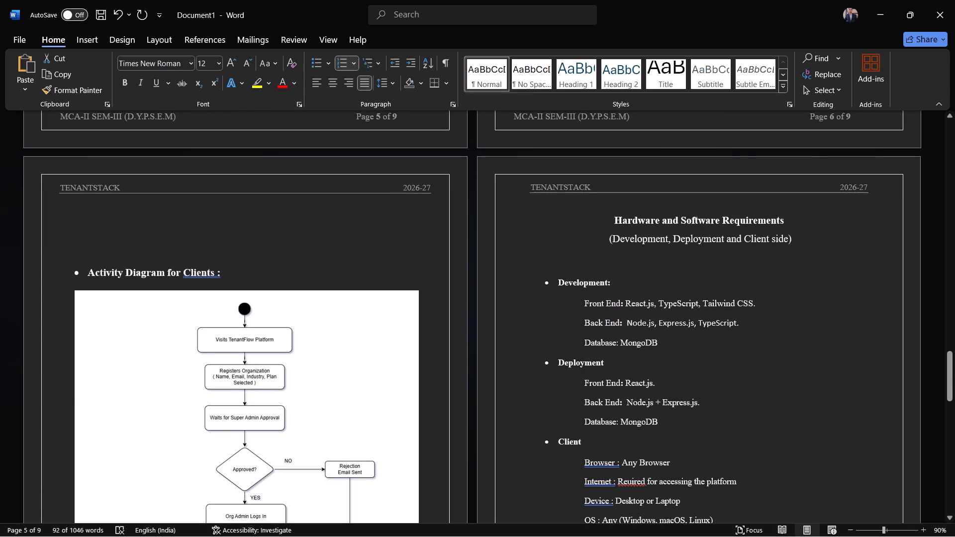
key("BackSpace")
key("BackSpace")
key("BackSpace")
key("BackSpace")
Justify the Development, Deployment and Client lists under the Hardware and Software Requirements heading.
scroll(238, 282, "down", 2)
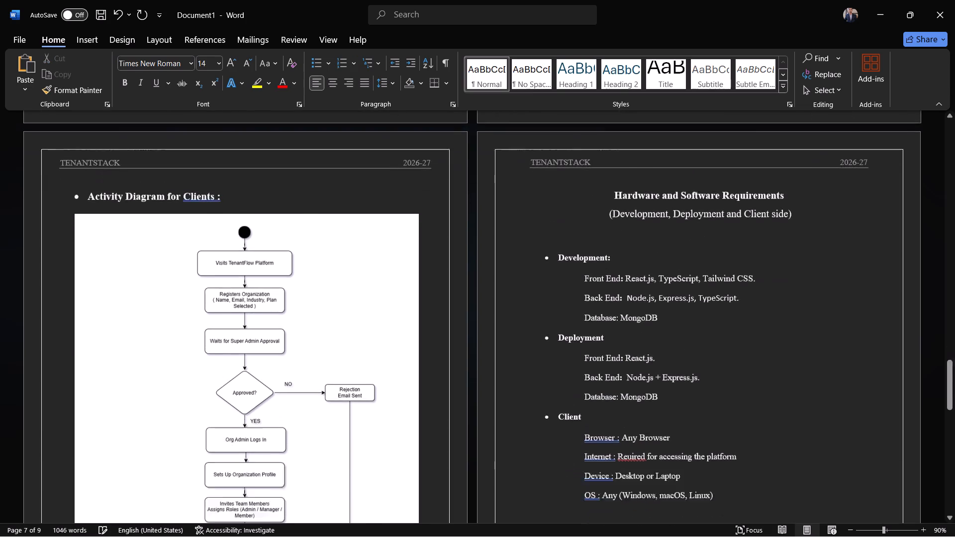
scroll(238, 282, "down", 3)
scroll(210, 320, "up", 3)
scroll(255, 318, "up", 2)
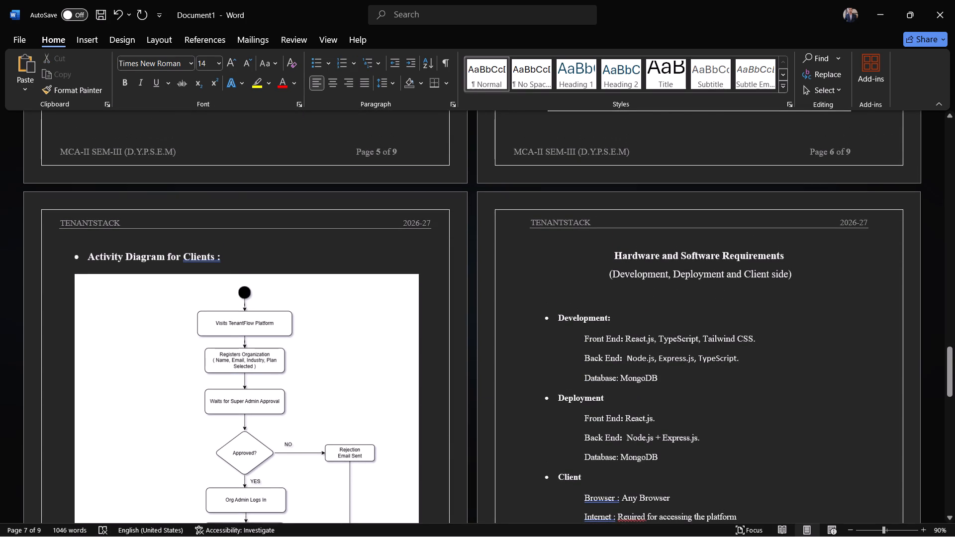
scroll(715, 453, "down", 1)
left_click_drag(730, 468, 550, 256)
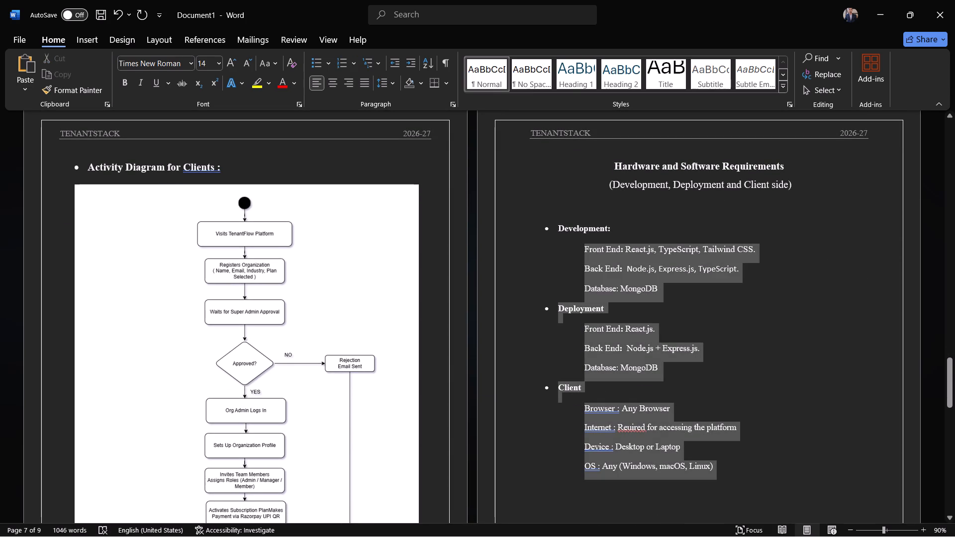
left_click_drag(550, 256, 549, 227)
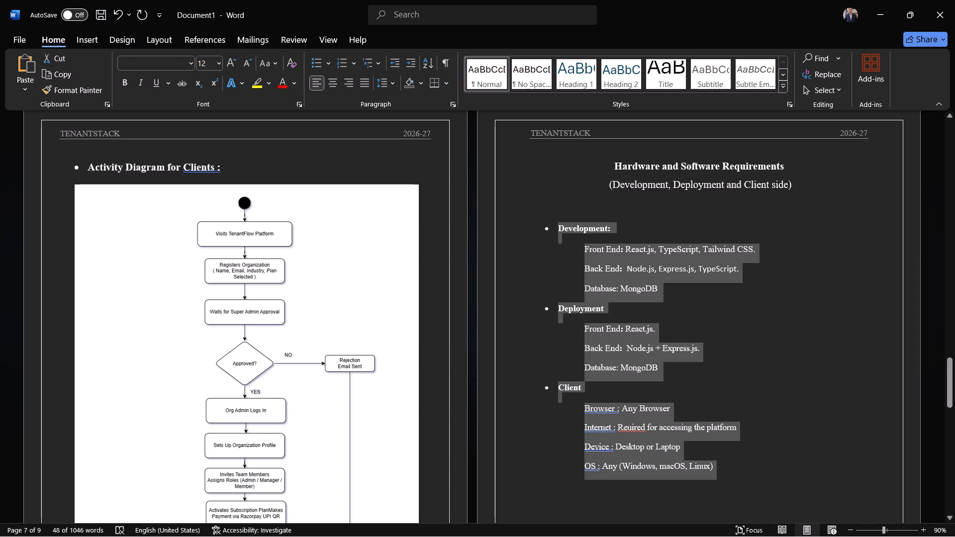
key("ctrl+j")
left_click(715, 342)
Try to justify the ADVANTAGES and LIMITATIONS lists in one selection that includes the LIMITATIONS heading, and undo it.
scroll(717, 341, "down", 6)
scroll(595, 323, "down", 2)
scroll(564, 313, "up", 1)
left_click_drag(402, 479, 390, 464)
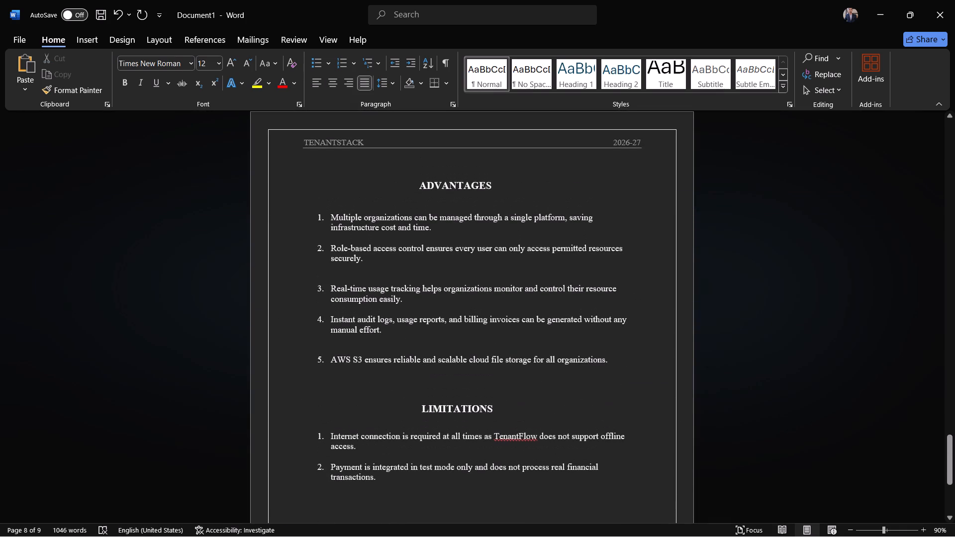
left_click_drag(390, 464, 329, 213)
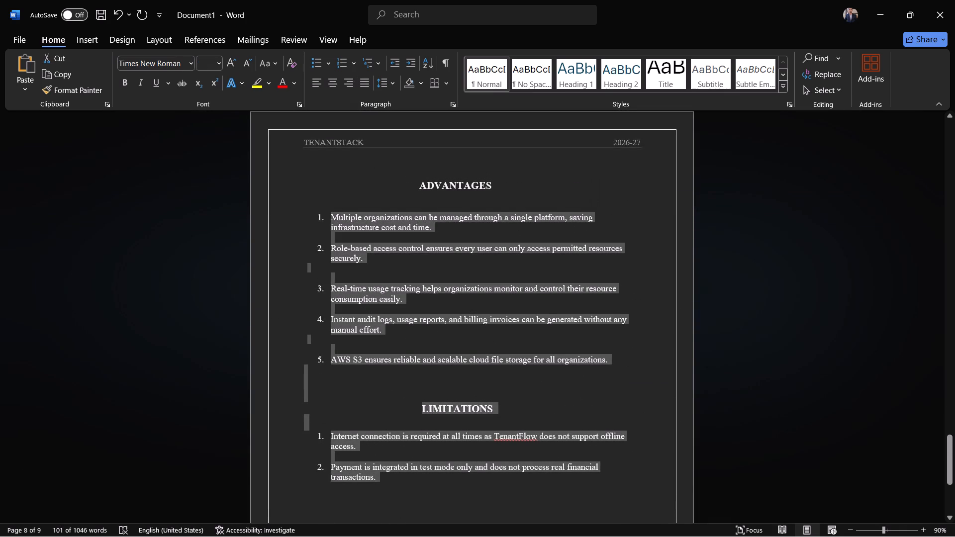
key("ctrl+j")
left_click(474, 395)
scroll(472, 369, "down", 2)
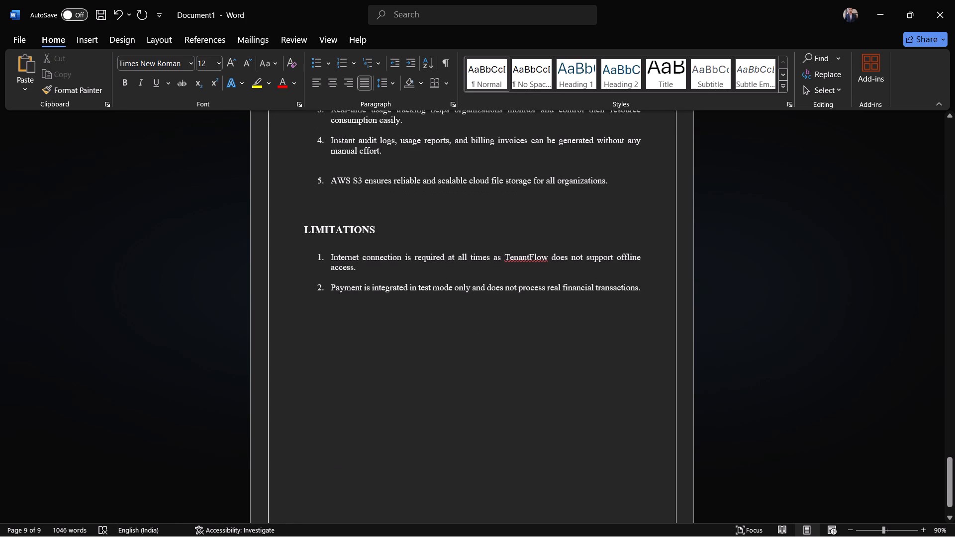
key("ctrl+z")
Justify only the two numbered items under the LIMITATIONS heading.
scroll(439, 349, "up", 1)
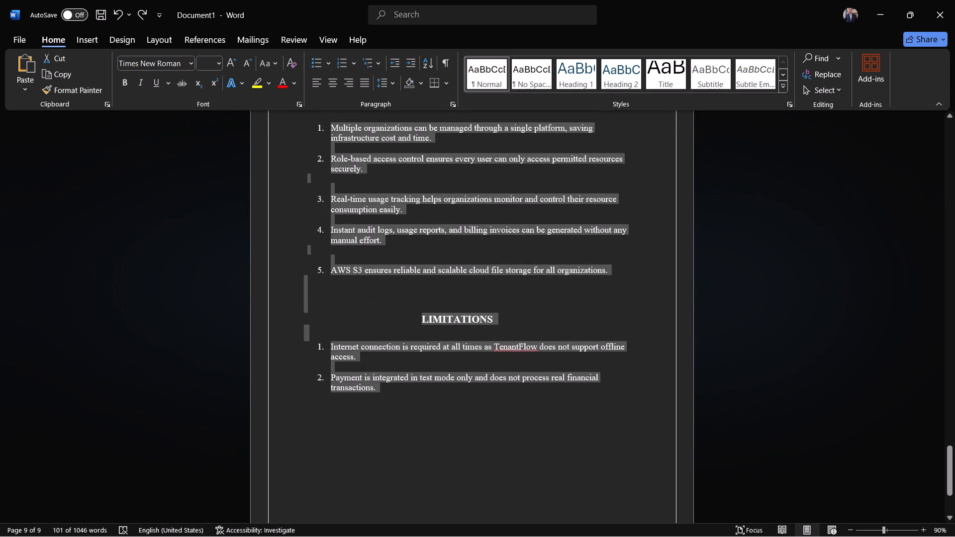
left_click(437, 348)
left_click_drag(391, 397, 301, 345)
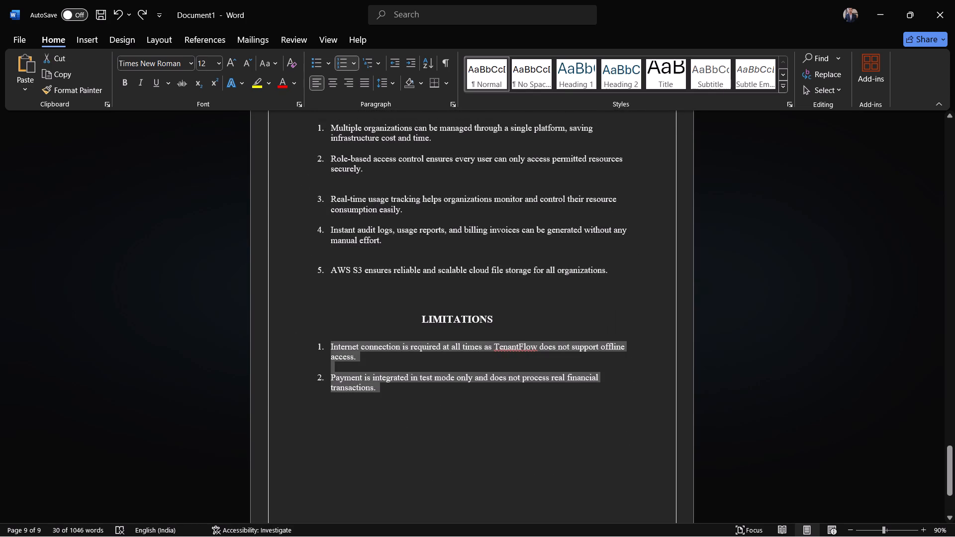
key("ctrl+j")
Justify the five numbered items under the ADVANTAGES heading.
scroll(414, 344, "up", 2)
left_click_drag(611, 449, 341, 293)
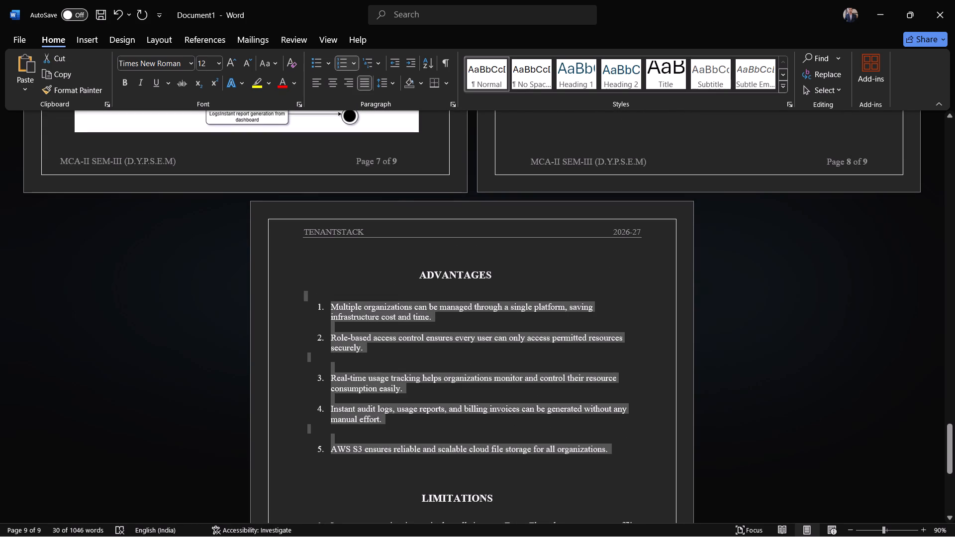
left_click_drag(341, 293, 326, 309)
key("ctrl+j")
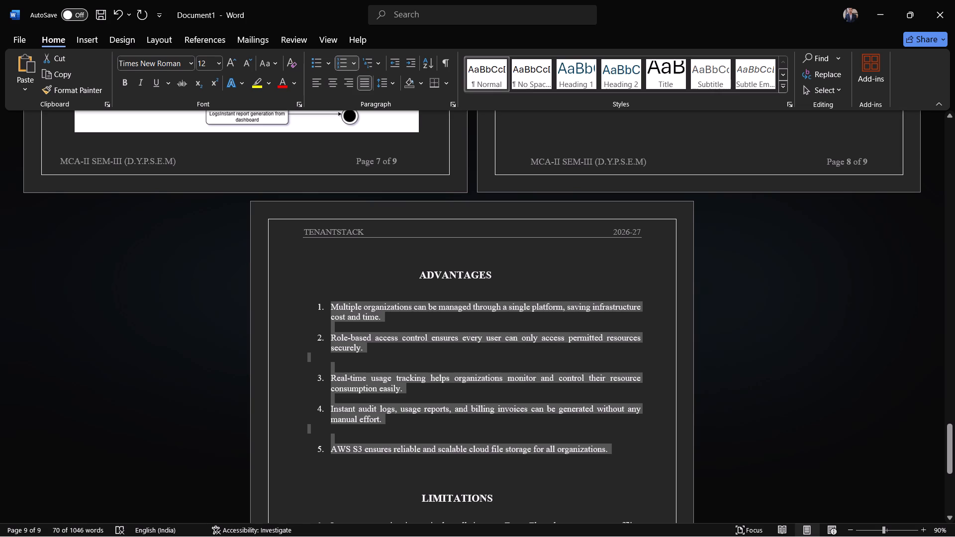
left_click(455, 361)
Review the alignment and layout of all pages from the last page back to the ABSTRACT page.
scroll(470, 381, "down", 11)
scroll(465, 372, "up", 7)
scroll(464, 368, "down", 7)
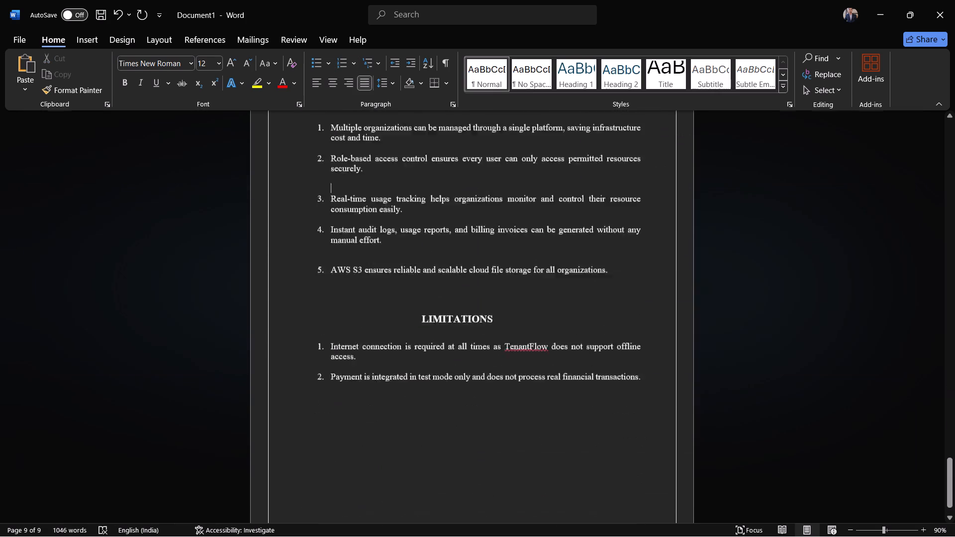
scroll(460, 365, "up", 15)
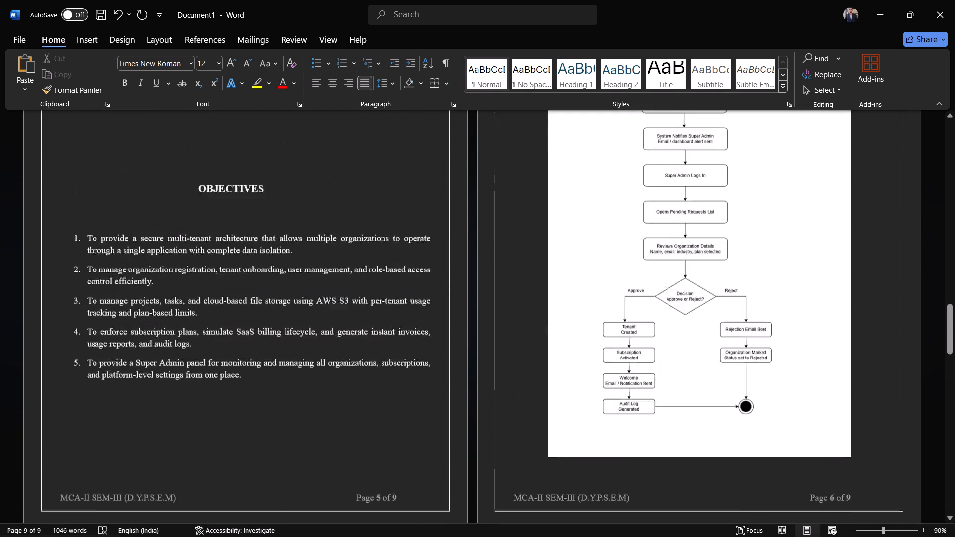
scroll(449, 368, "up", 3)
scroll(449, 368, "down", 2)
scroll(449, 368, "up", 9)
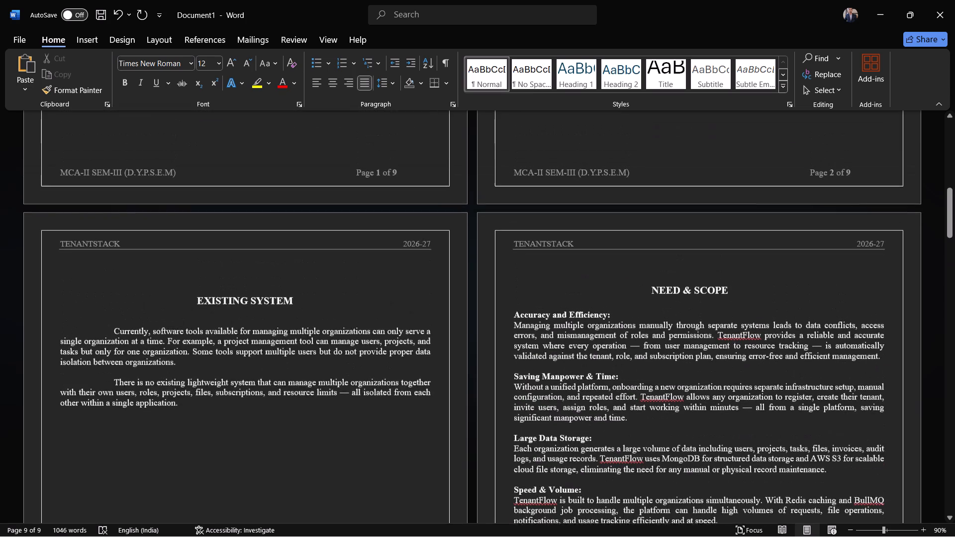
scroll(355, 369, "up", 6)
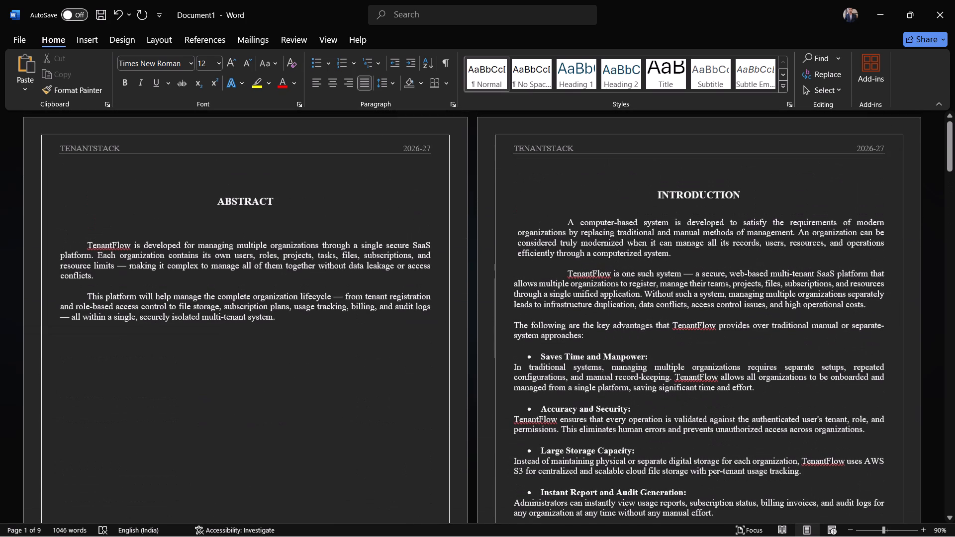
scroll(367, 370, "up", 6)
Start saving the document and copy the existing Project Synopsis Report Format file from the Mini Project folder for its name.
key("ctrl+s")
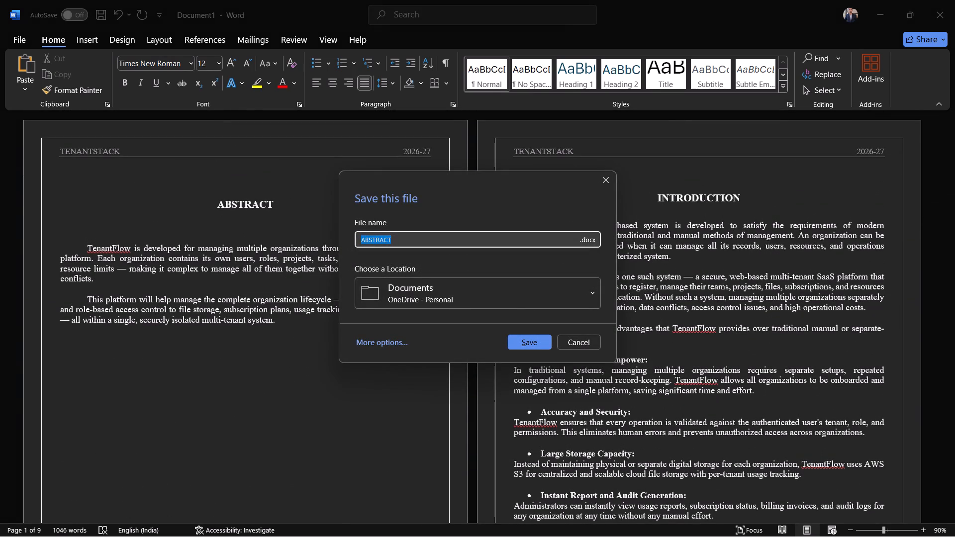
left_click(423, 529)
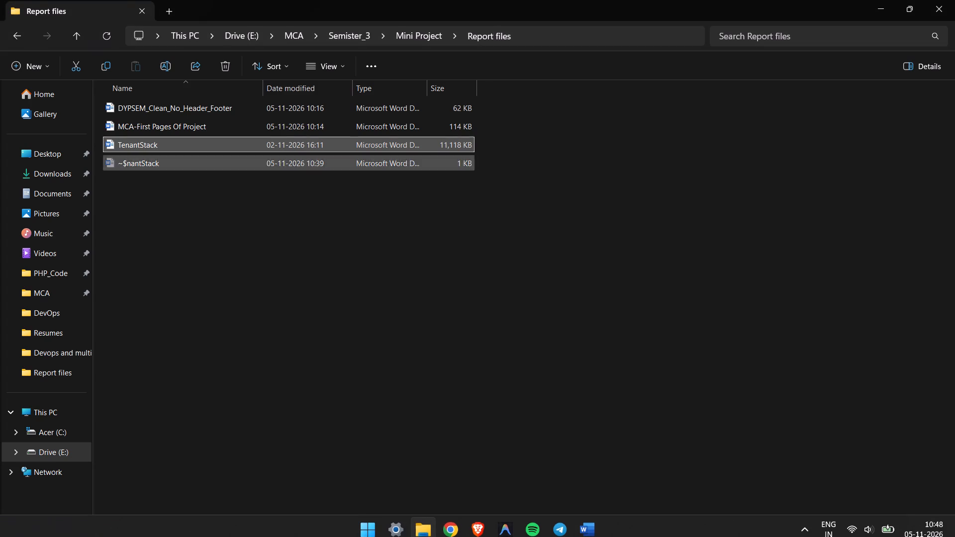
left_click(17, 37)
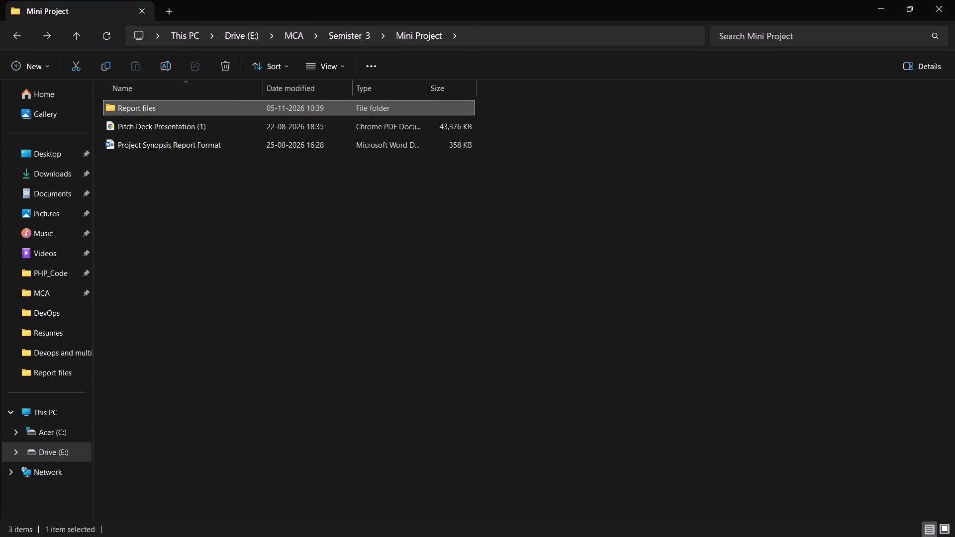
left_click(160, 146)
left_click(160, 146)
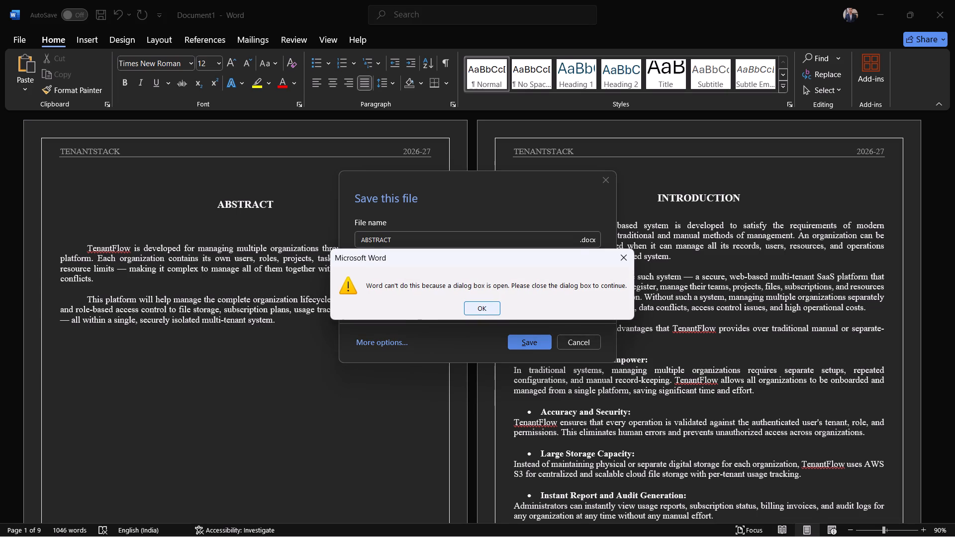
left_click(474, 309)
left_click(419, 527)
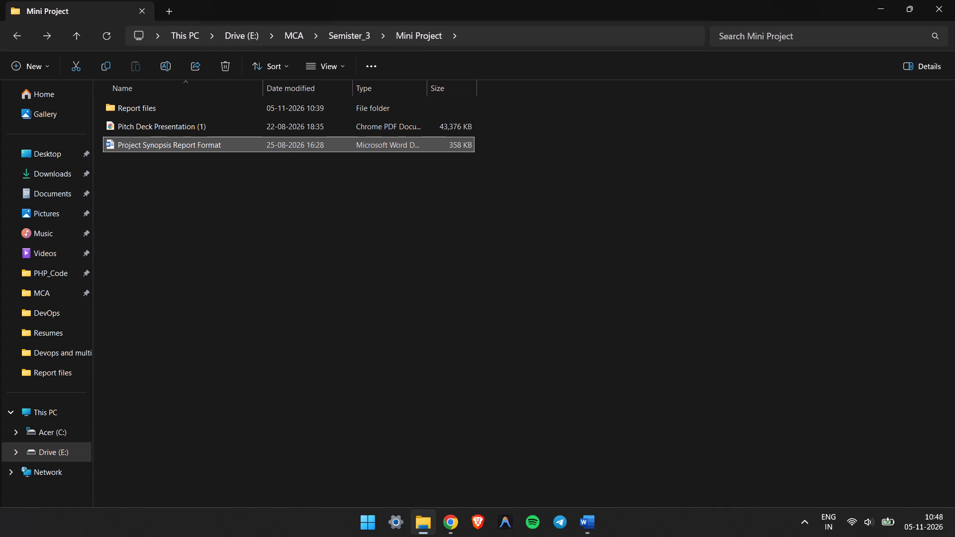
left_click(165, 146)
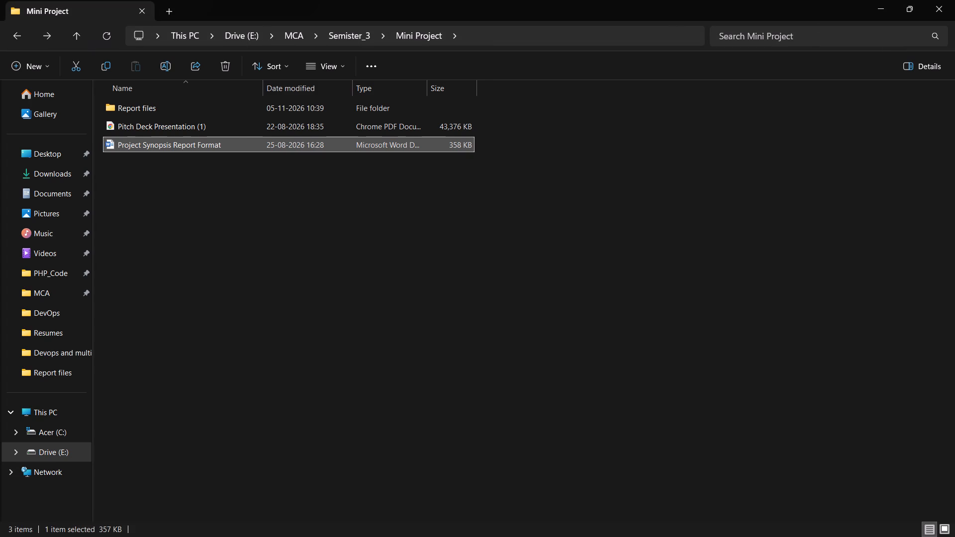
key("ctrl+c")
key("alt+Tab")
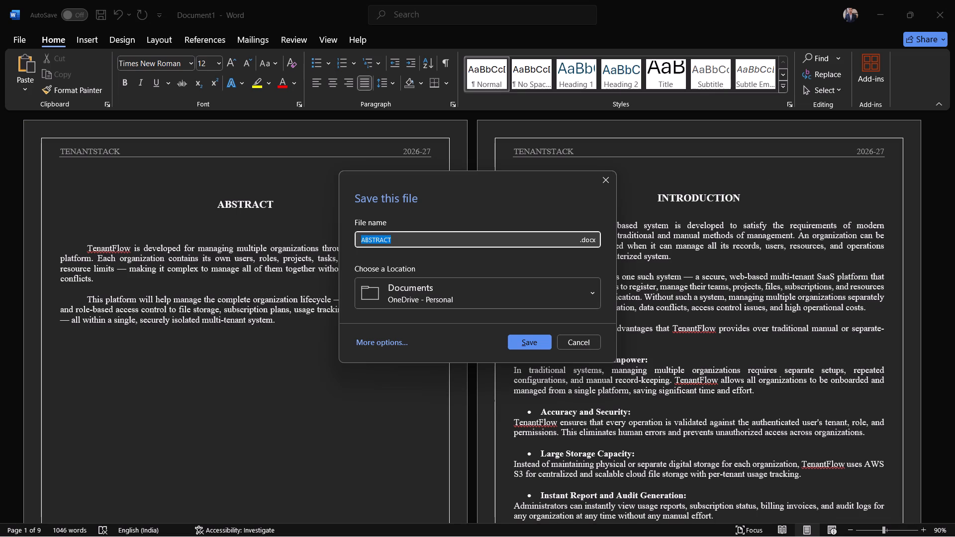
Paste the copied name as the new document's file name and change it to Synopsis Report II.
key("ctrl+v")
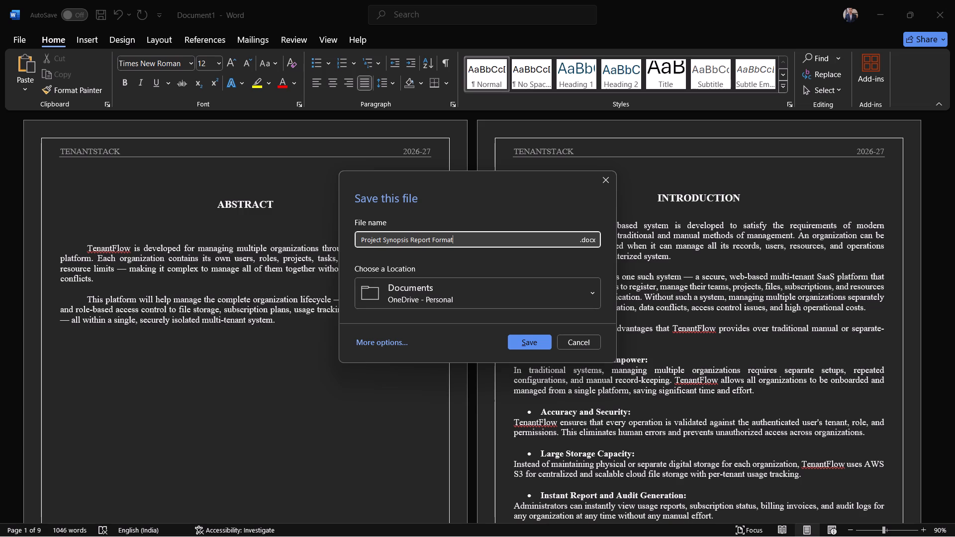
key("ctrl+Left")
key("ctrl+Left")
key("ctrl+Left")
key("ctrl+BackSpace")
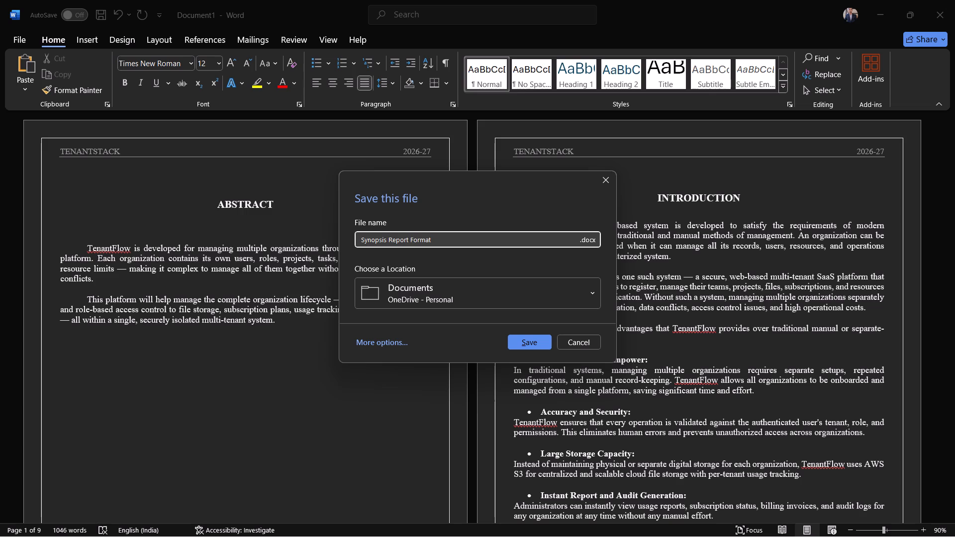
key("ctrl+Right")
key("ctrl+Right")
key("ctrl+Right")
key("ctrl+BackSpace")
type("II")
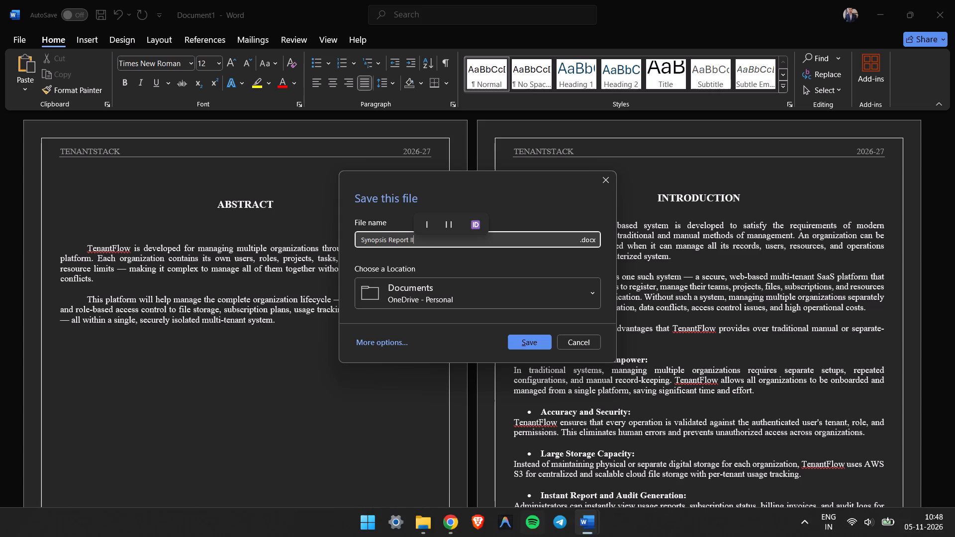
Set the save location by browsing to the Mini Project folder under MCA and Semister_3.
left_click(537, 305)
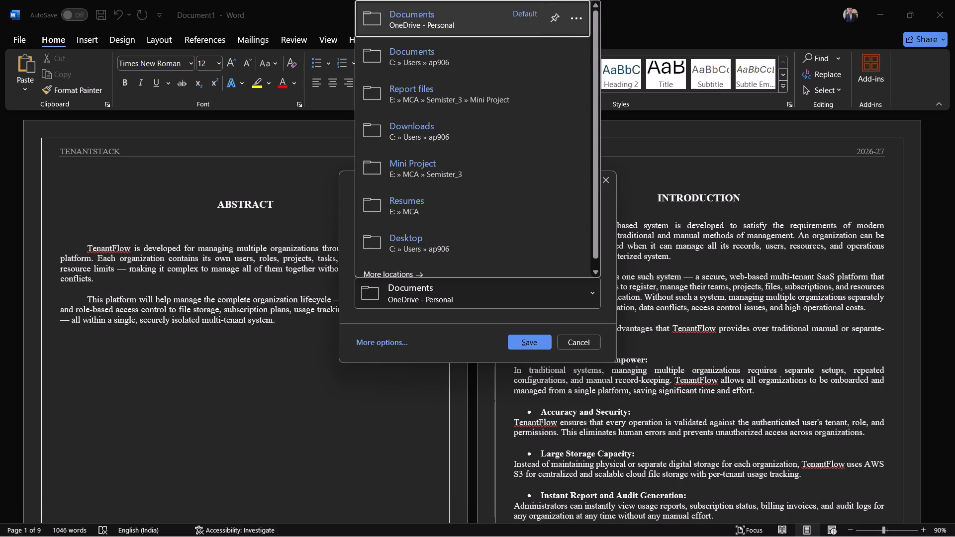
scroll(442, 209, "down", 6)
left_click(387, 341)
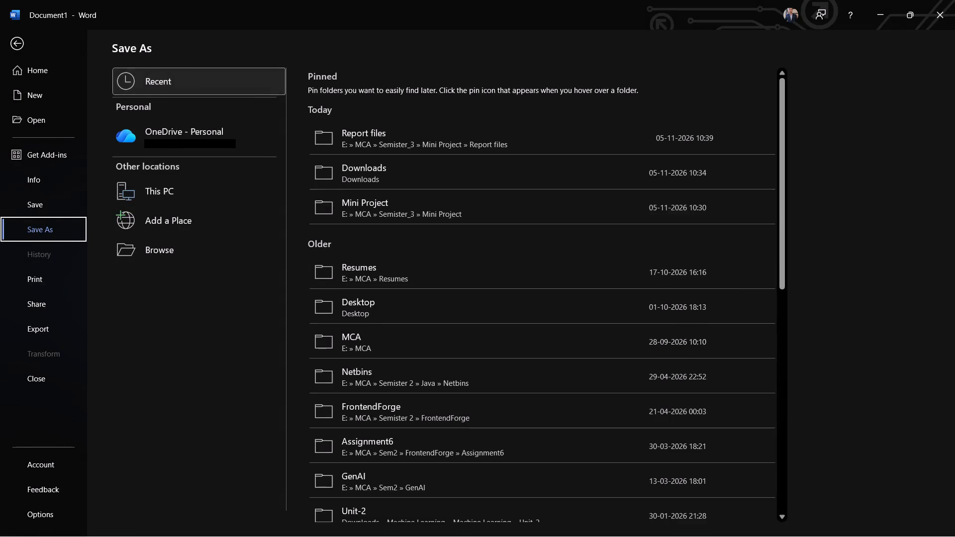
left_click(164, 246)
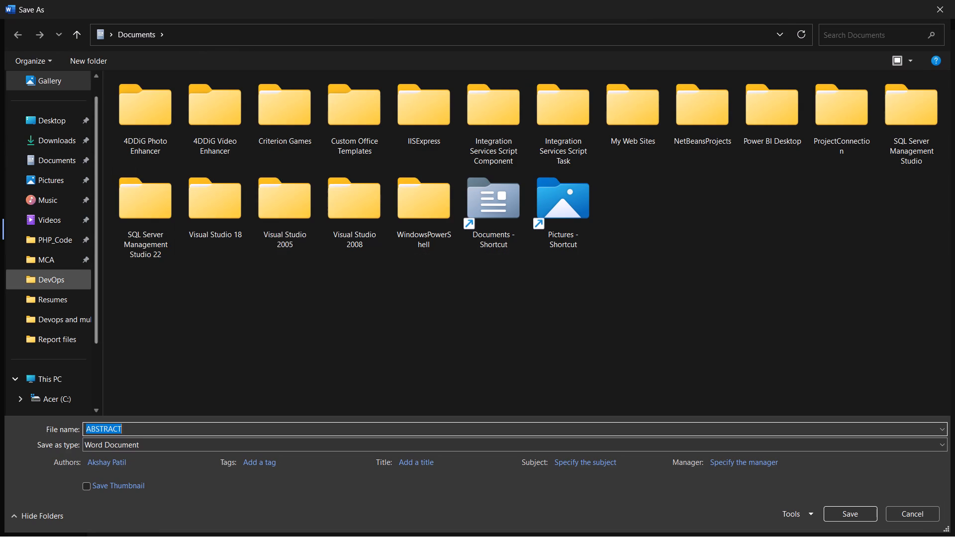
left_click(74, 262)
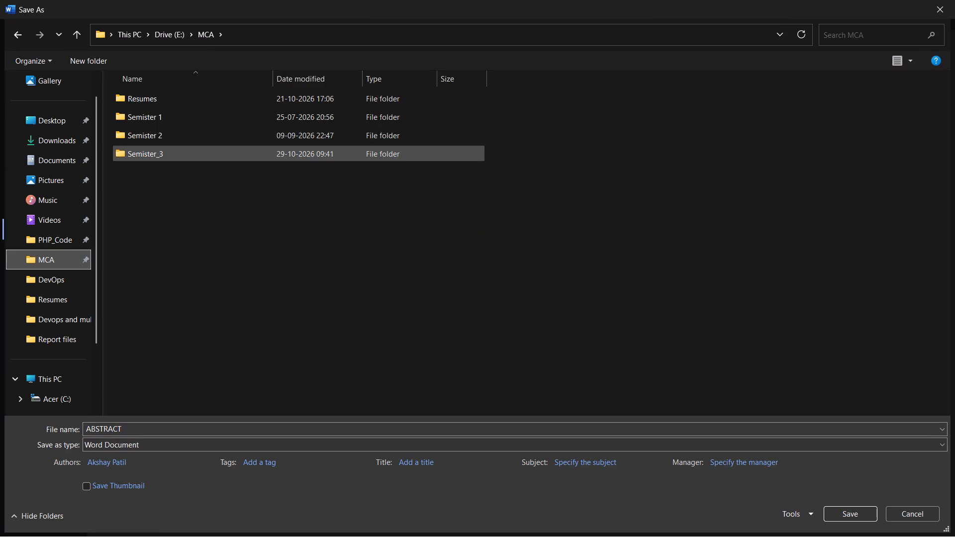
double_click(179, 154)
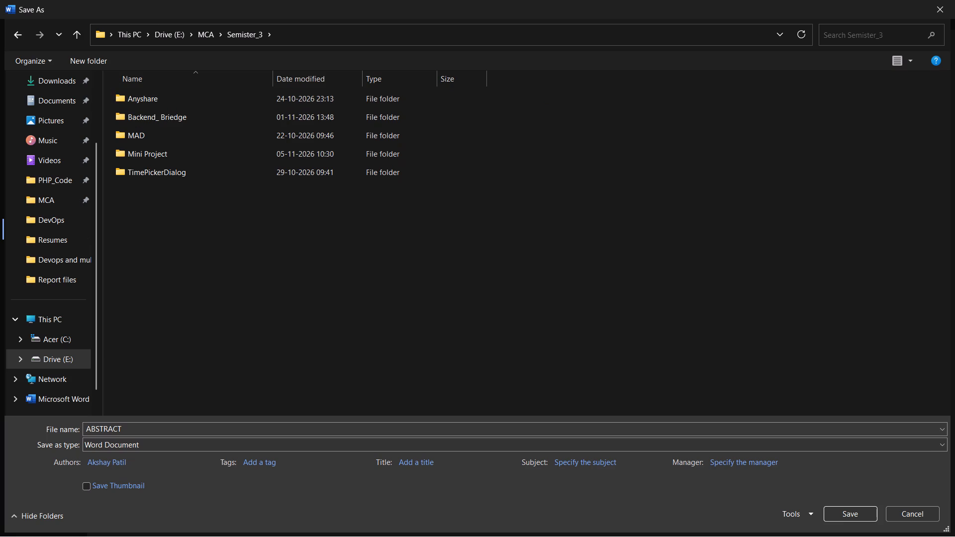
double_click(196, 151)
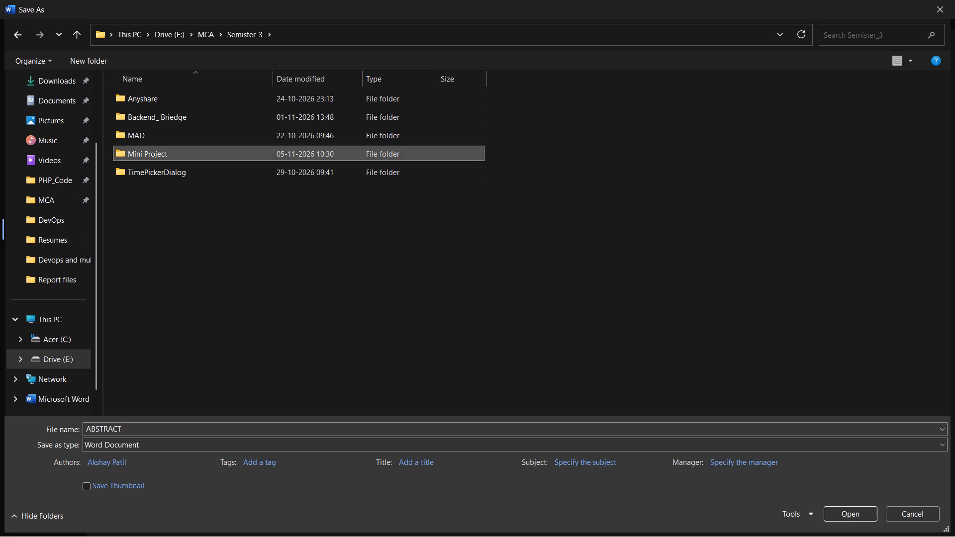
double_click(187, 102)
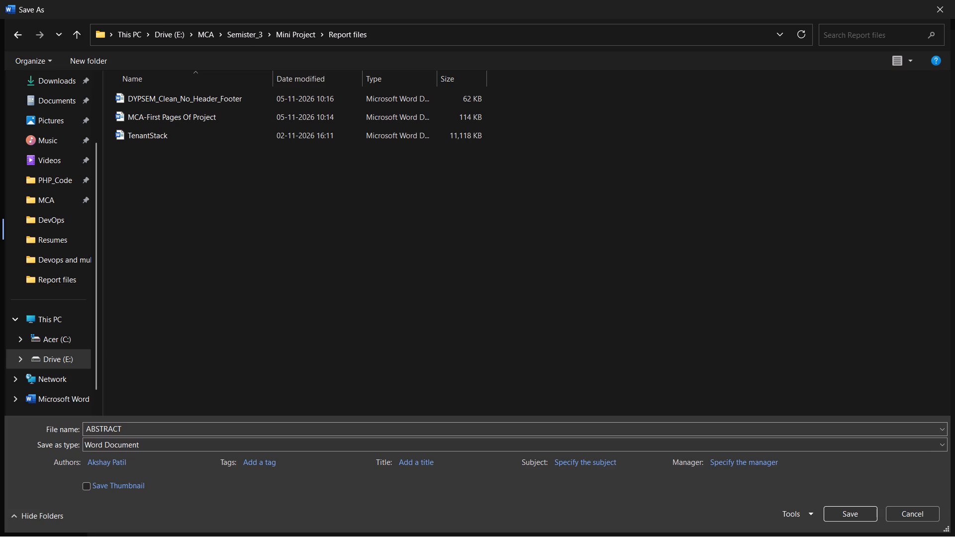
left_click(7, 40)
Save the document in this folder as Project Synopsis Report PART II, adapting the name of the existing synopsis file.
left_click(183, 116)
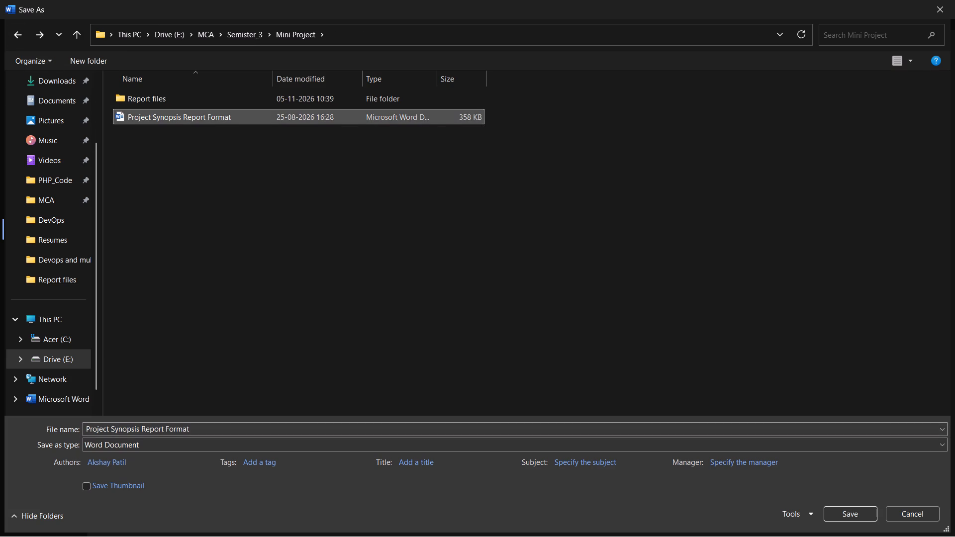
left_click(199, 425)
key("Right")
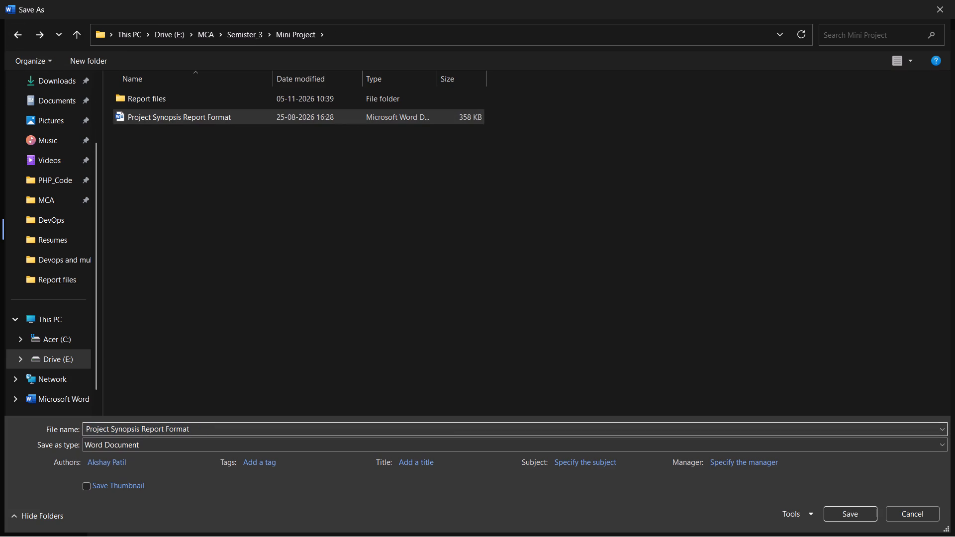
key("ctrl+BackSpace")
key("ctrl+Left")
key("ctrl+Left")
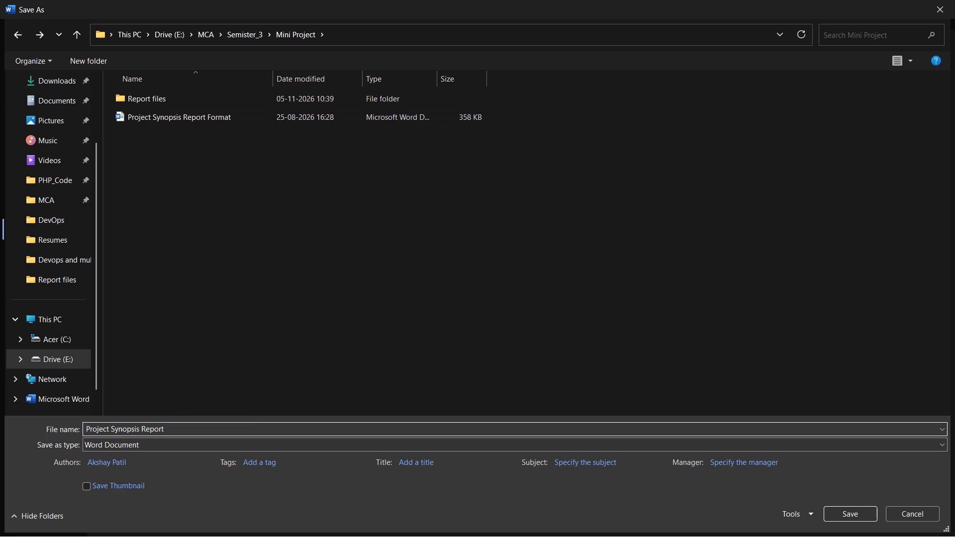
key("ctrl+Right")
key("ctrl+Right")
key("ctrl+Right")
type("pART")
key("BackSpace")
key("BackSpace")
key("BackSpace")
key("BackSpace")
type("PART II")
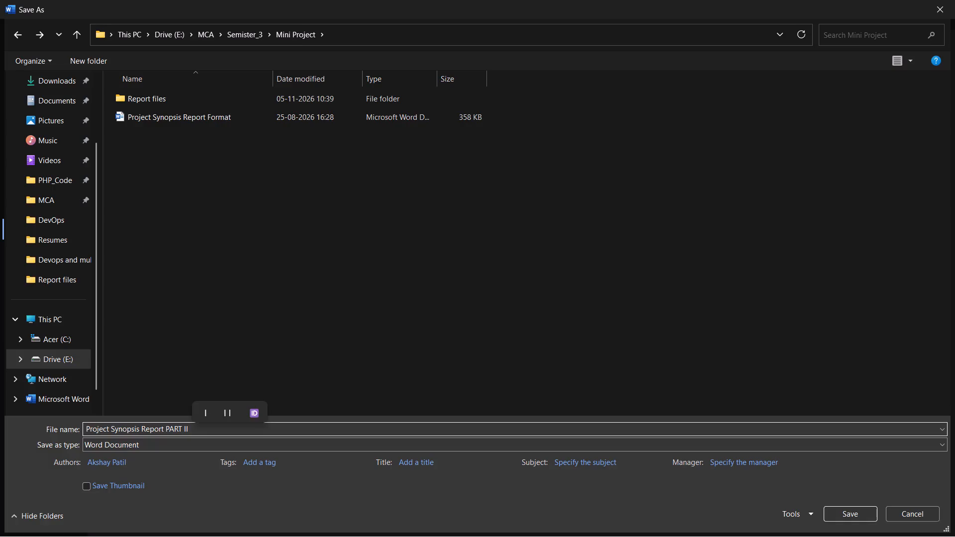
left_click(836, 515)
left_click(314, 324)
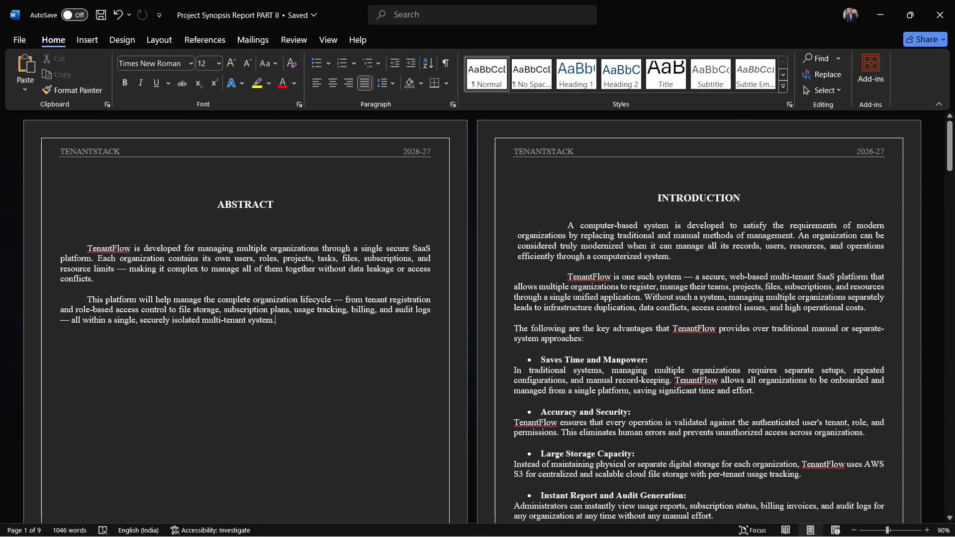
key("ctrl+s")
Close the open windows, saving the changes to the Project Synopsis Report Format document.
left_click(954, 0)
left_click(954, 0)
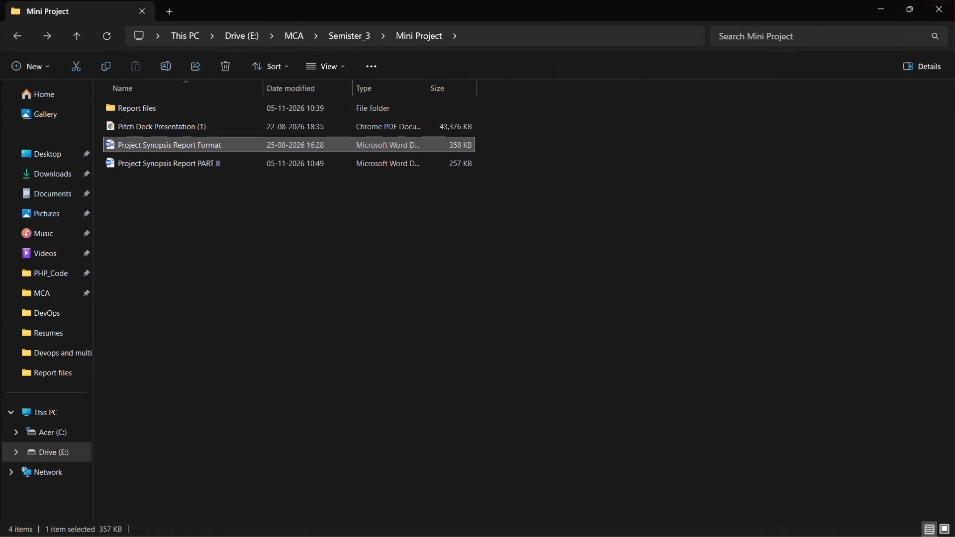
left_click(954, 0)
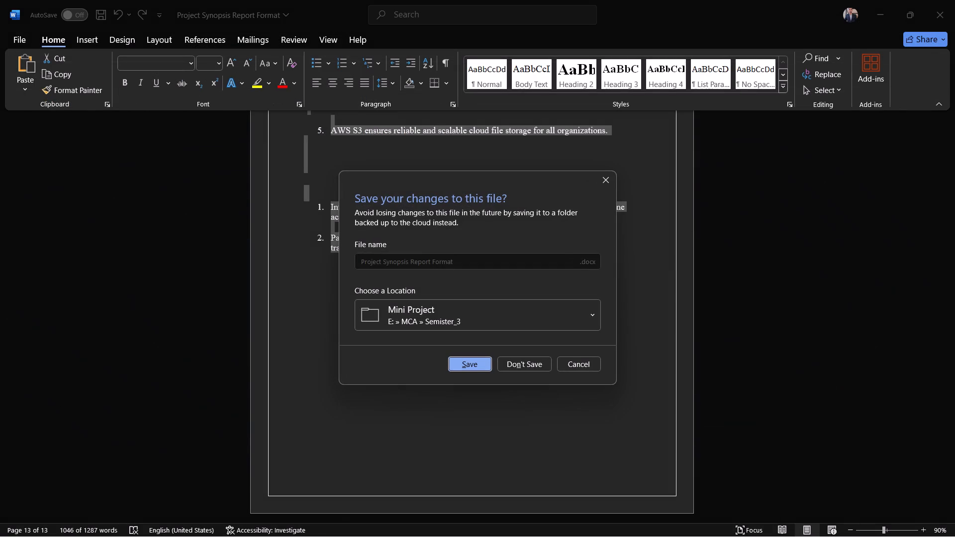
left_click(468, 366)
left_click(954, 0)
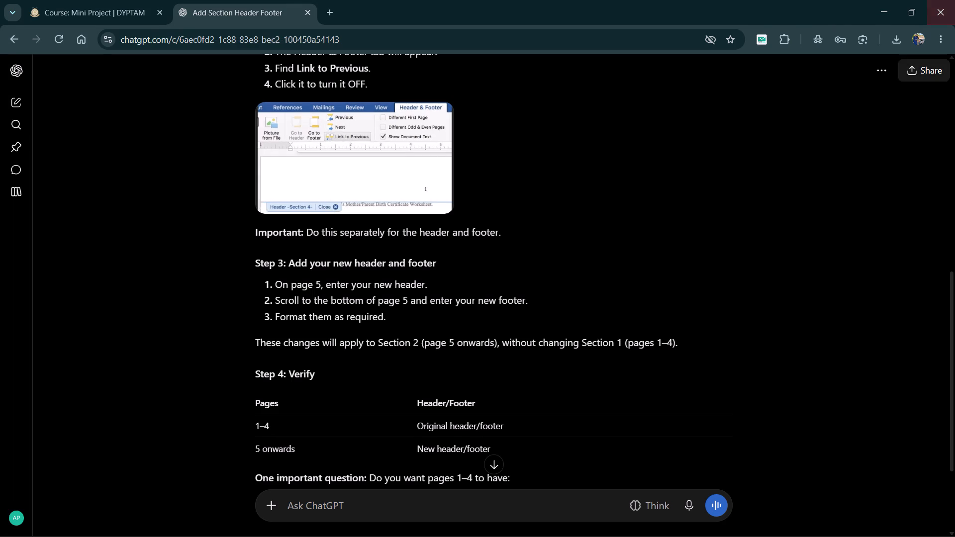
left_click(954, 0)
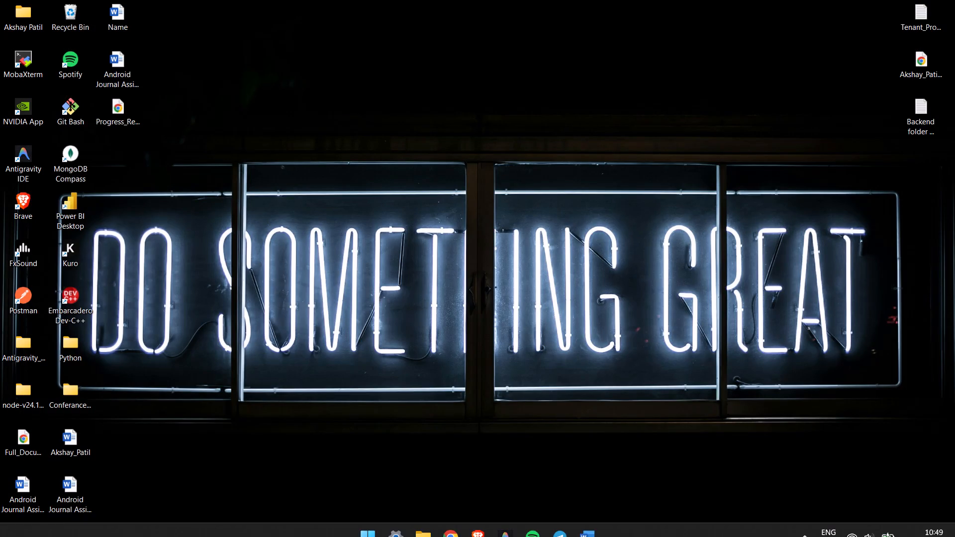
Switch to the TenantStack document in Word and return from footer editing to the body text.
left_click(579, 527)
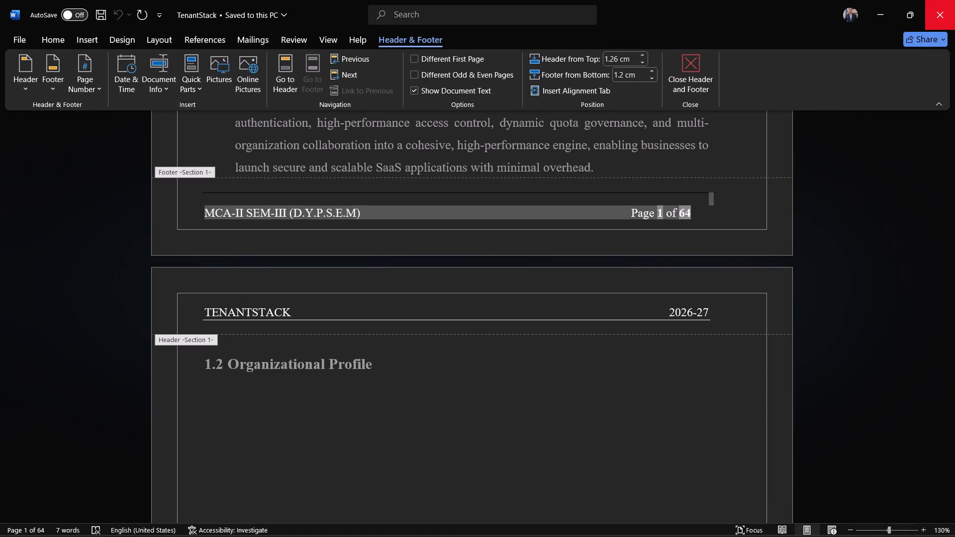
left_click(574, 416)
scroll(574, 416, "up", 1)
scroll(573, 417, "down", 3, "ctrl")
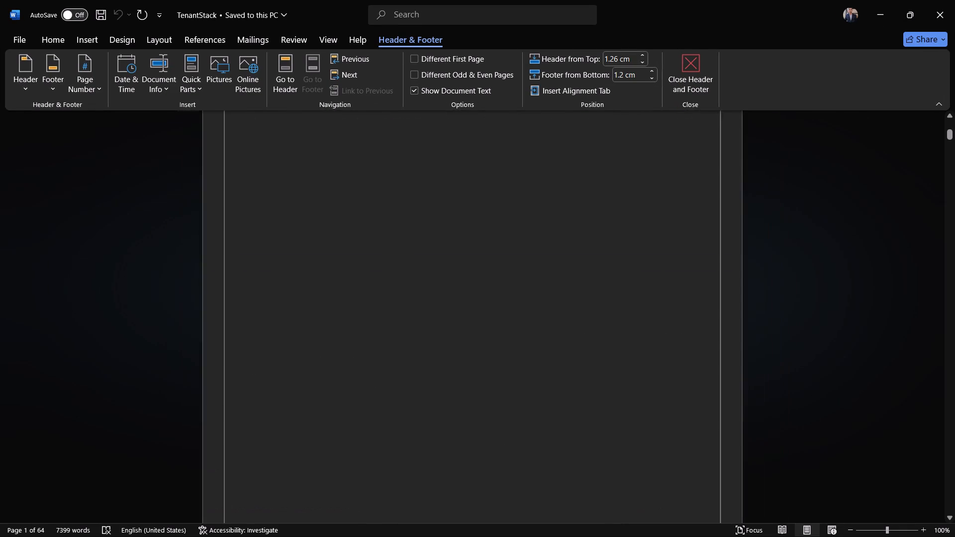
scroll(568, 393, "down", 4)
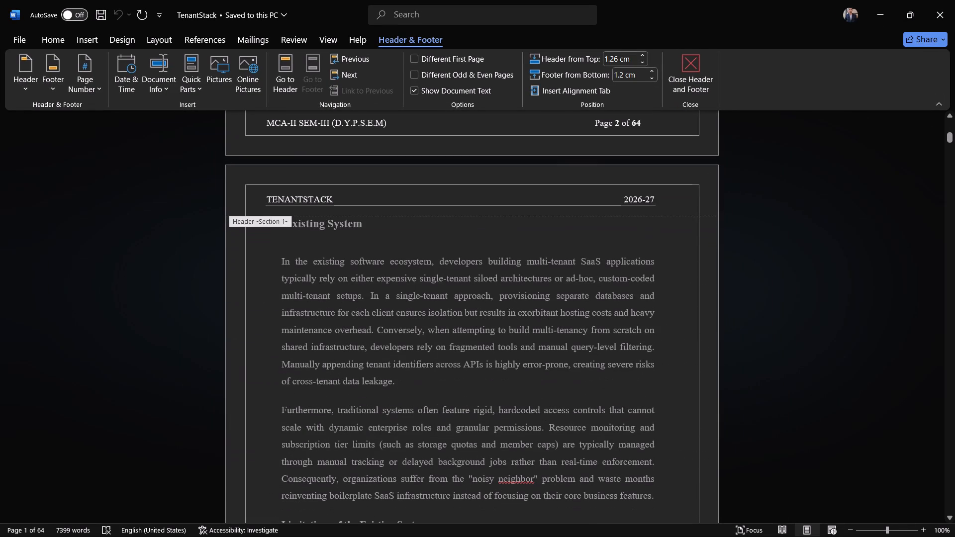
double_click(528, 351)
Delete the "1.2 Organizational Profile" heading on page 2 along with the empty lines around it, back to the end of the introduction.
scroll(524, 386, "up", 7)
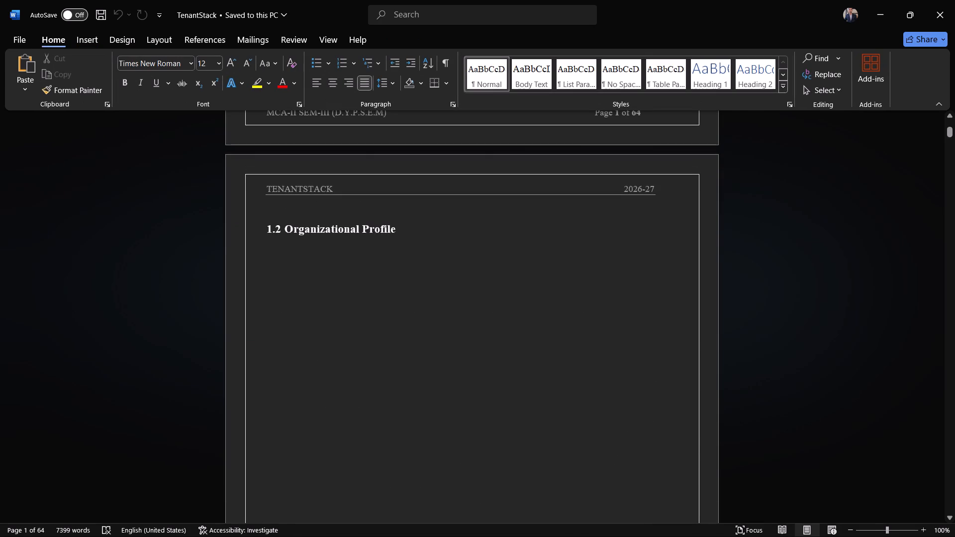
scroll(474, 398, "down", 3, "ctrl")
left_click(409, 330)
left_click(630, 193)
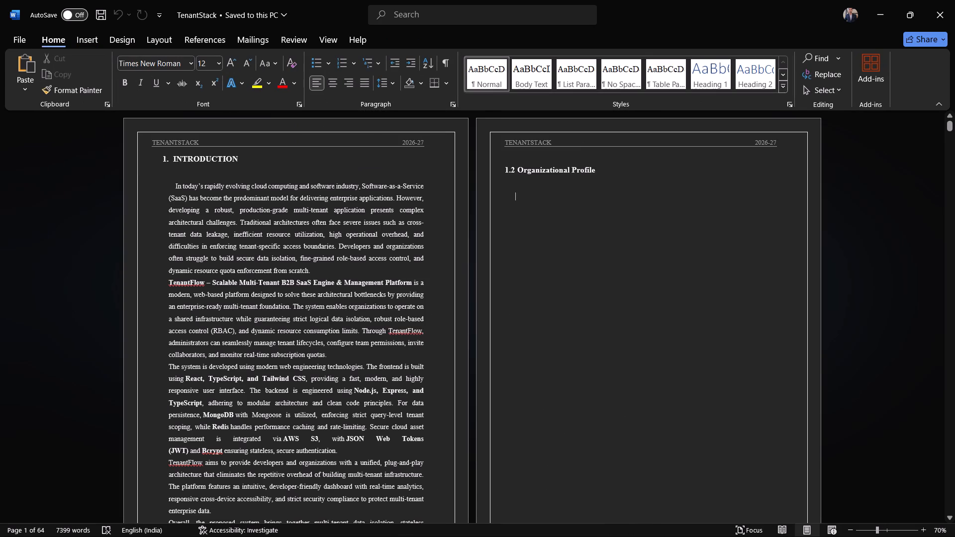
key("ctrl+BackSpace")
key("ctrl+BackSpace")
key("ctrl+BackSpace")
key("ctrl+BackSpace")
key("ctrl+BackSpace")
key("BackSpace")
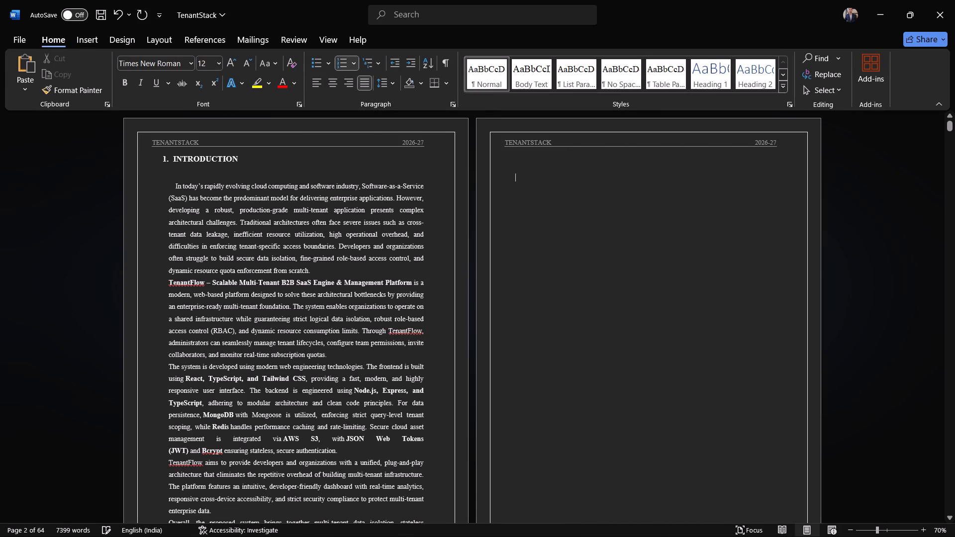
key("BackSpace")
key("BackSpace")
key("ctrl+BackSpace")
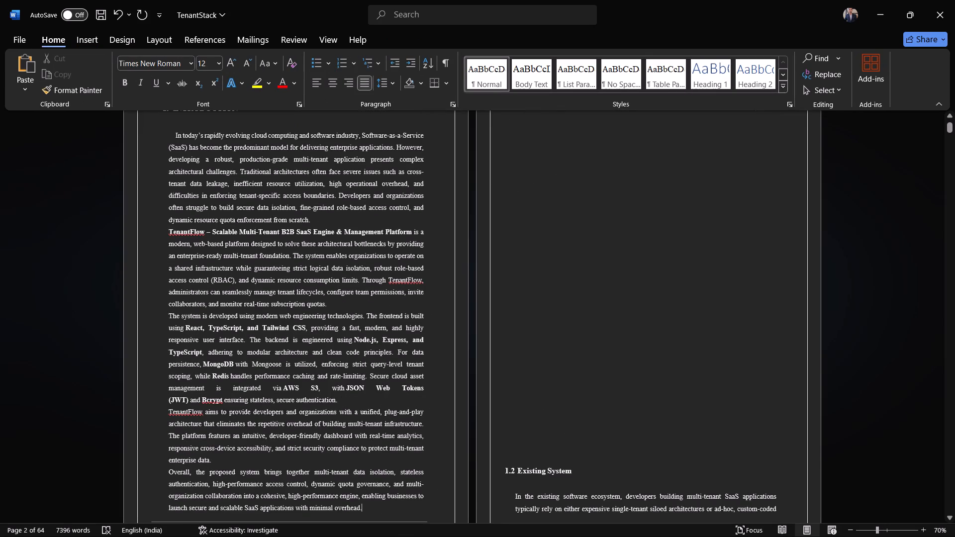
key("BackSpace")
Remove the blank lines above the "1.2 Existing System" heading so the section starts at the top of page 2.
left_click(523, 450)
key("ctrl+BackSpace")
key("ctrl+BackSpace")
key("ctrl+BackSpace")
key("ctrl+BackSpace")
key("ctrl+BackSpace")
key("ctrl+BackSpace")
key("ctrl+BackSpace")
key("ctrl+BackSpace")
key("ctrl+BackSpace")
key("ctrl+BackSpace")
key("ctrl+BackSpace")
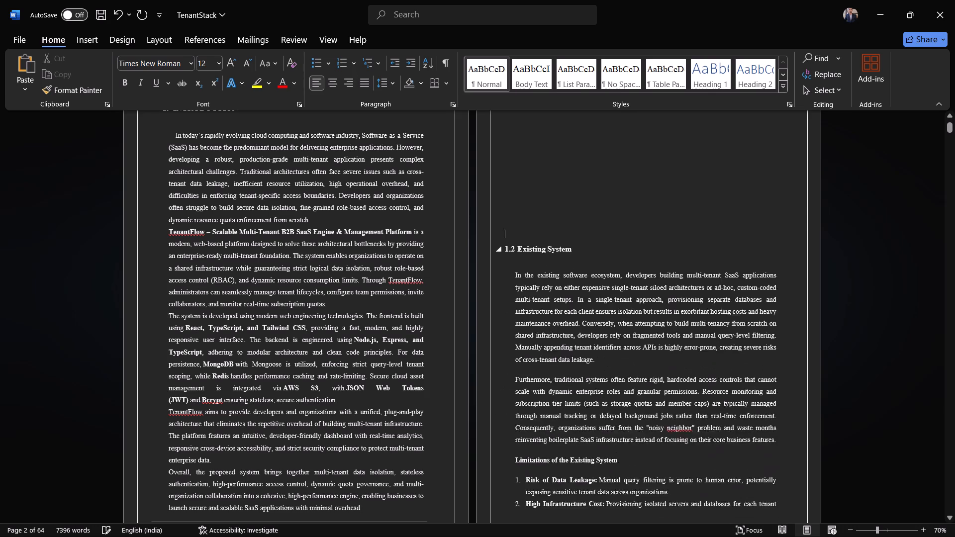
key("ctrl+BackSpace")
key("ctrl+BackSpace")
key("ctrl+BackSpace")
key("ctrl+BackSpace")
key("ctrl+BackSpace")
scroll(582, 429, "up", 2)
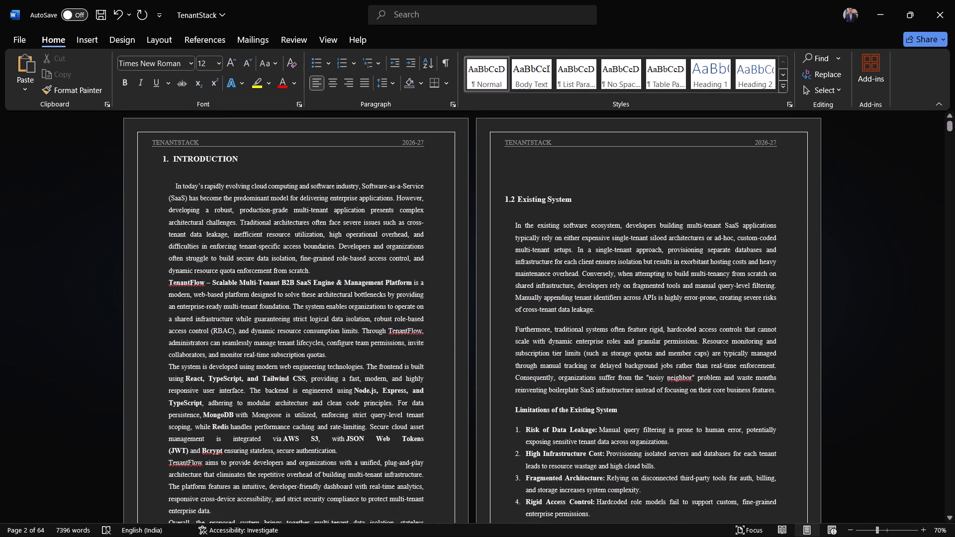
key("BackSpace")
key("BackSpace")
key("BackSpace")
scroll(616, 412, "down", 1)
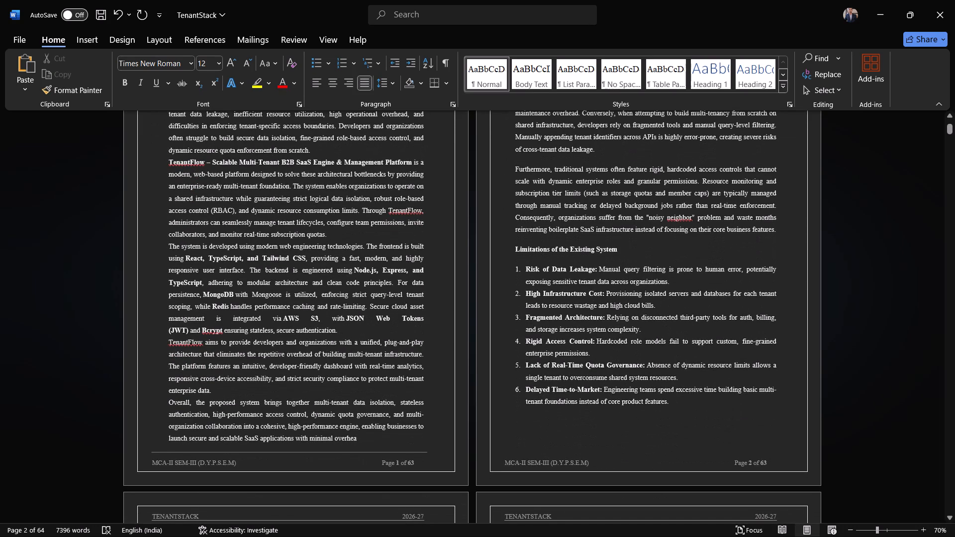
Undo the excess deletion at the introduction's end and close its last sentence after "minimal overhead" with a period.
key("ctrl+z")
key("ctrl+z")
key("BackSpace")
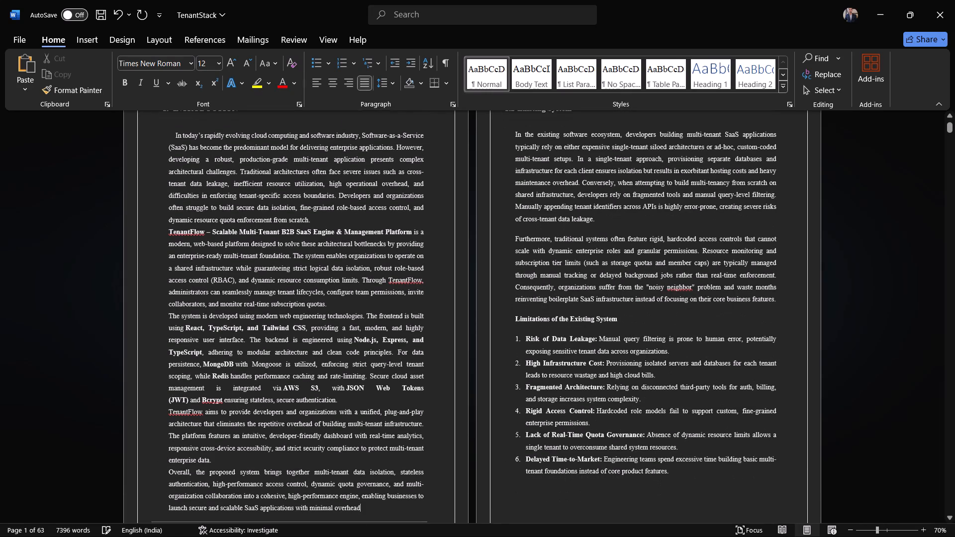
key("period")
Save the TenantStack document and close it.
scroll(618, 413, "down", 2)
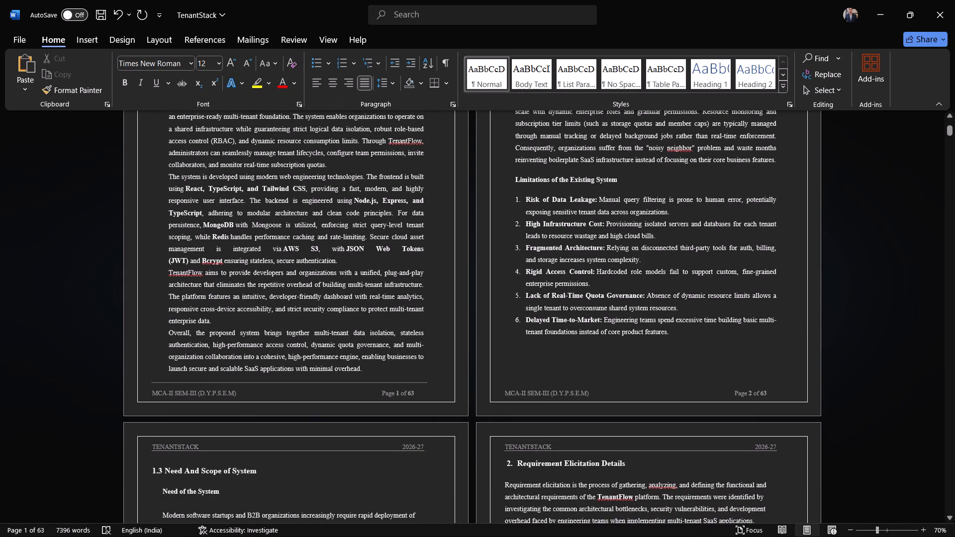
key("ctrl+s")
scroll(631, 406, "down", 8)
left_click(954, 0)
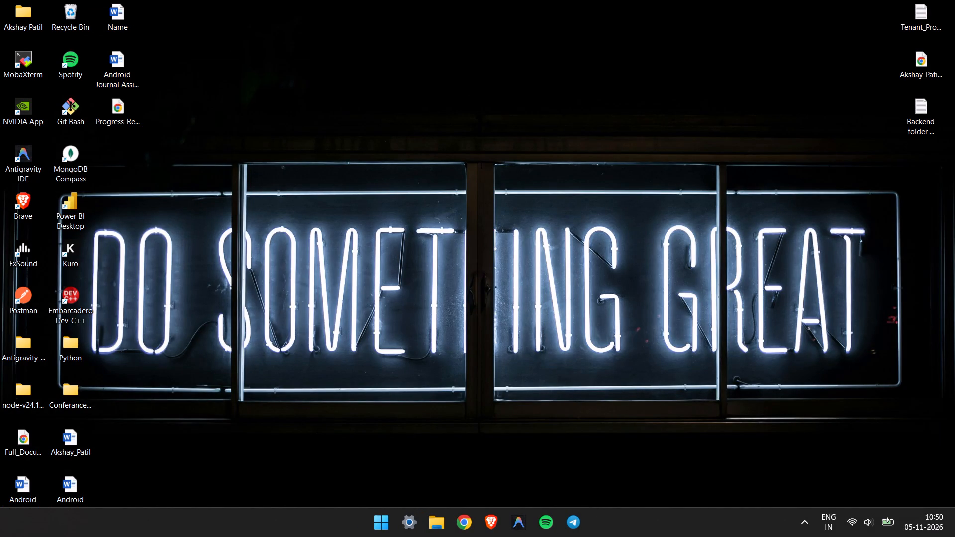
Bring up the Windows shut-down dialog from the desktop.
scroll(683, 491, "down", 1)
key("space")
key("alt+F4")
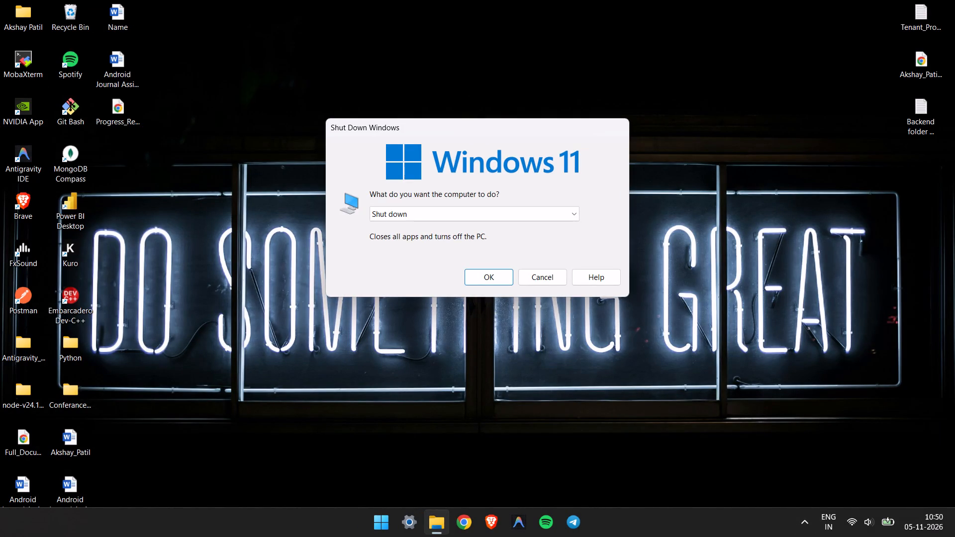